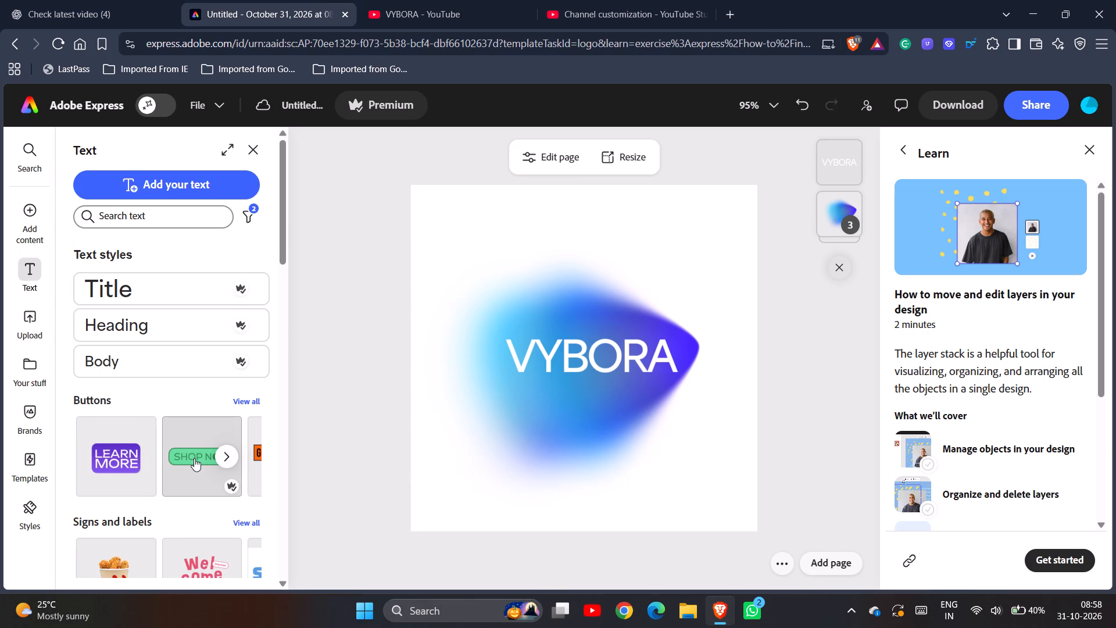
{"action": "scroll", "coordinate": [194, 458], "scroll_direction": "left", "scroll_amount": 2}
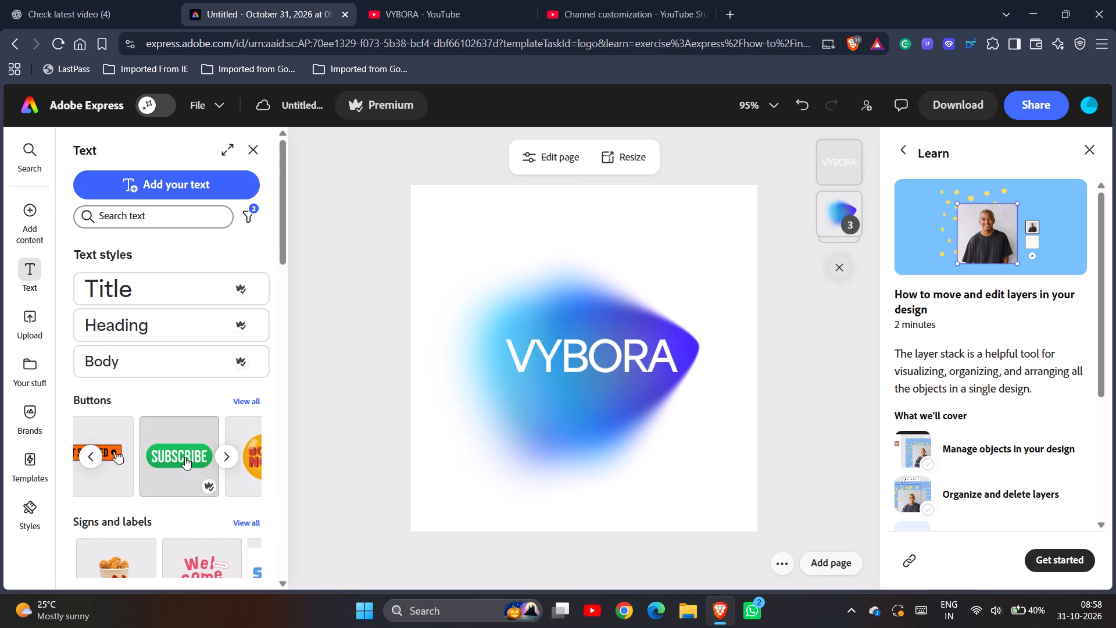
{"action": "scroll", "coordinate": [185, 457], "scroll_direction": "right", "scroll_amount": 4}
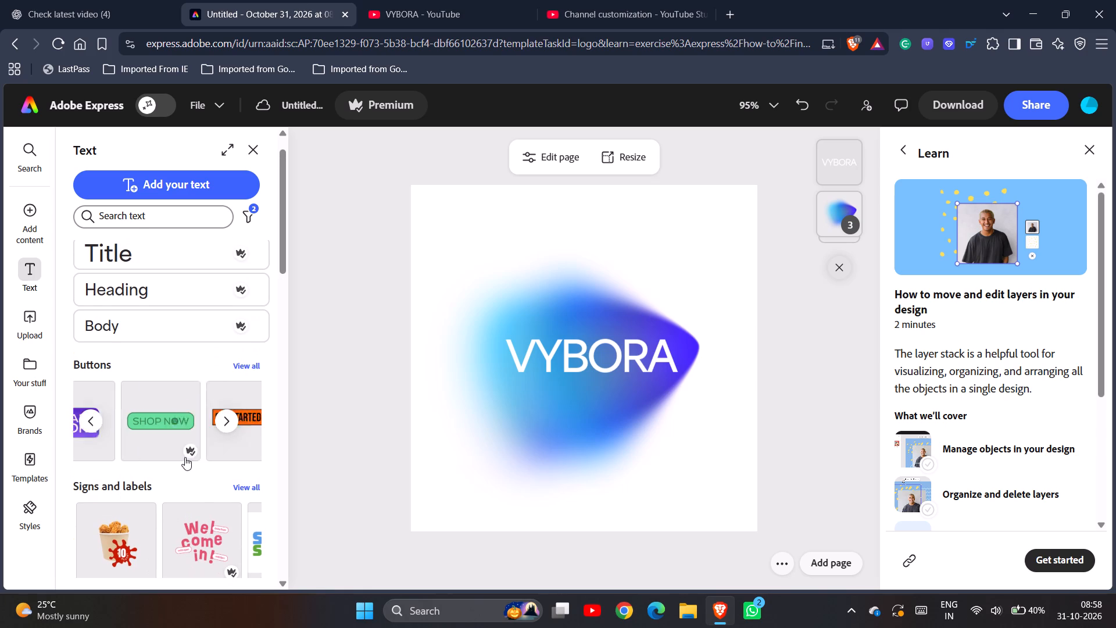
{"action": "scroll", "coordinate": [185, 457], "scroll_direction": "right", "scroll_amount": 3}
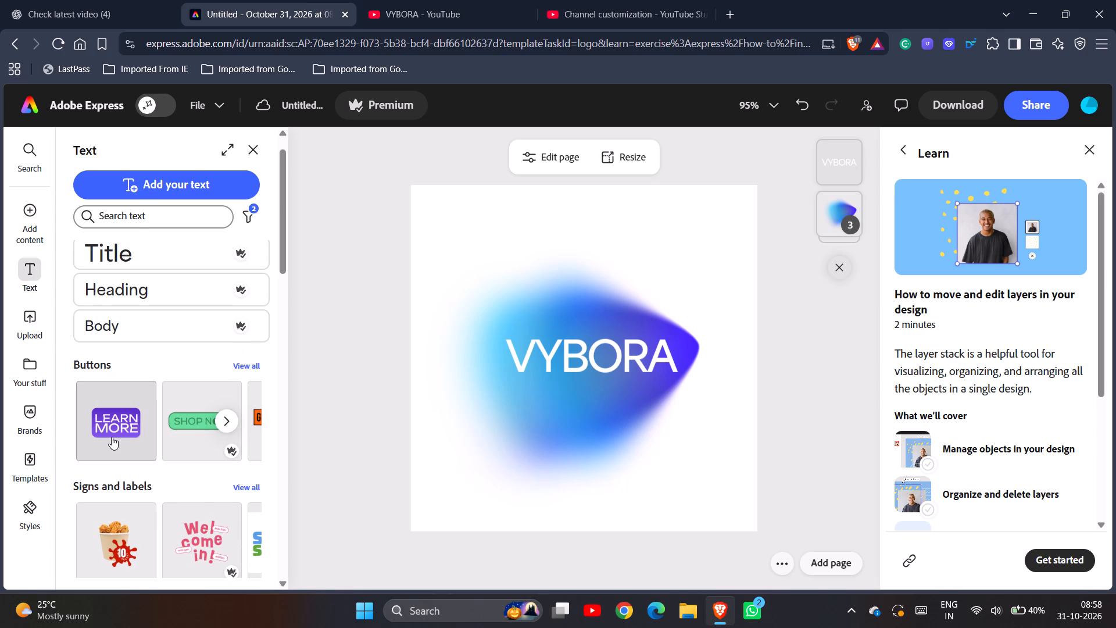
{"action": "scroll", "coordinate": [169, 526], "scroll_direction": "down", "scroll_amount": 2}
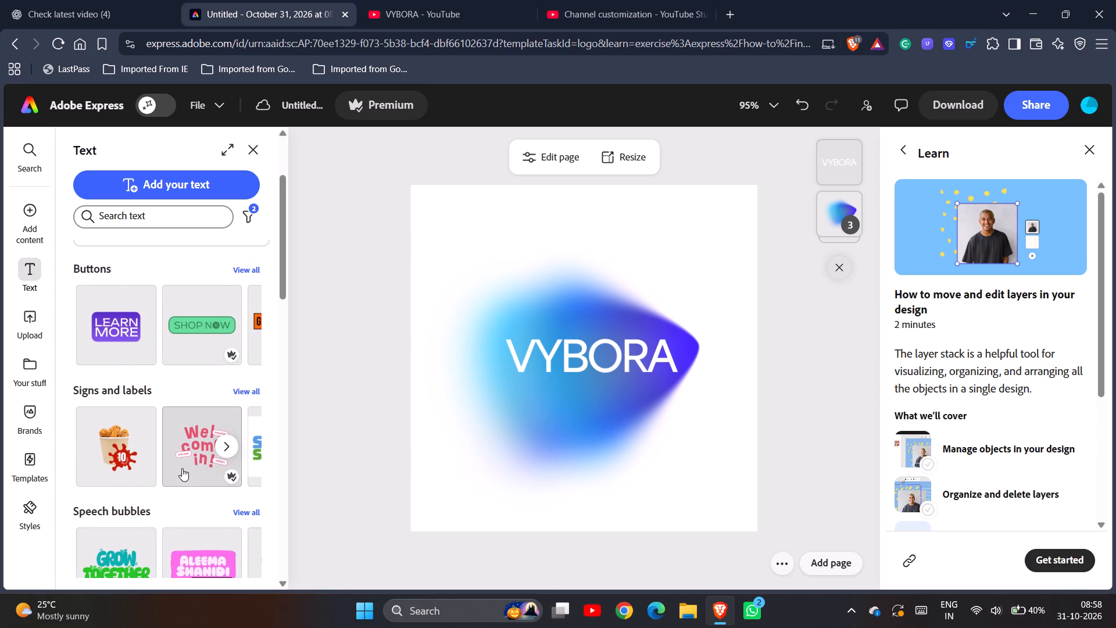
{"action": "scroll", "coordinate": [182, 468], "scroll_direction": "left", "scroll_amount": 6}
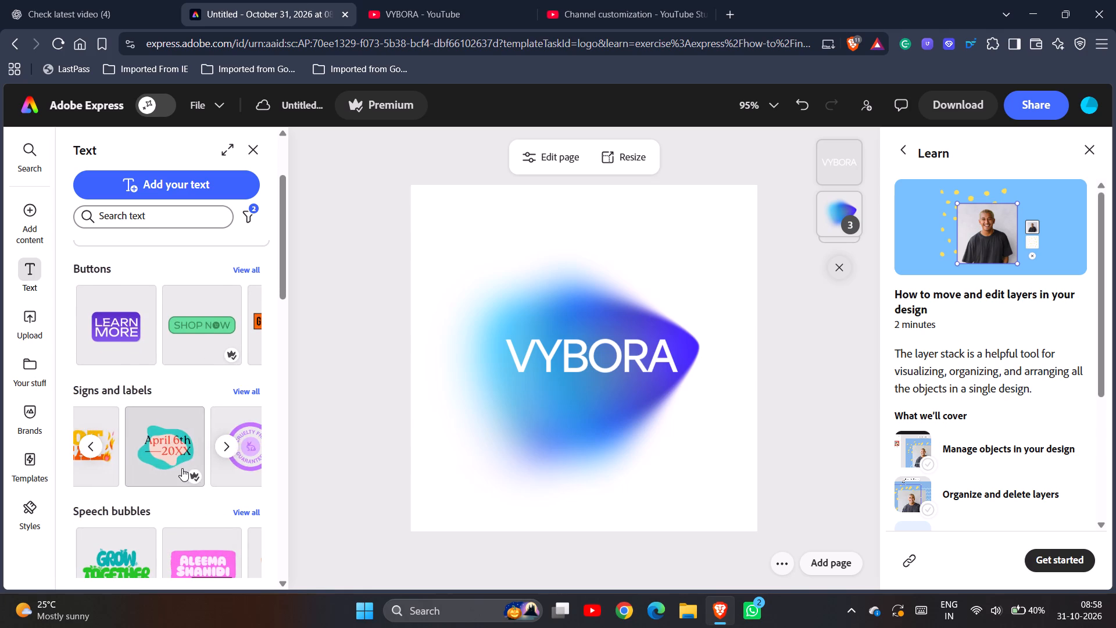
{"action": "scroll", "coordinate": [182, 468], "scroll_direction": "left", "scroll_amount": 2}
{"action": "scroll", "coordinate": [182, 468], "scroll_direction": "right", "scroll_amount": 5}
{"action": "scroll", "coordinate": [182, 468], "scroll_direction": "down", "scroll_amount": 2}
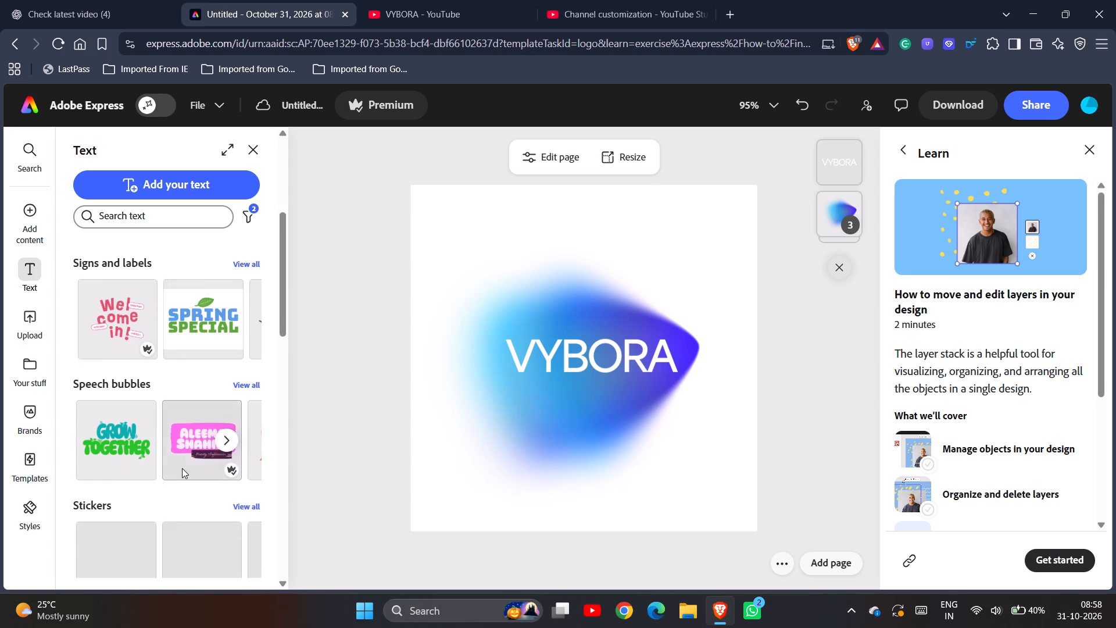
{"action": "scroll", "coordinate": [182, 468], "scroll_direction": "down", "scroll_amount": 3}
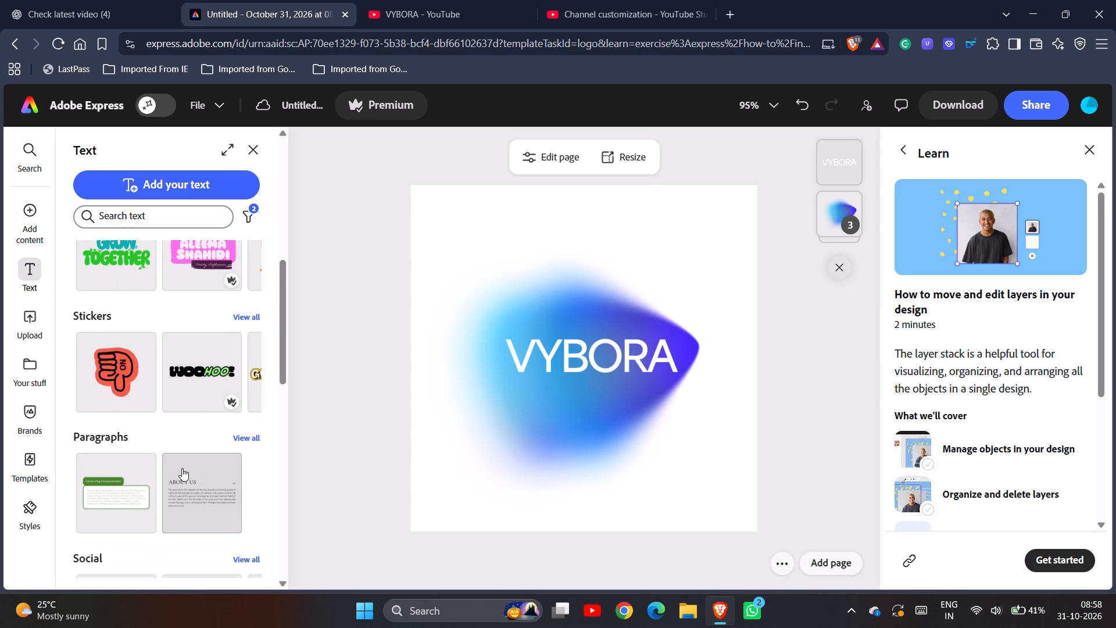
{"action": "scroll", "coordinate": [182, 468], "scroll_direction": "down", "scroll_amount": 5}
{"action": "scroll", "coordinate": [182, 468], "scroll_direction": "up", "scroll_amount": 2}
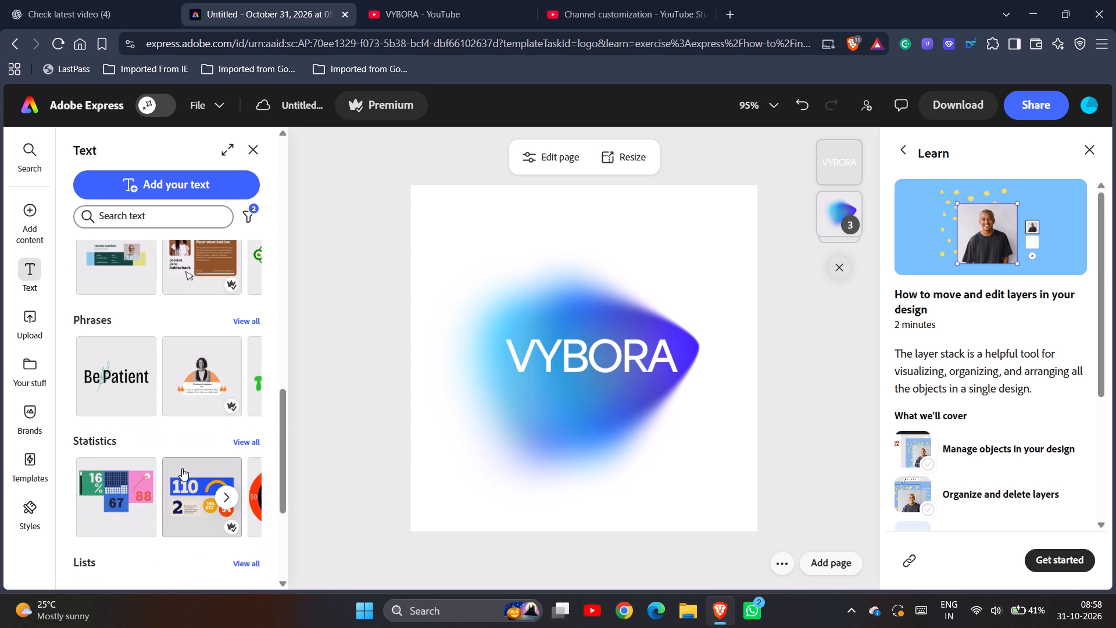
{"action": "scroll", "coordinate": [182, 468], "scroll_direction": "up", "scroll_amount": 2}
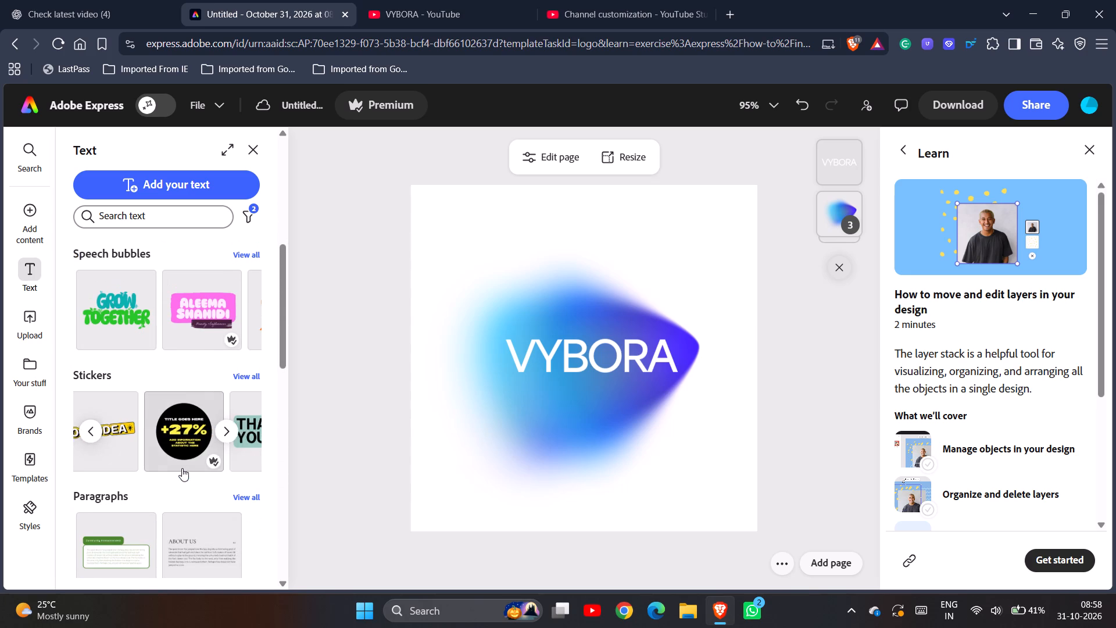
{"action": "scroll", "coordinate": [182, 468], "scroll_direction": "left", "scroll_amount": 2}
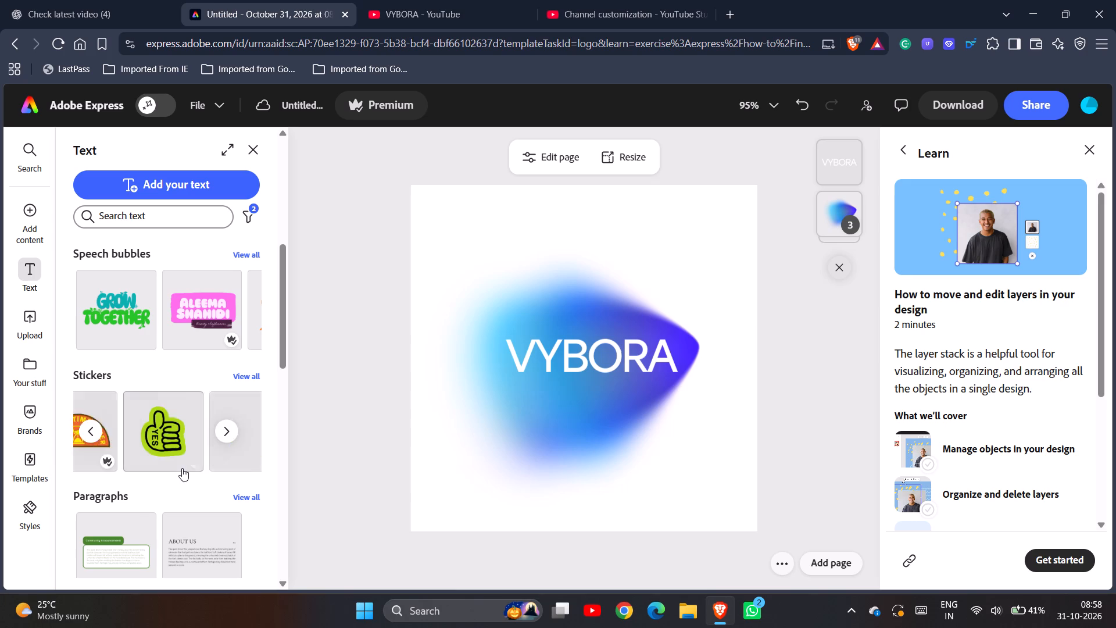
{"action": "scroll", "coordinate": [182, 468], "scroll_direction": "left", "scroll_amount": 2}
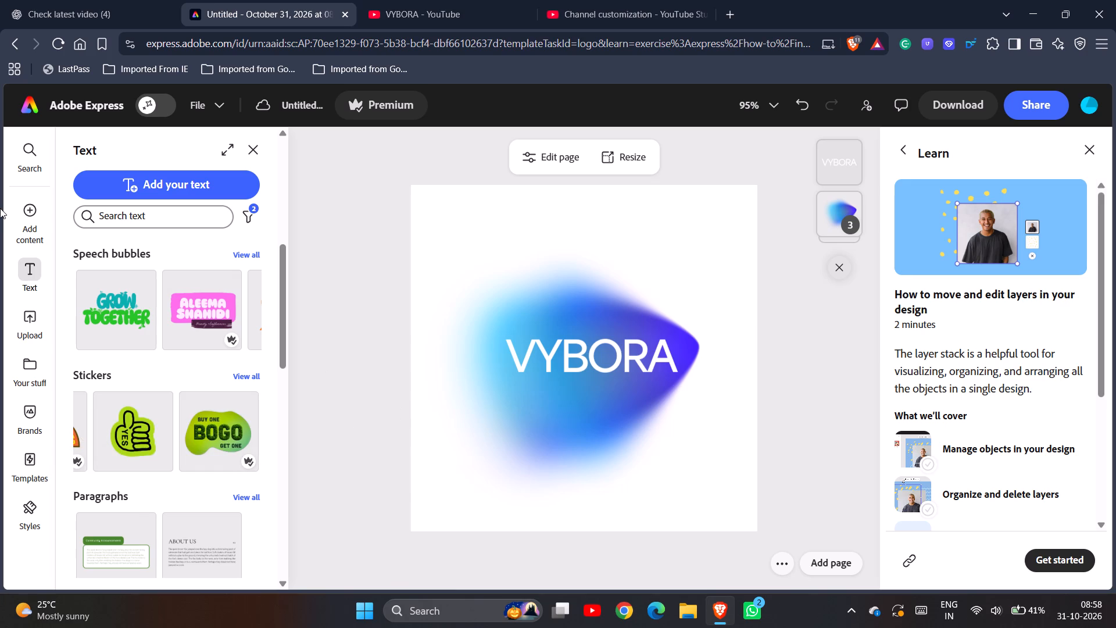
{"action": "scroll", "coordinate": [117, 346], "scroll_direction": "up", "scroll_amount": 4}
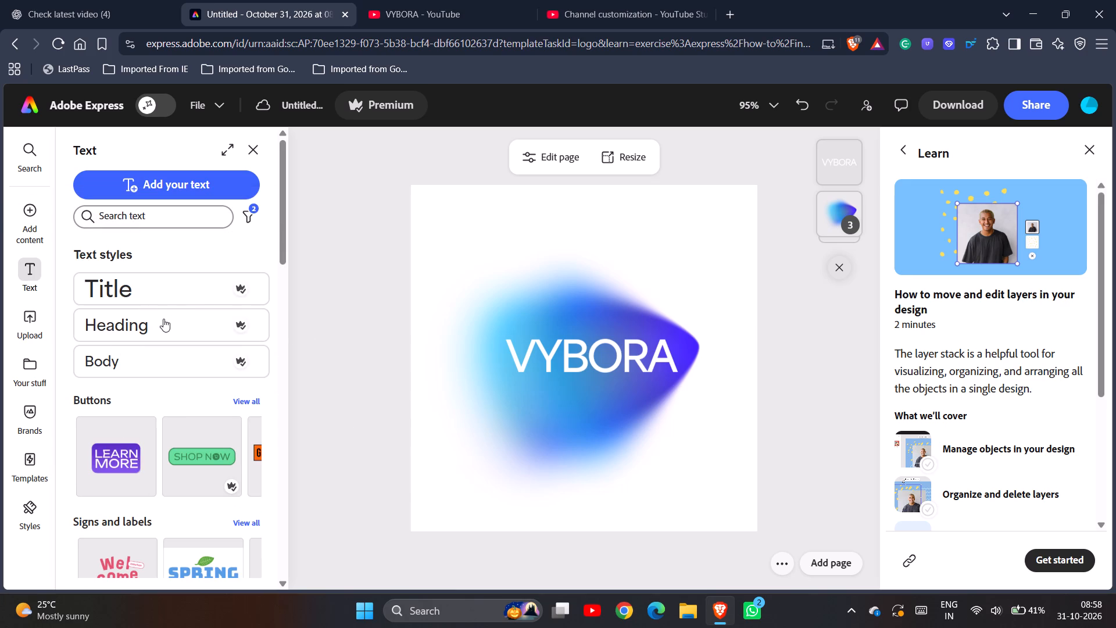
Add a Heading text to the logo page and replace its placeholder with the copied tagline "YOUR DAILY DOSE OF ENTERTAINMENT".
{"action": "left_click", "coordinate": [162, 322]}
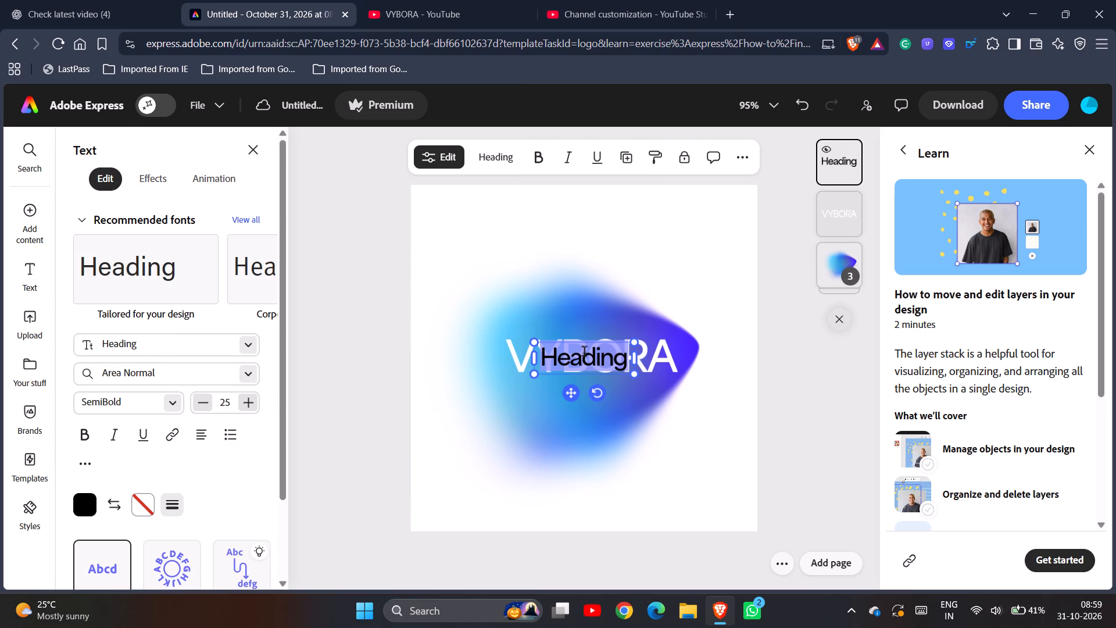
{"action": "key", "text": "ctrl+v"}
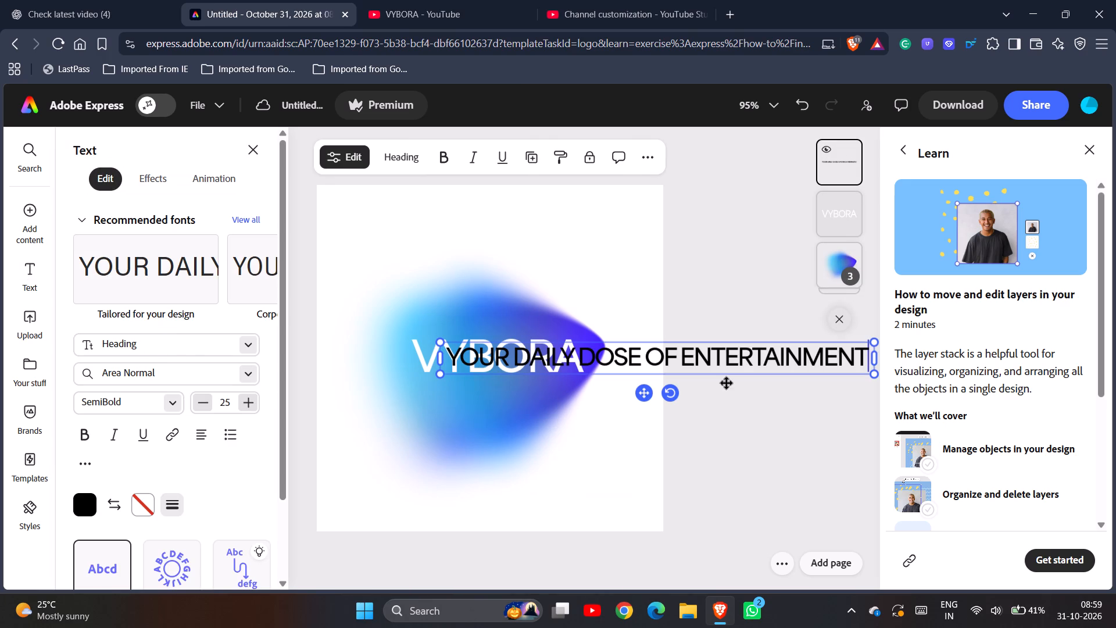
Scale the tagline down to size 13 and place it just below VYBORA, centred horizontally on the page.
{"action": "left_click_drag", "start_coordinate": [874, 376], "coordinate": [650, 329]}
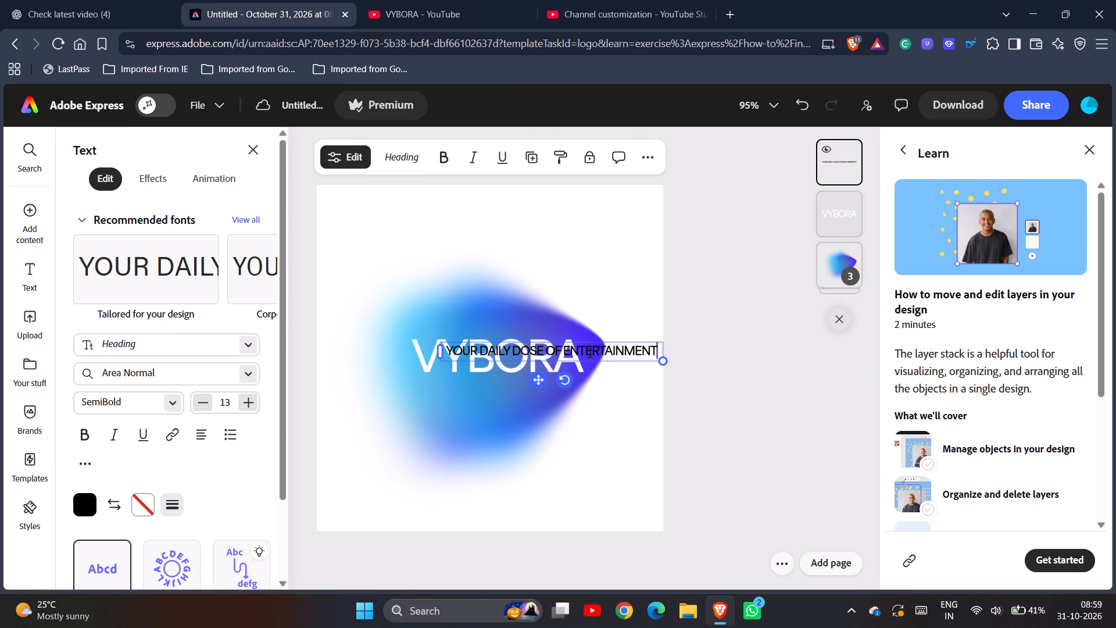
{"action": "left_click", "coordinate": [567, 436]}
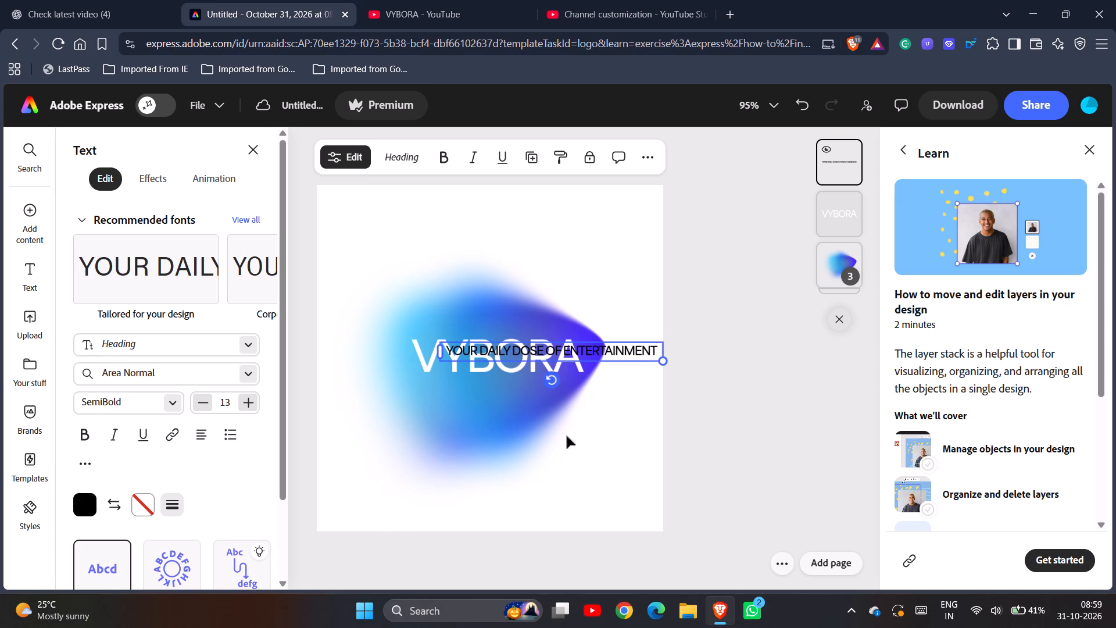
{"action": "left_click_drag", "start_coordinate": [581, 351], "coordinate": [561, 357]}
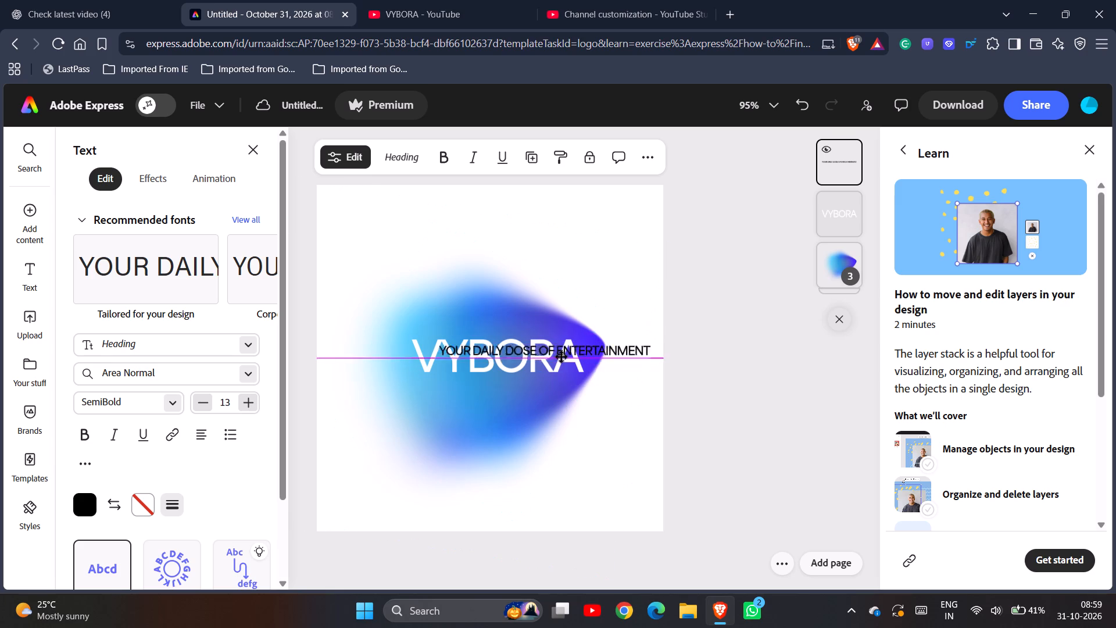
{"action": "left_click_drag", "start_coordinate": [561, 357], "coordinate": [524, 391]}
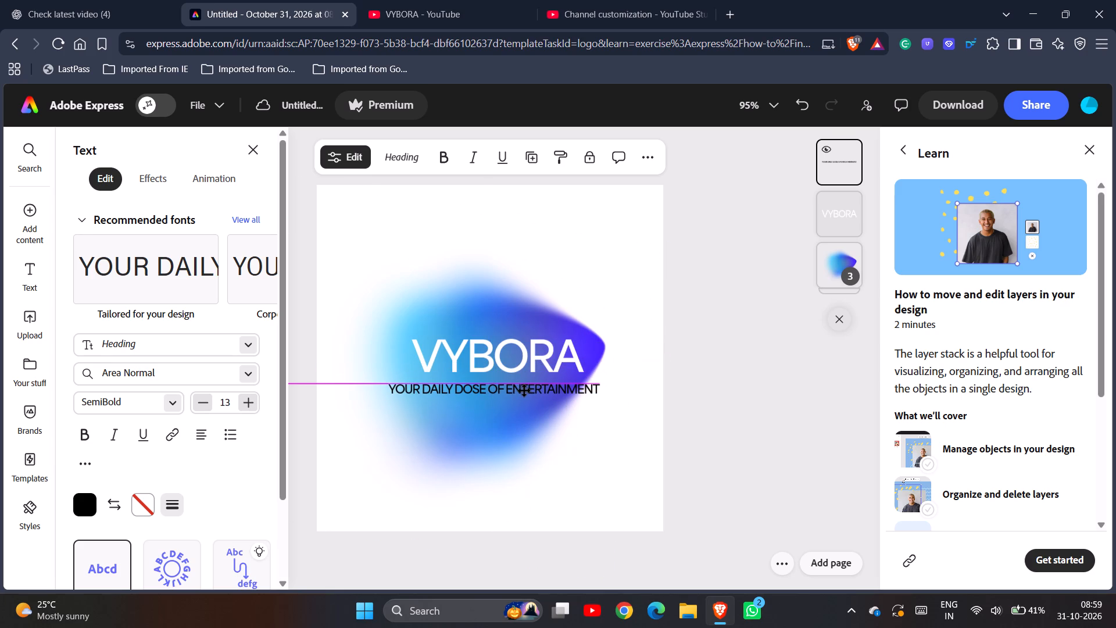
{"action": "left_click_drag", "start_coordinate": [524, 391], "coordinate": [520, 391]}
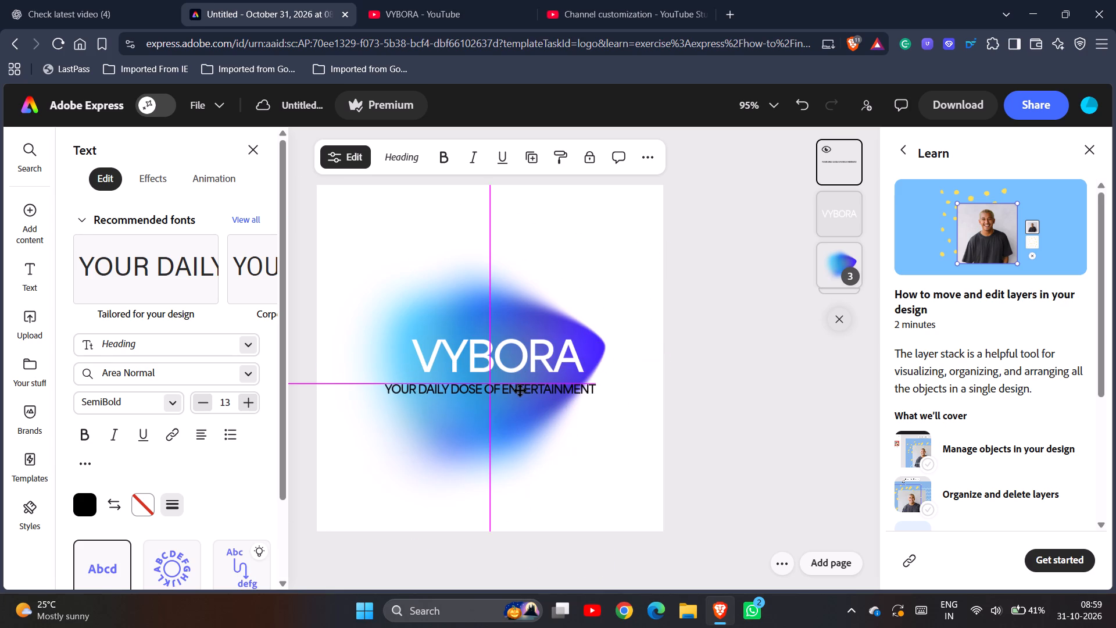
{"action": "left_click_drag", "start_coordinate": [520, 391], "coordinate": [521, 391]}
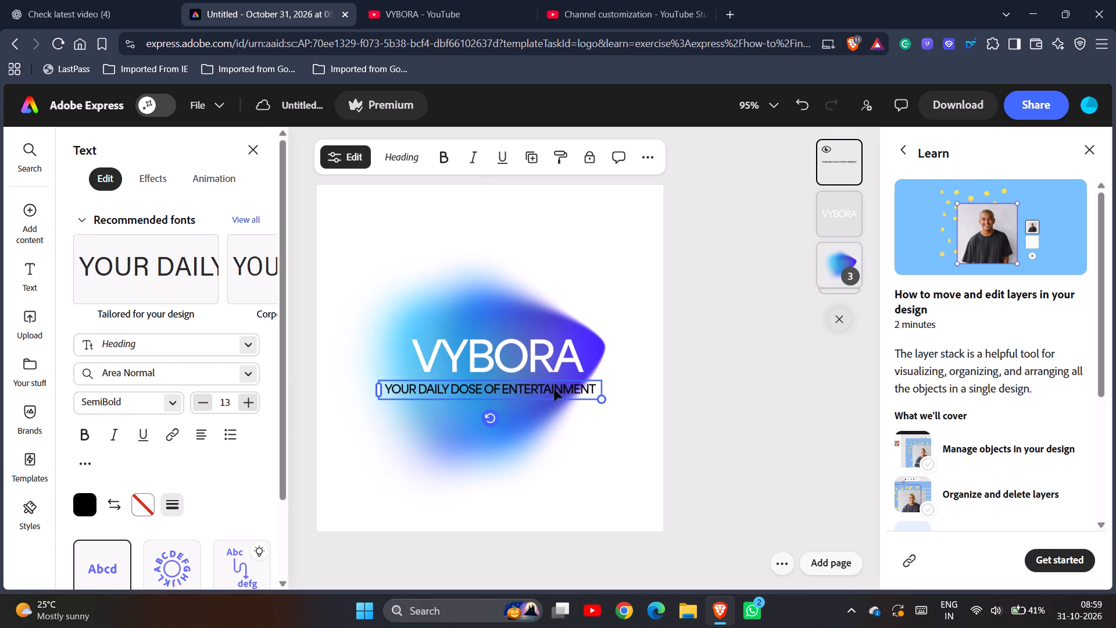
Scale the tagline down to size 10 and shift it so it lines up directly beneath the VYBORA name.
{"action": "left_click_drag", "start_coordinate": [604, 397], "coordinate": [600, 397]}
{"action": "left_click_drag", "start_coordinate": [600, 397], "coordinate": [565, 395]}
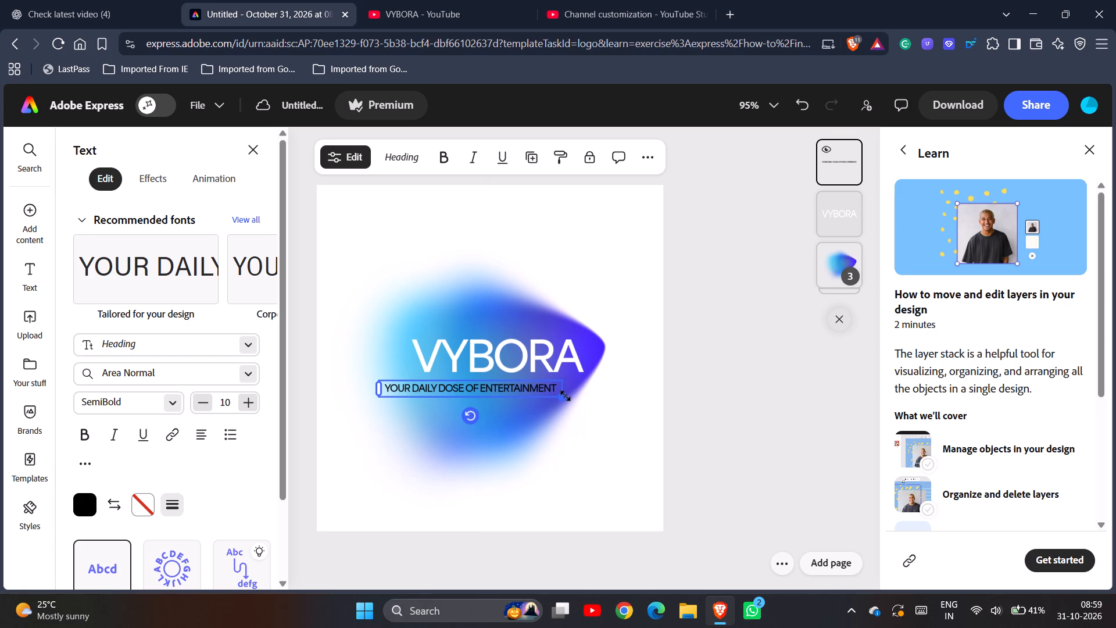
{"action": "left_click_drag", "start_coordinate": [517, 390], "coordinate": [529, 388]}
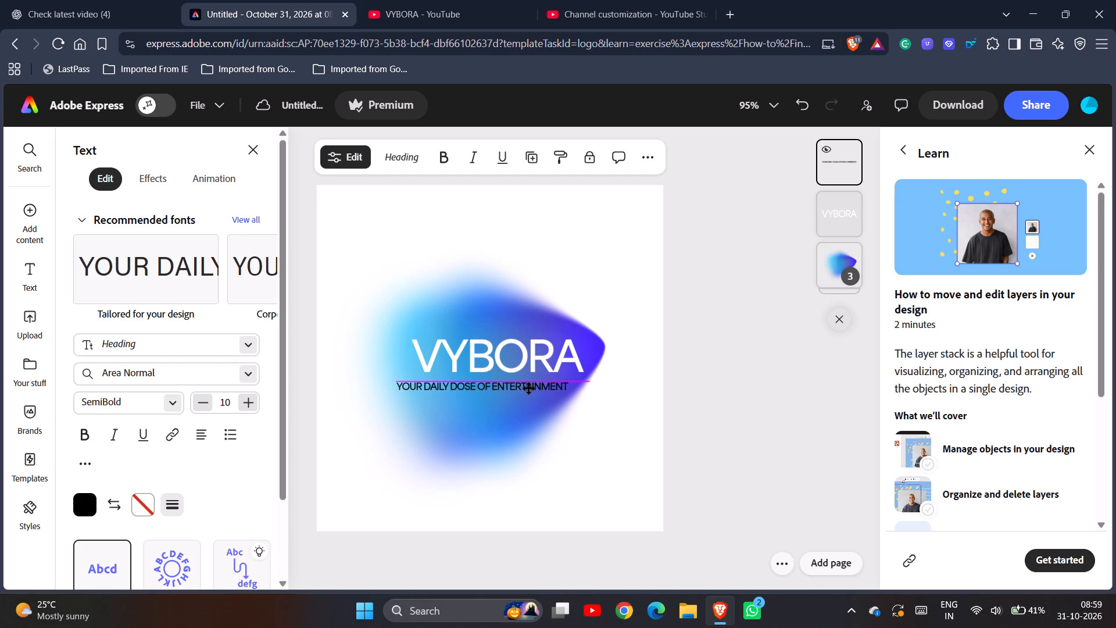
{"action": "left_click_drag", "start_coordinate": [529, 388], "coordinate": [541, 388]}
{"action": "left_click", "coordinate": [541, 388]}
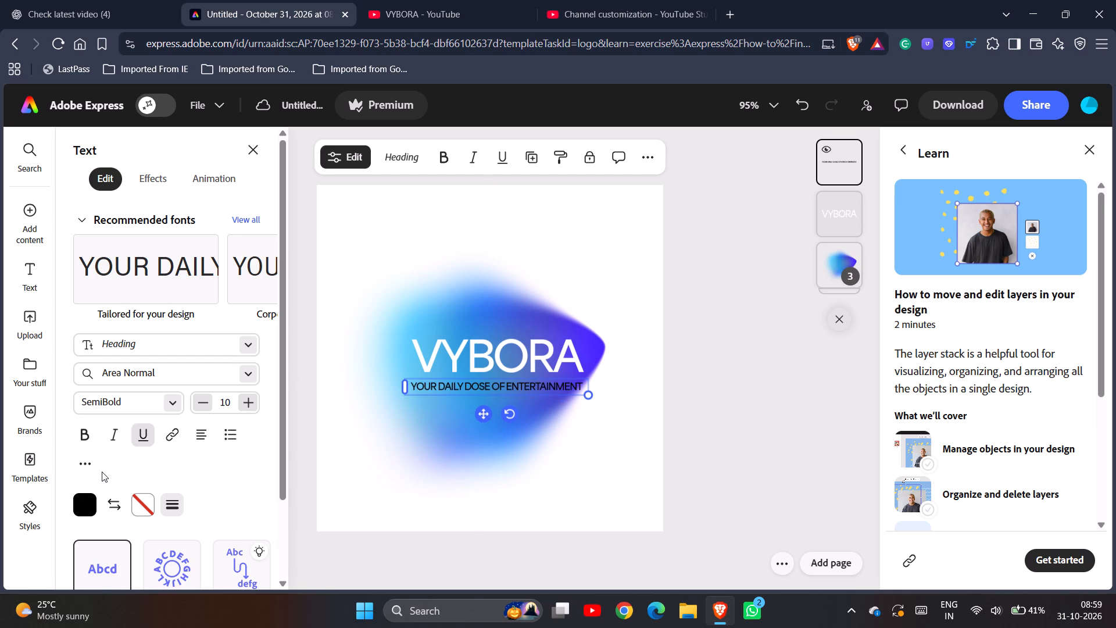
Change the tagline's text colour to white (#FFFFFF).
{"action": "left_click", "coordinate": [88, 504]}
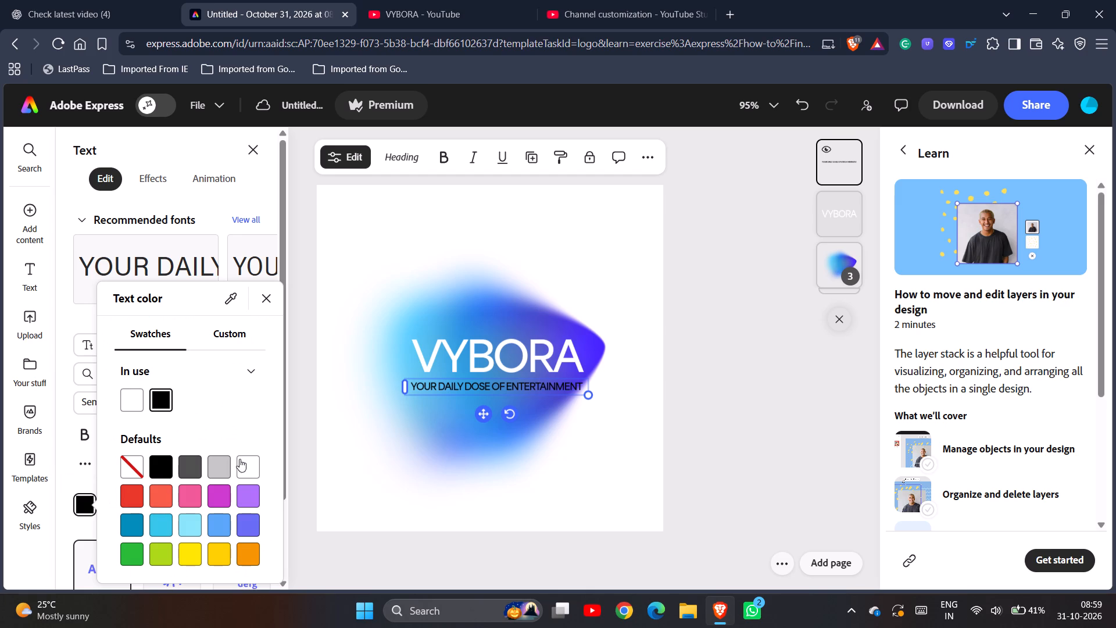
{"action": "left_click", "coordinate": [252, 461]}
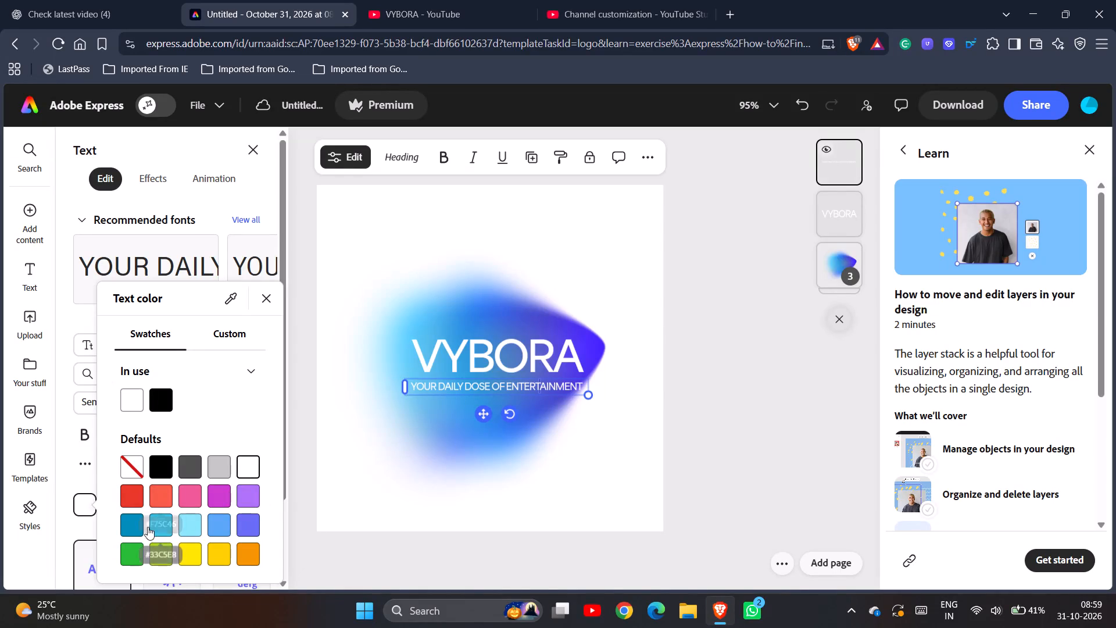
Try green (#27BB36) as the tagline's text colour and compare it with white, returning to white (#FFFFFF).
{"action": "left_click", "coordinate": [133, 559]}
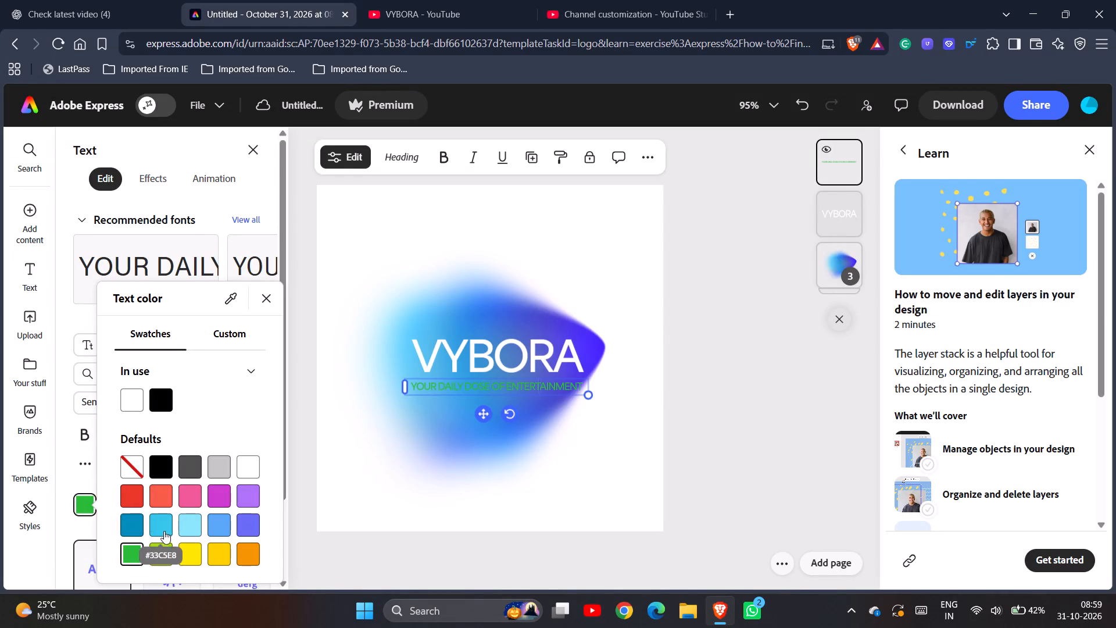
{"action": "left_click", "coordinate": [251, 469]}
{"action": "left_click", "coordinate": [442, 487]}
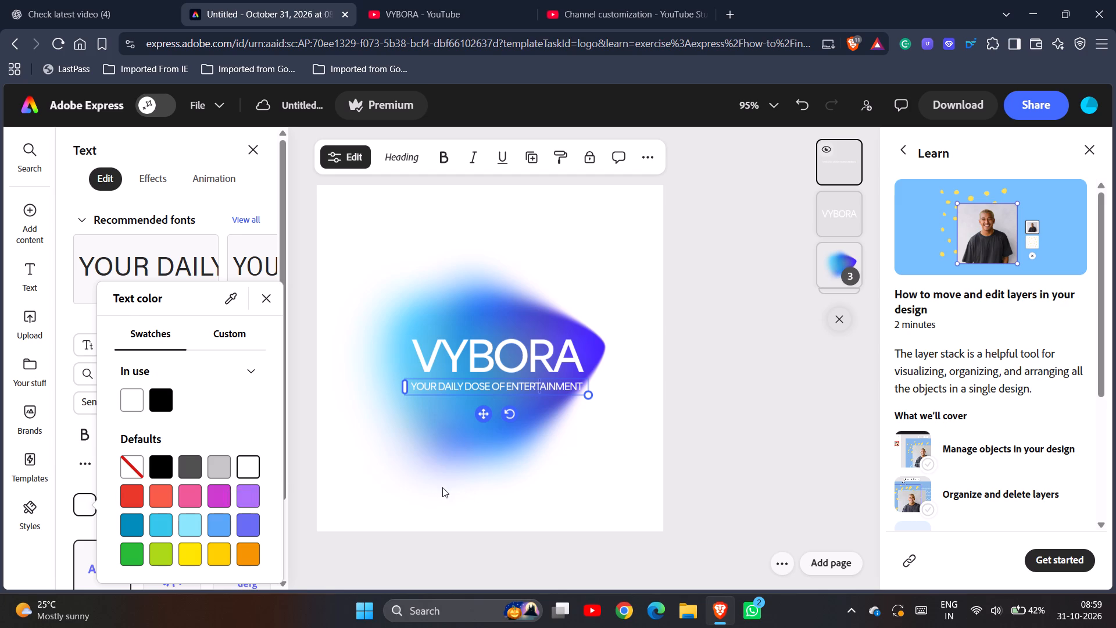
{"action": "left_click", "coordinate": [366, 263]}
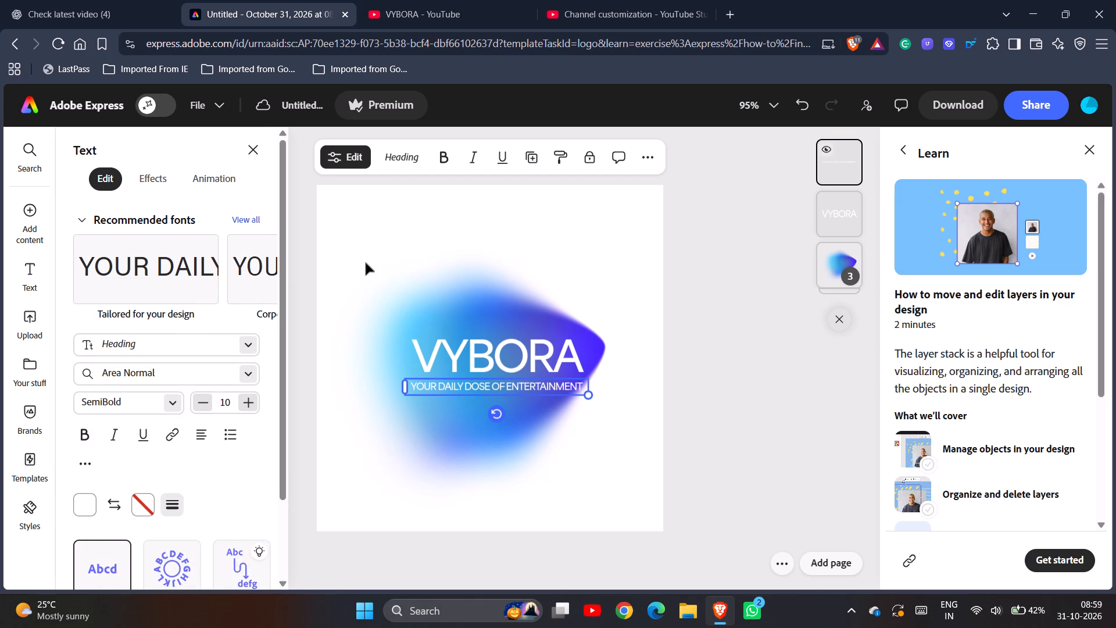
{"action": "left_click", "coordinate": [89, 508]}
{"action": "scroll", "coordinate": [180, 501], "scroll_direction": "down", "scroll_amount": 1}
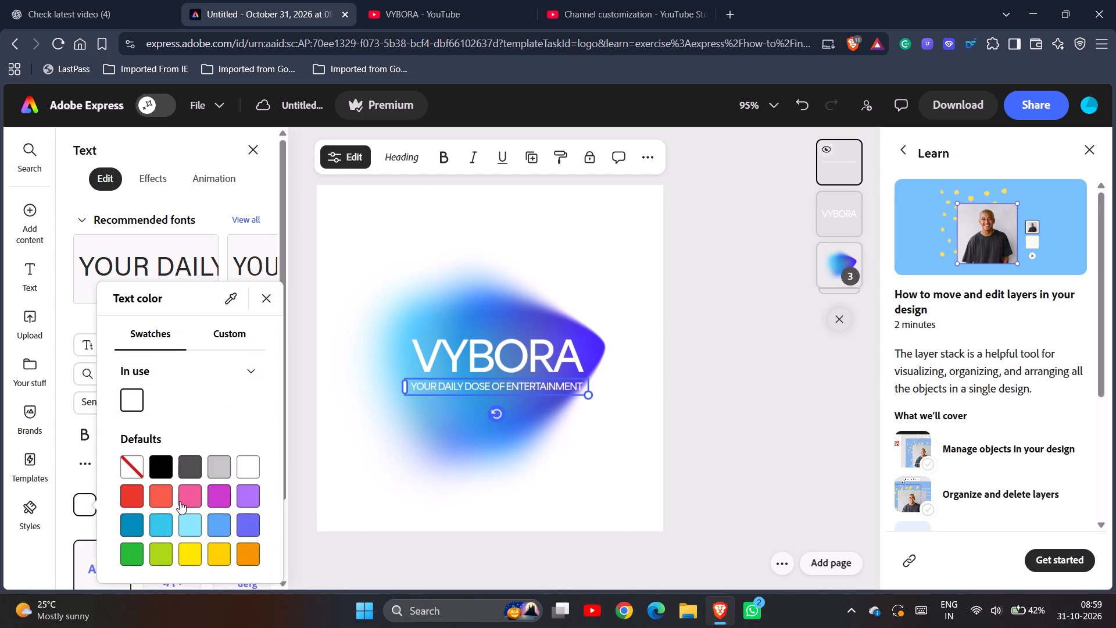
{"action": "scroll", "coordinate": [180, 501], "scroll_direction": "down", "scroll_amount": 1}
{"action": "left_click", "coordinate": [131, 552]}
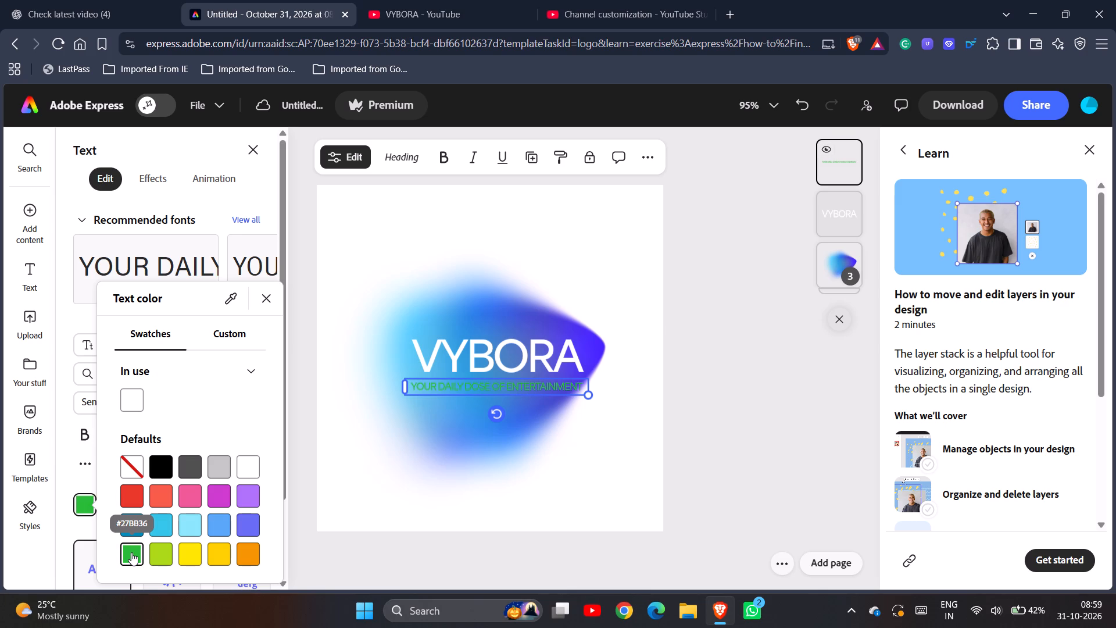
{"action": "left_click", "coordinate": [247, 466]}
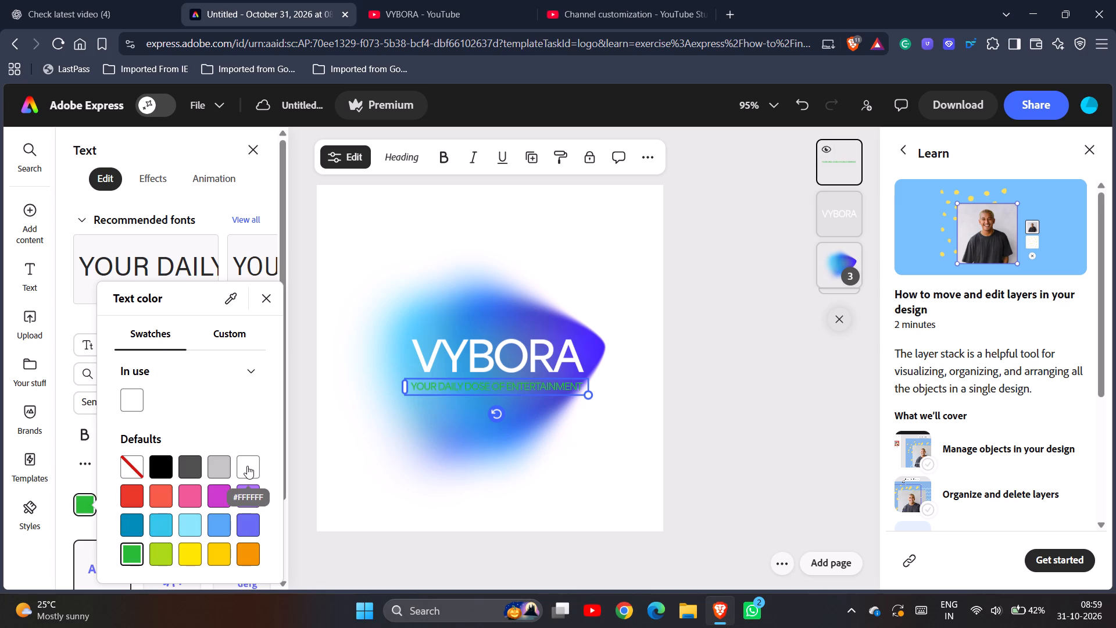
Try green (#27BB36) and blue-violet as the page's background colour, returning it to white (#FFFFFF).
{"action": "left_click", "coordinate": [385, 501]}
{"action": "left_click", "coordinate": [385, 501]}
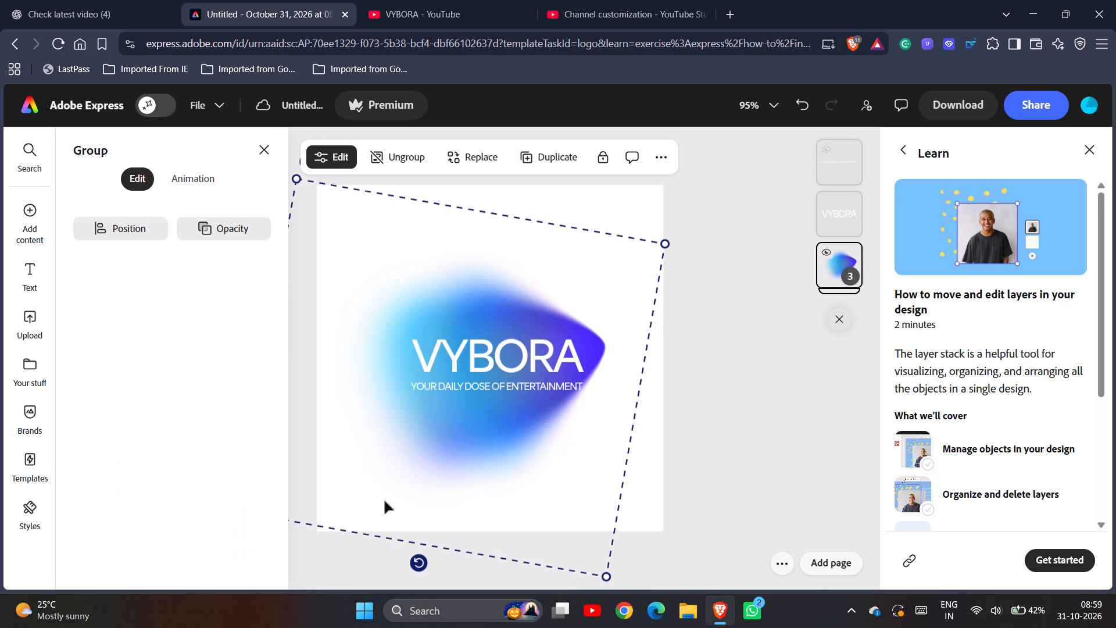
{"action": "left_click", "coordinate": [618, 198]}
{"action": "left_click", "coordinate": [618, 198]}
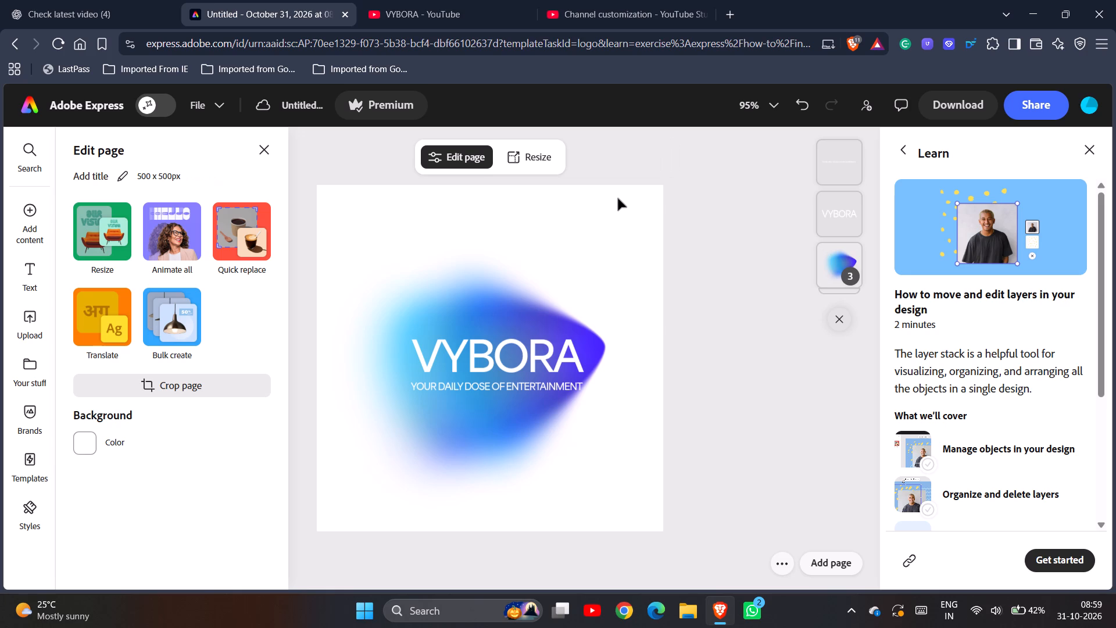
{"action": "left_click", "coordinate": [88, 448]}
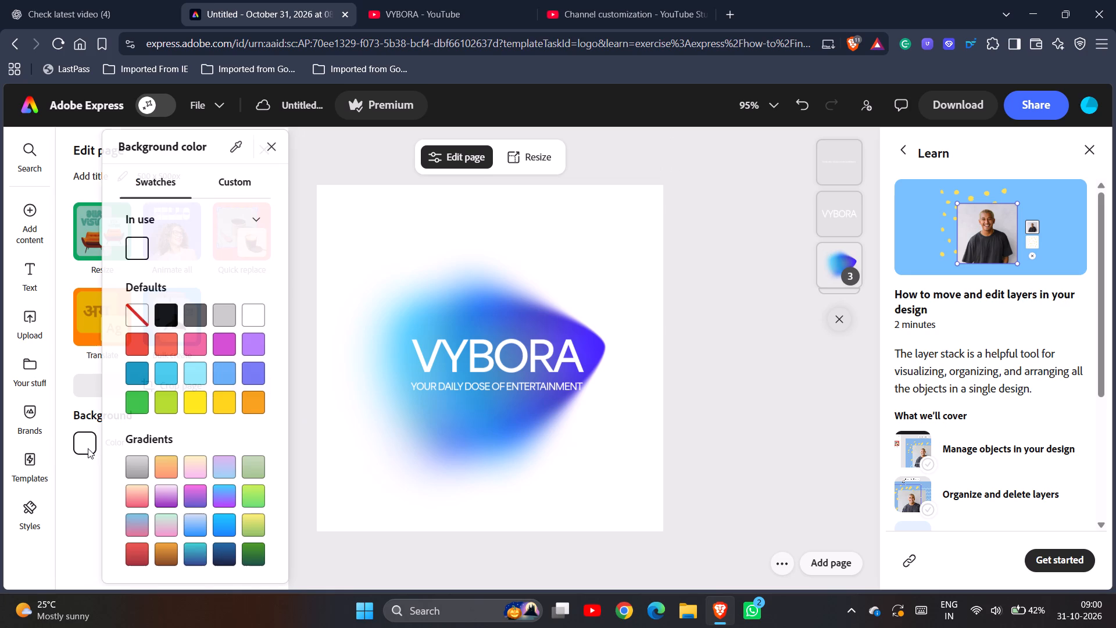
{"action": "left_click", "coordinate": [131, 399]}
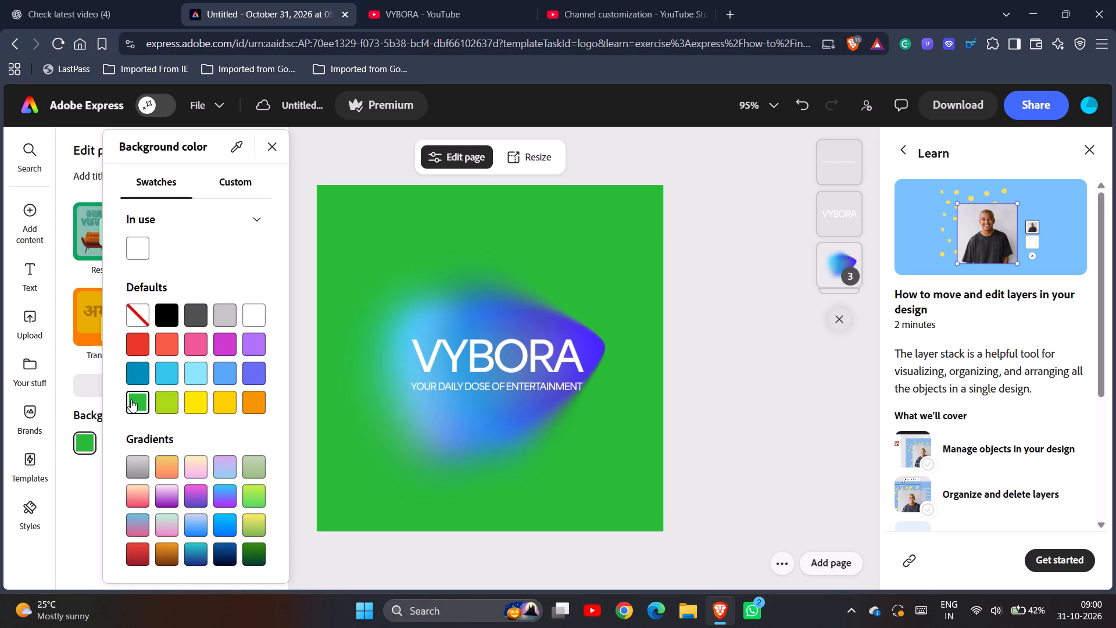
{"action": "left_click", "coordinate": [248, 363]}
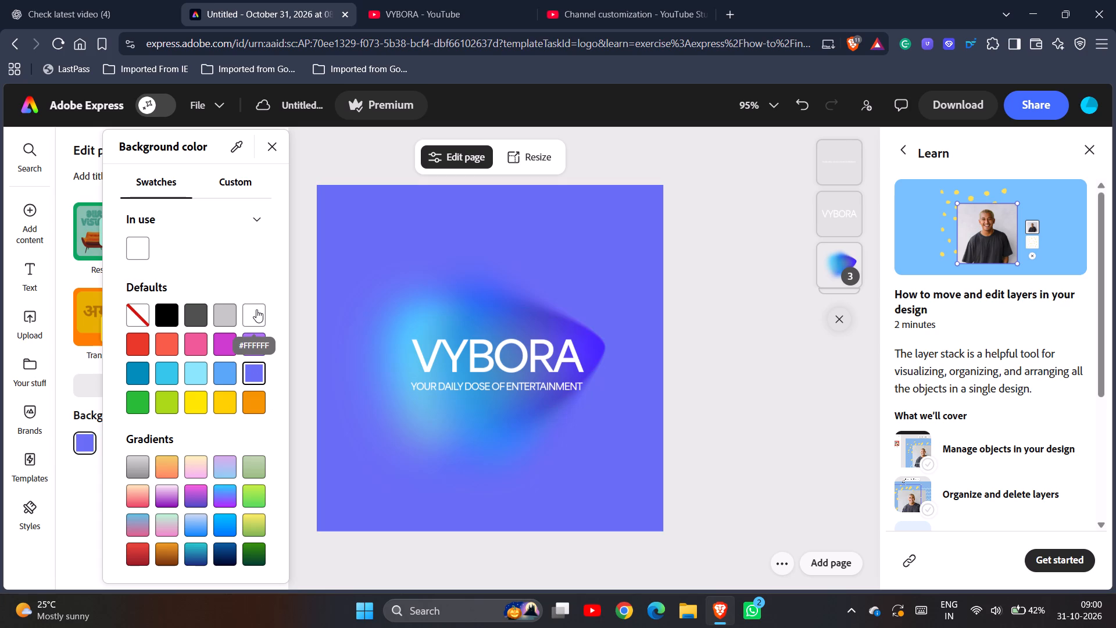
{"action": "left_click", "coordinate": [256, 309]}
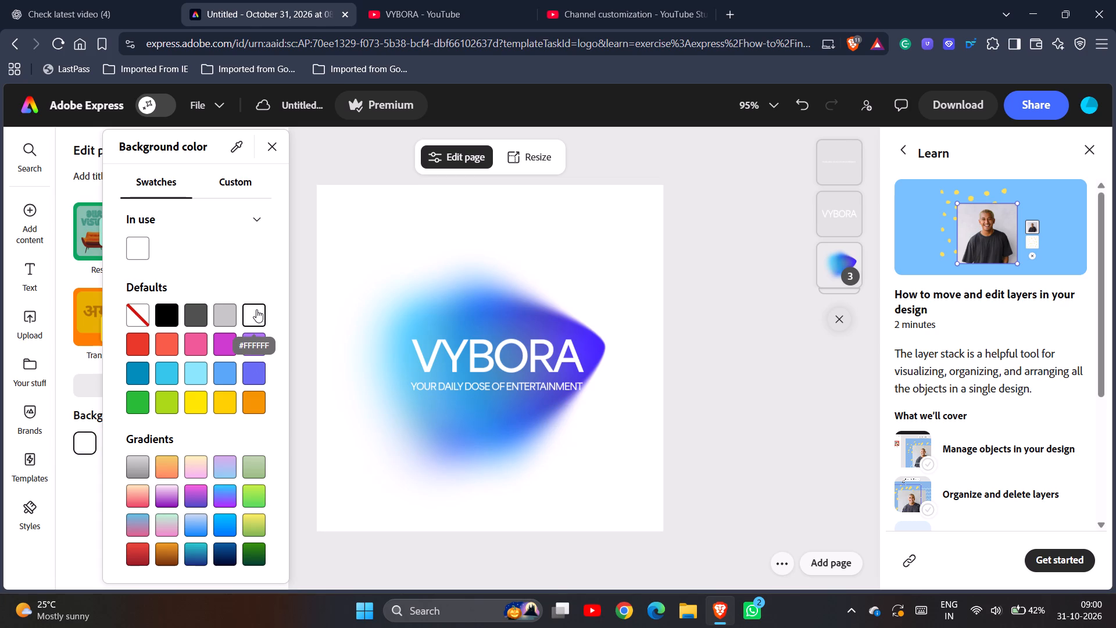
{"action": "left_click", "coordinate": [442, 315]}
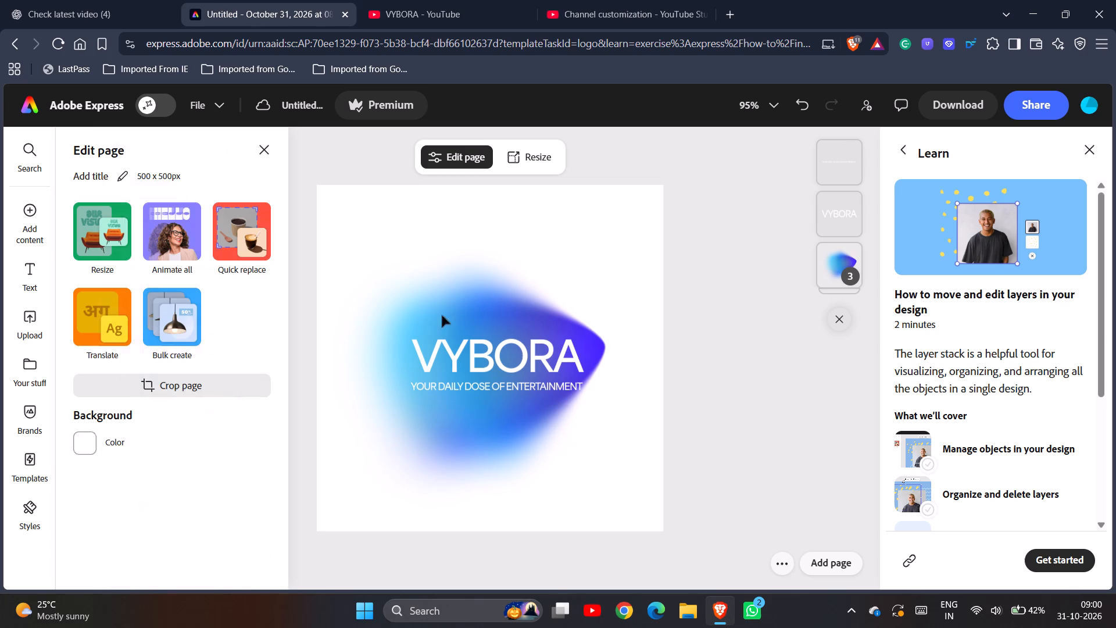
{"action": "left_click", "coordinate": [442, 315]}
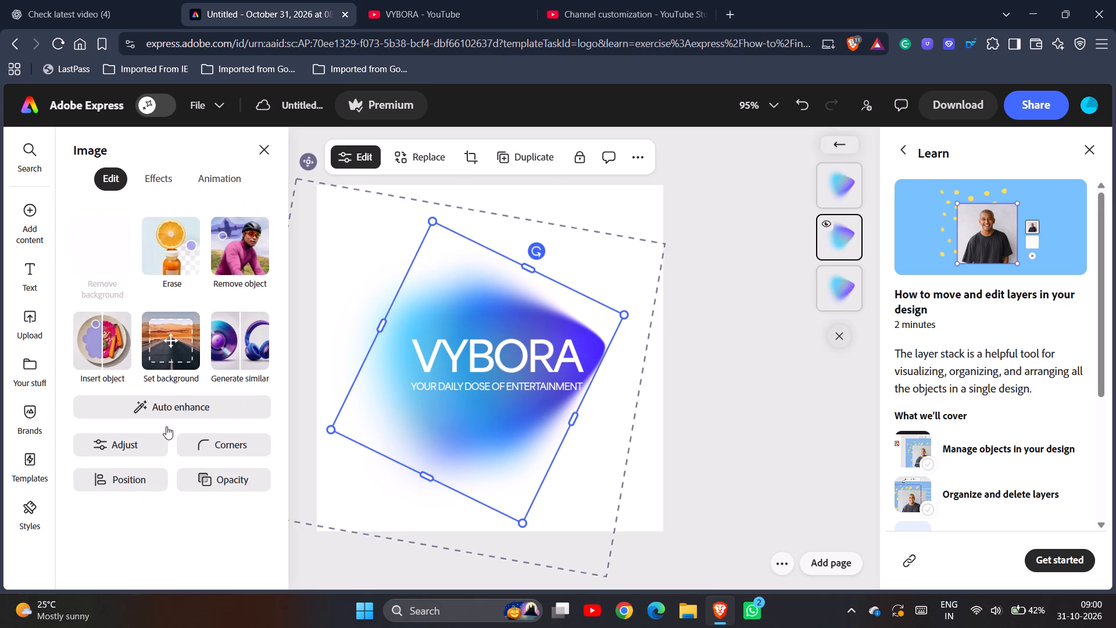
{"action": "left_click", "coordinate": [431, 311]}
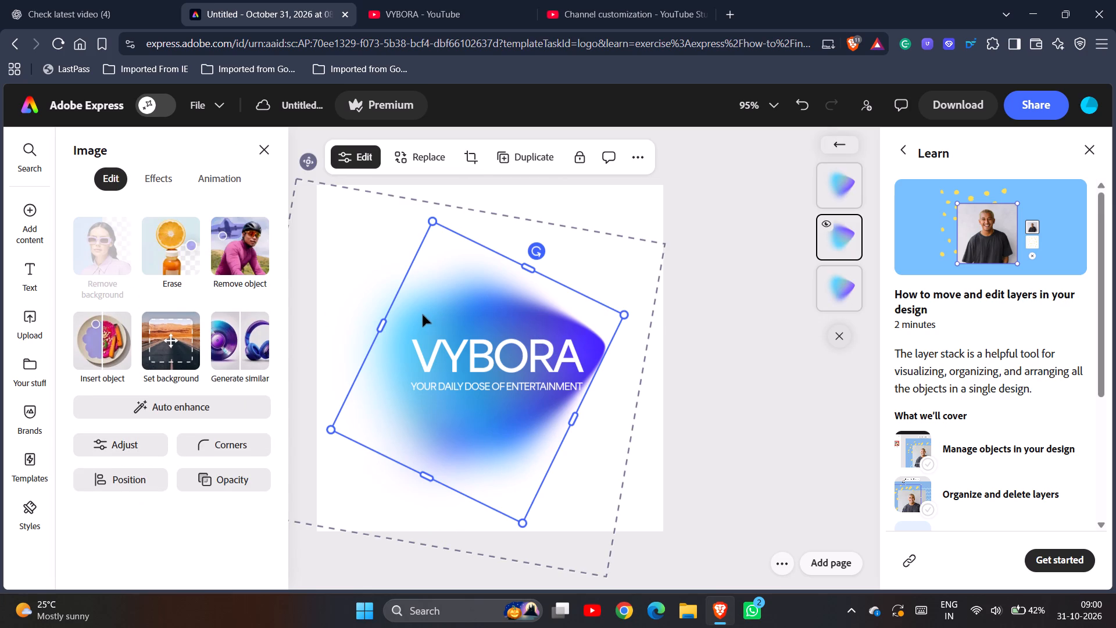
{"action": "left_click", "coordinate": [843, 238]}
{"action": "scroll", "coordinate": [112, 434], "scroll_direction": "down", "scroll_amount": 3}
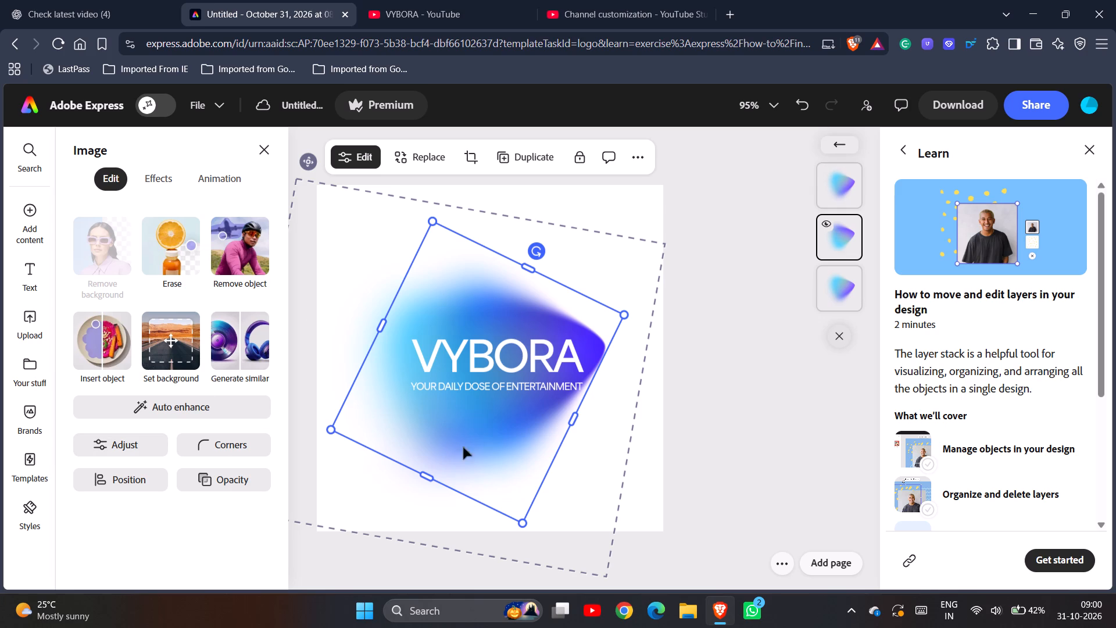
{"action": "left_click", "coordinate": [468, 444]}
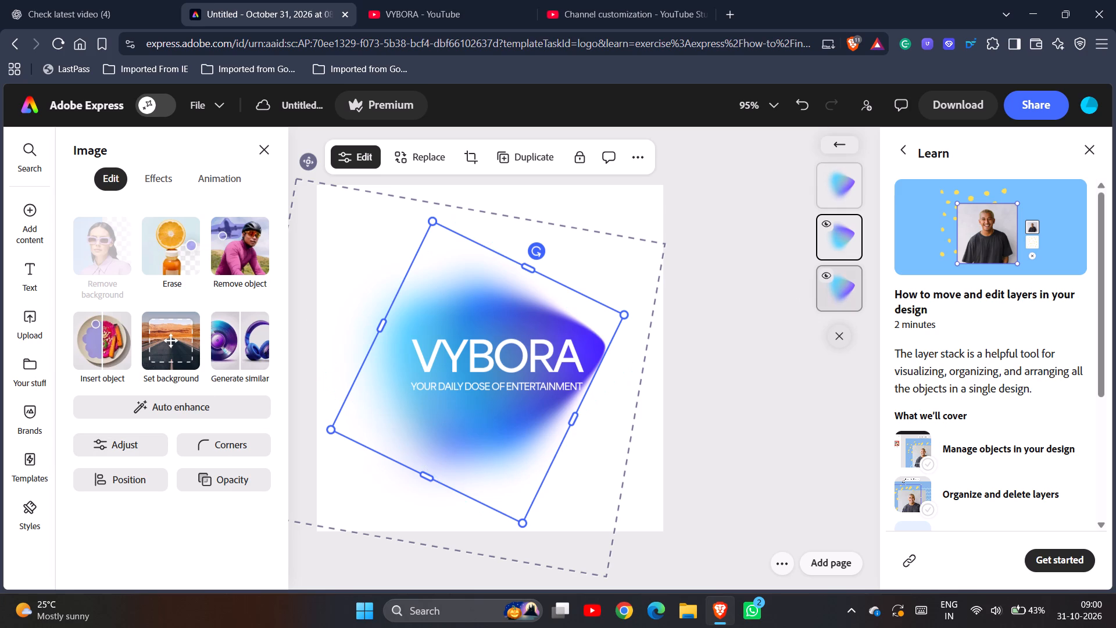
{"action": "left_click", "coordinate": [840, 299]}
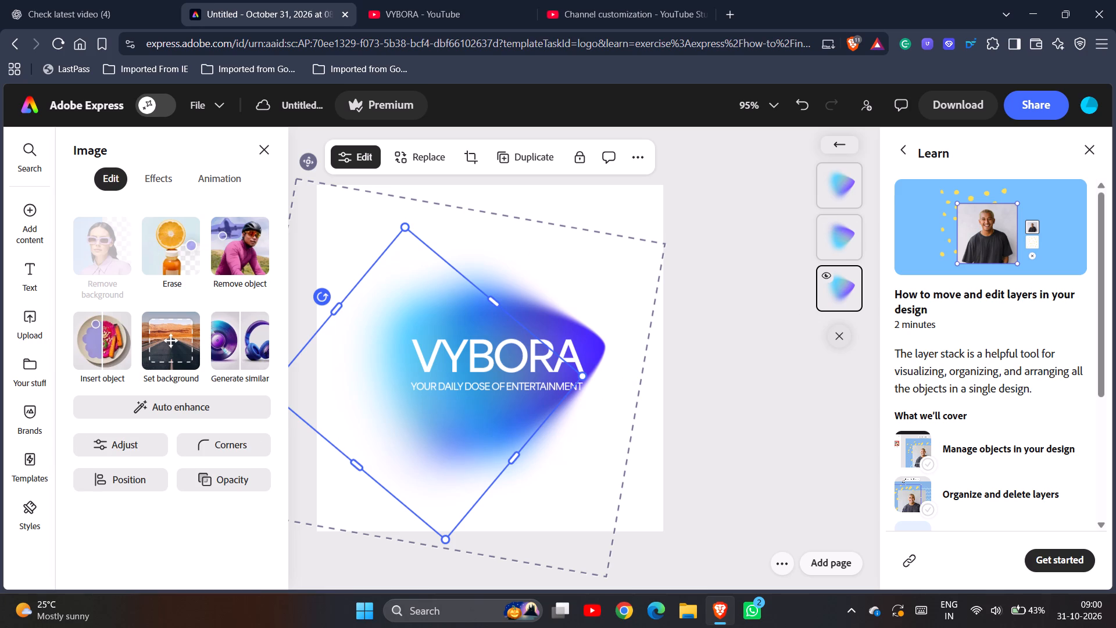
{"action": "left_click", "coordinate": [851, 181]}
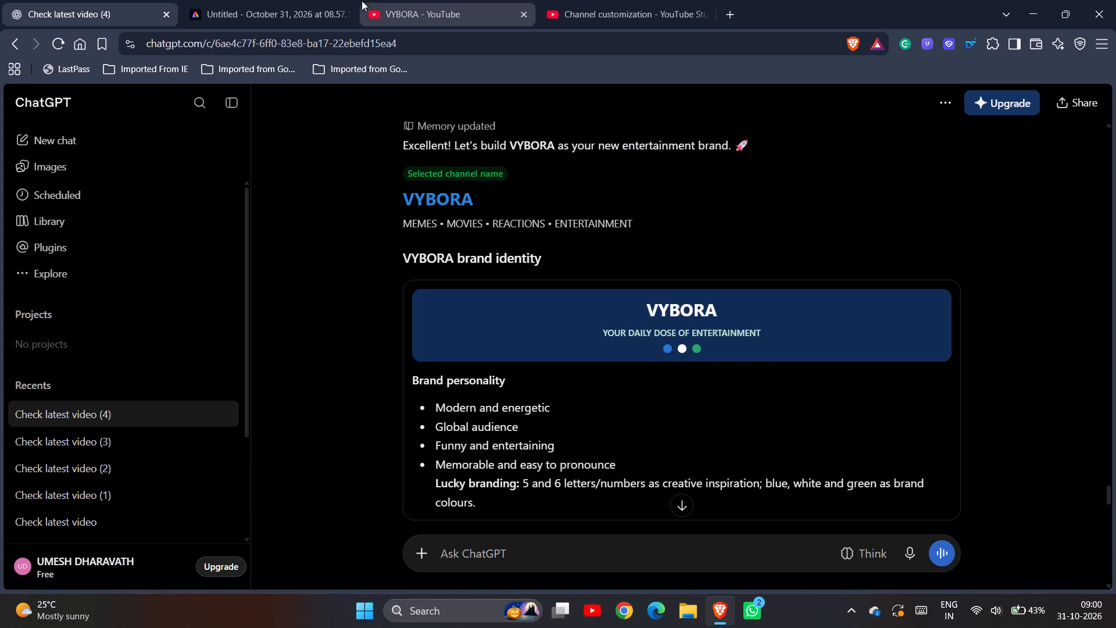
Return to the Adobe Express logo and add a Title-style text made of three dots separated by spaces.
{"action": "left_click", "coordinate": [269, 7]}
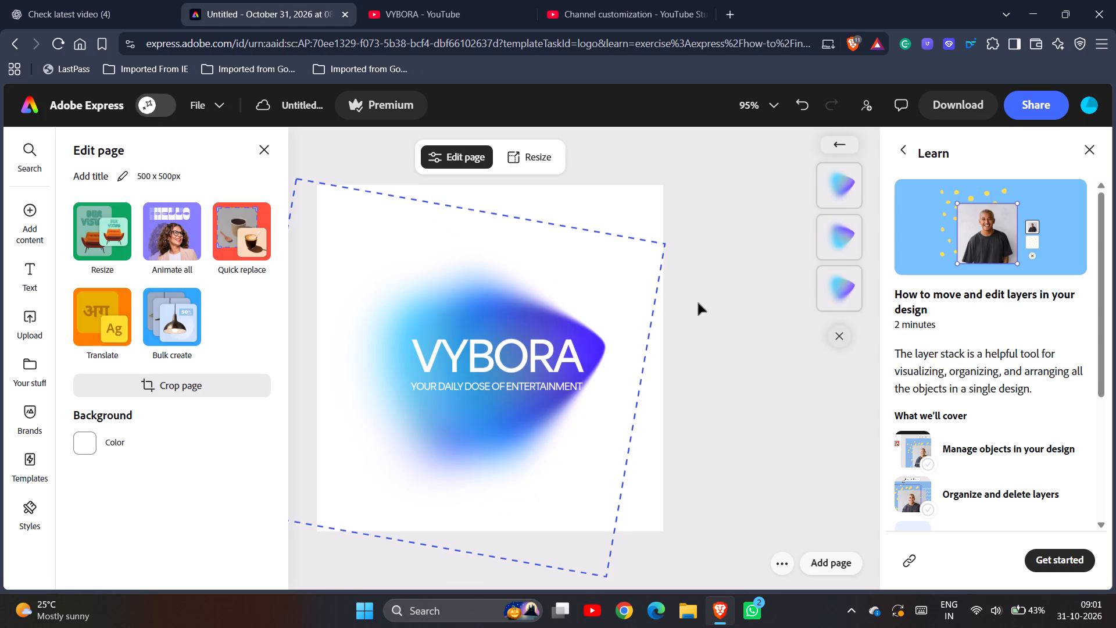
{"action": "left_click", "coordinate": [699, 303]}
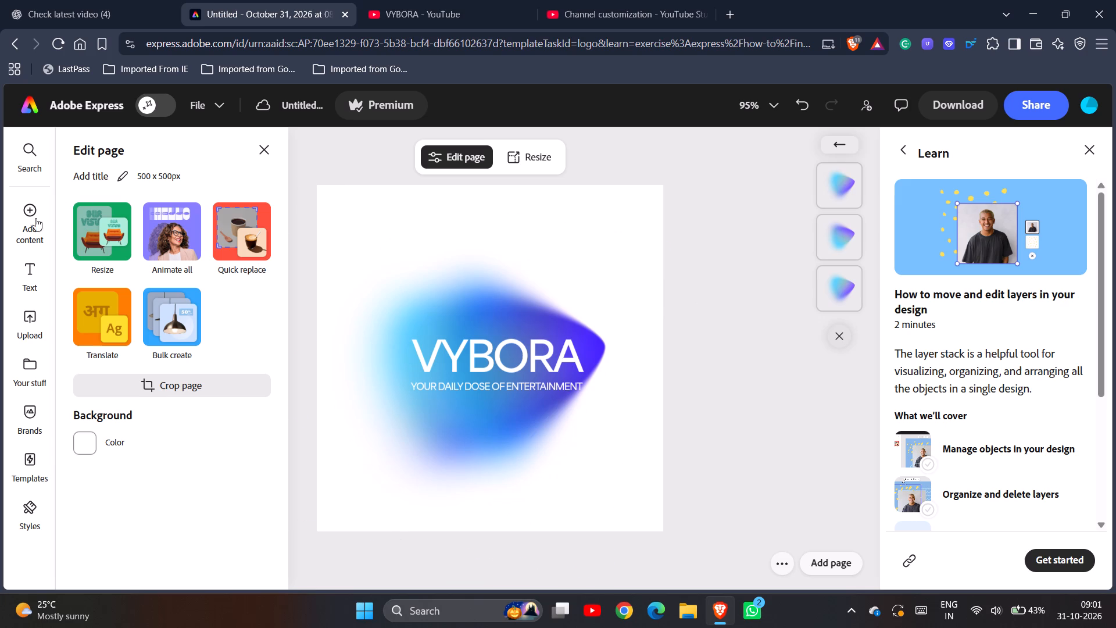
{"action": "left_click", "coordinate": [24, 270]}
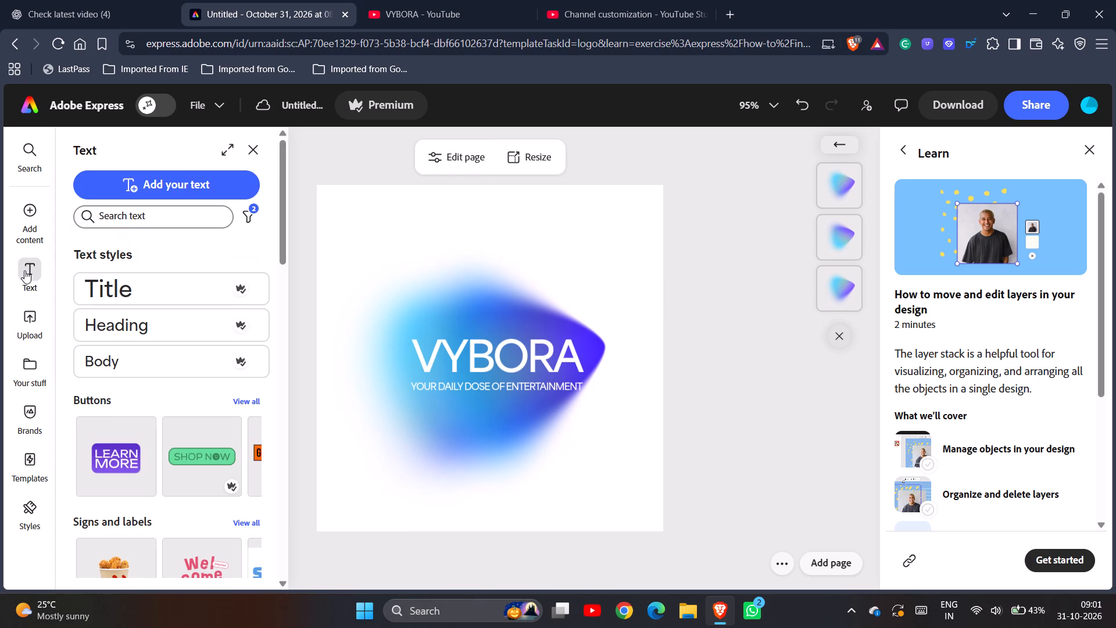
{"action": "left_click", "coordinate": [129, 289]}
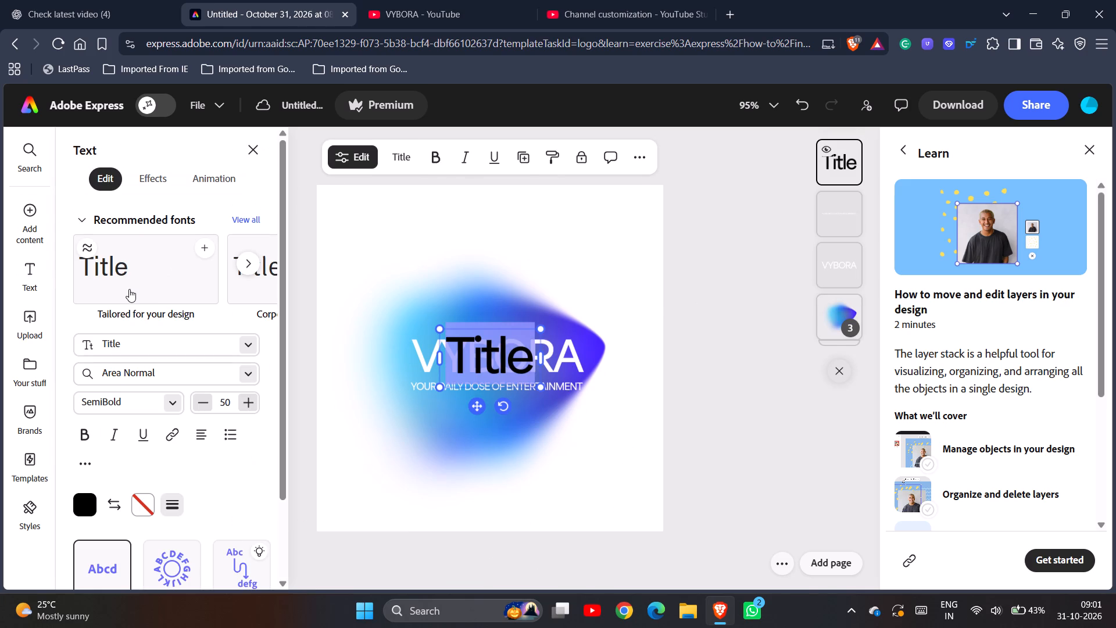
{"action": "key", "text": "BackSpace"}
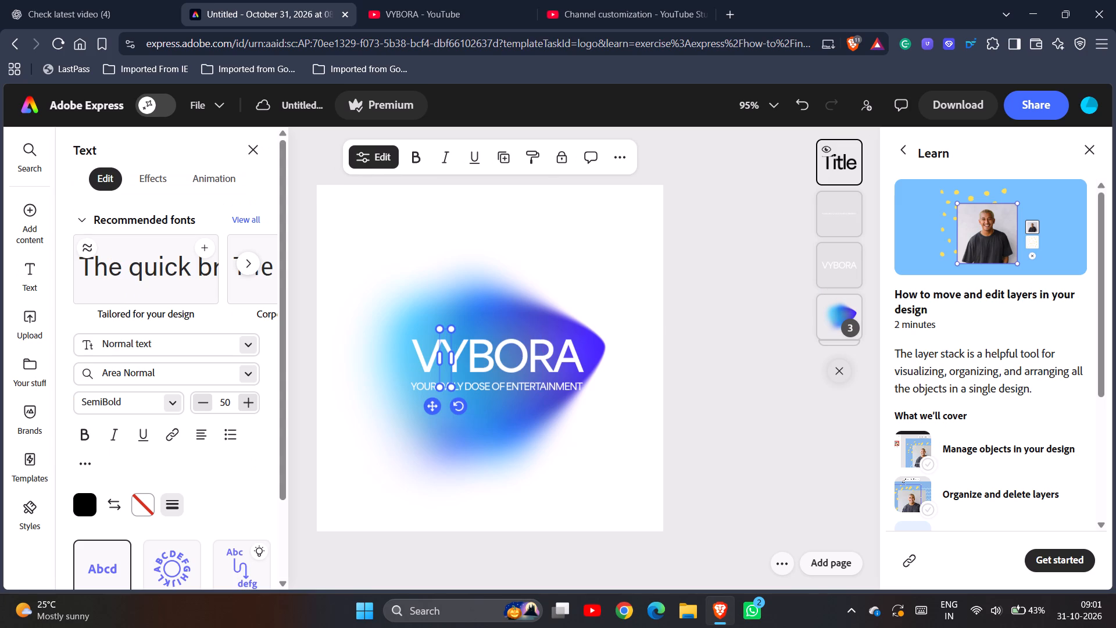
{"action": "type", "text": "."}
{"action": "key", "text": "space"}
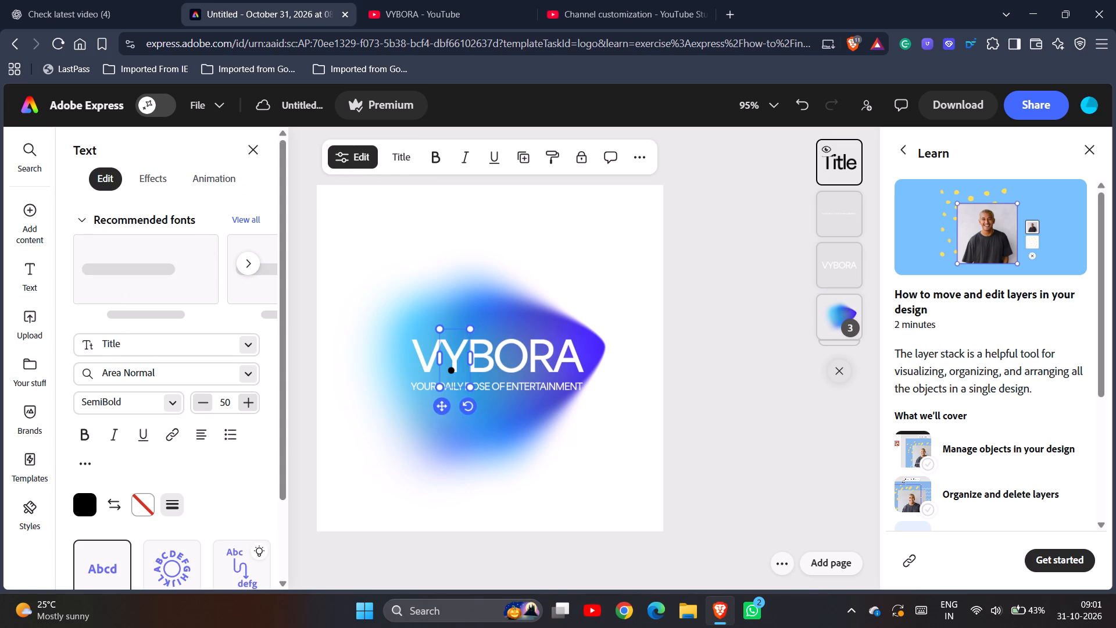
{"action": "type", "text": "."}
{"action": "key", "text": "space"}
{"action": "key", "text": "period"}
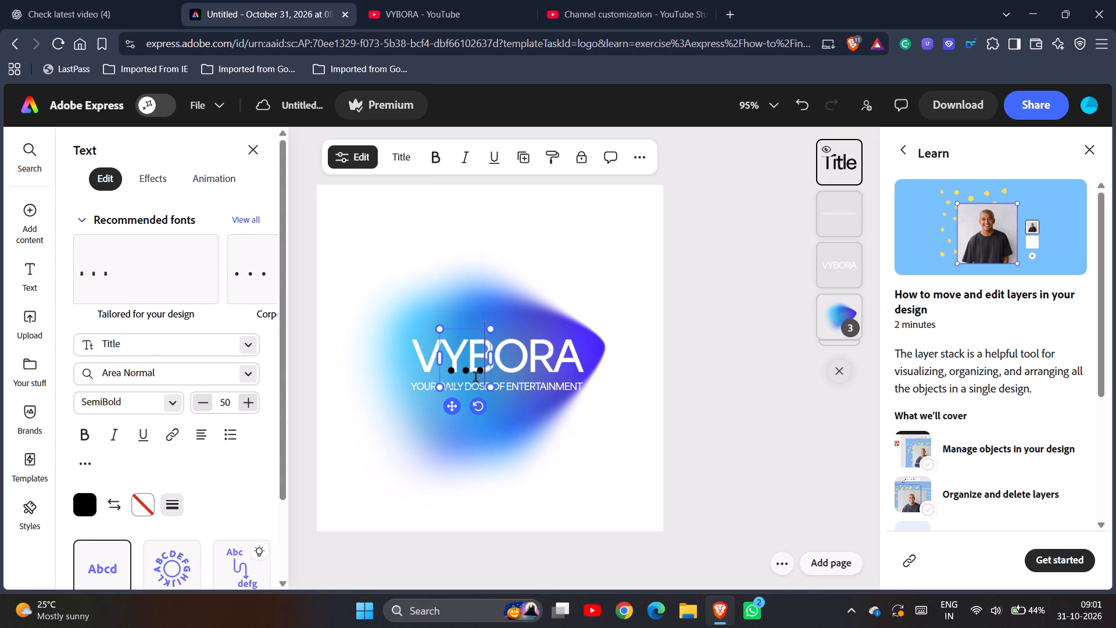
Enlarge the three-dot text to size 66 and place it just below the tagline, roughly centred under it.
{"action": "left_click_drag", "start_coordinate": [492, 388], "coordinate": [496, 390]}
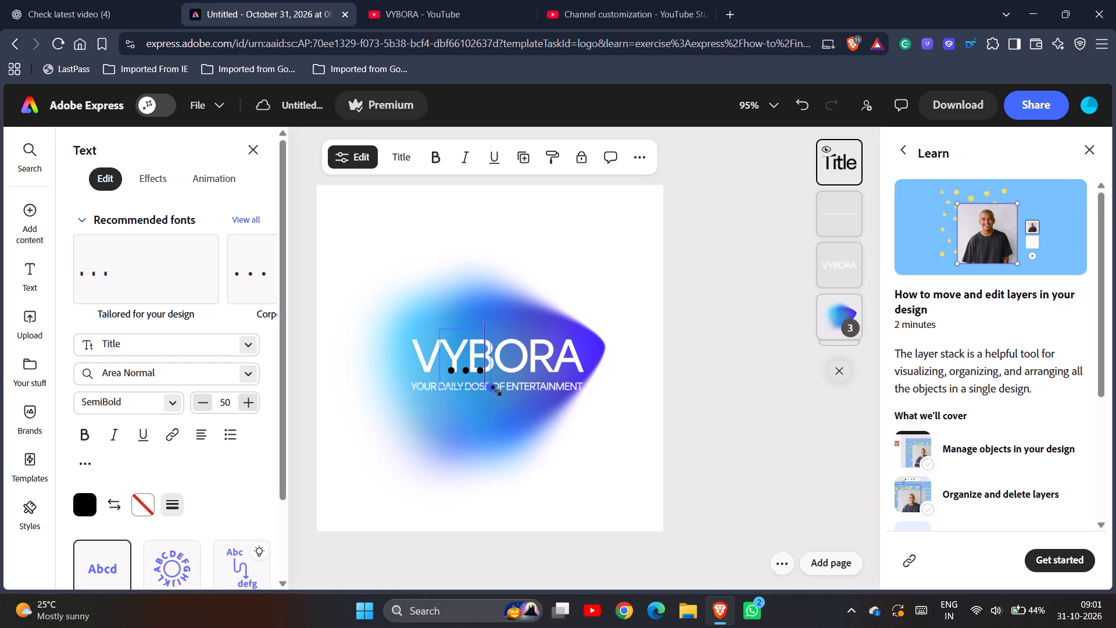
{"action": "left_click_drag", "start_coordinate": [496, 390], "coordinate": [512, 400]}
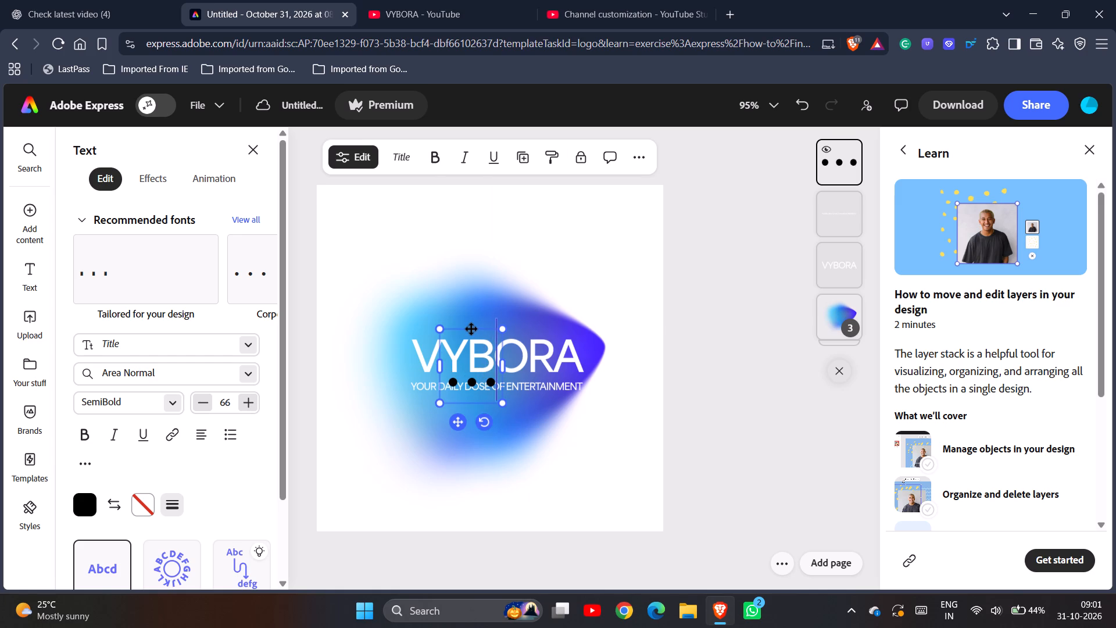
{"action": "left_click_drag", "start_coordinate": [471, 329], "coordinate": [497, 353]}
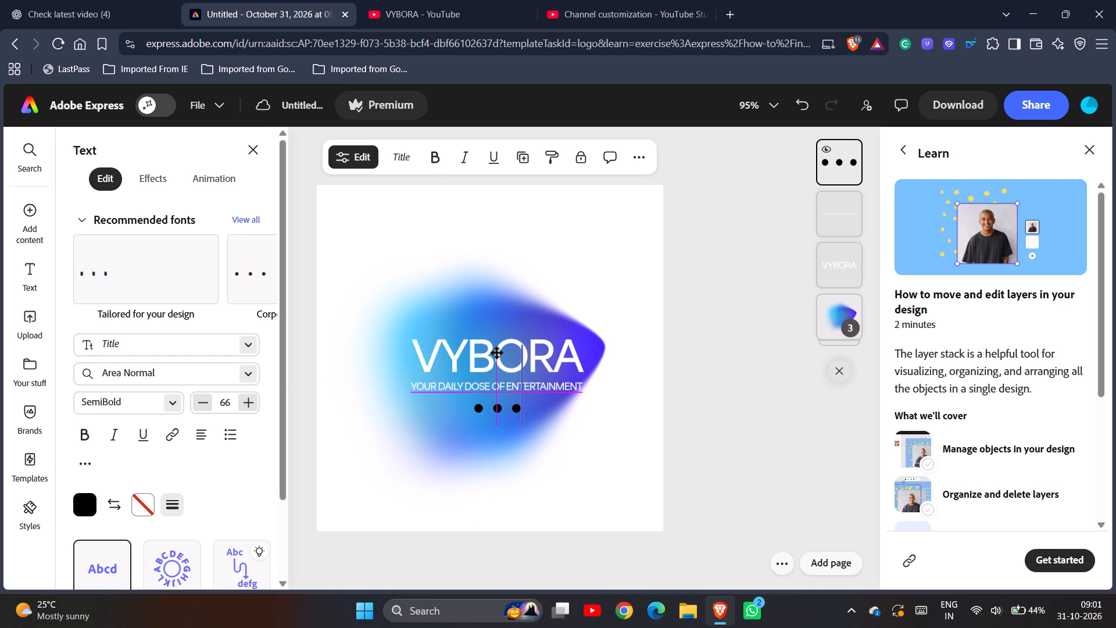
{"action": "left_click_drag", "start_coordinate": [497, 353], "coordinate": [499, 353]}
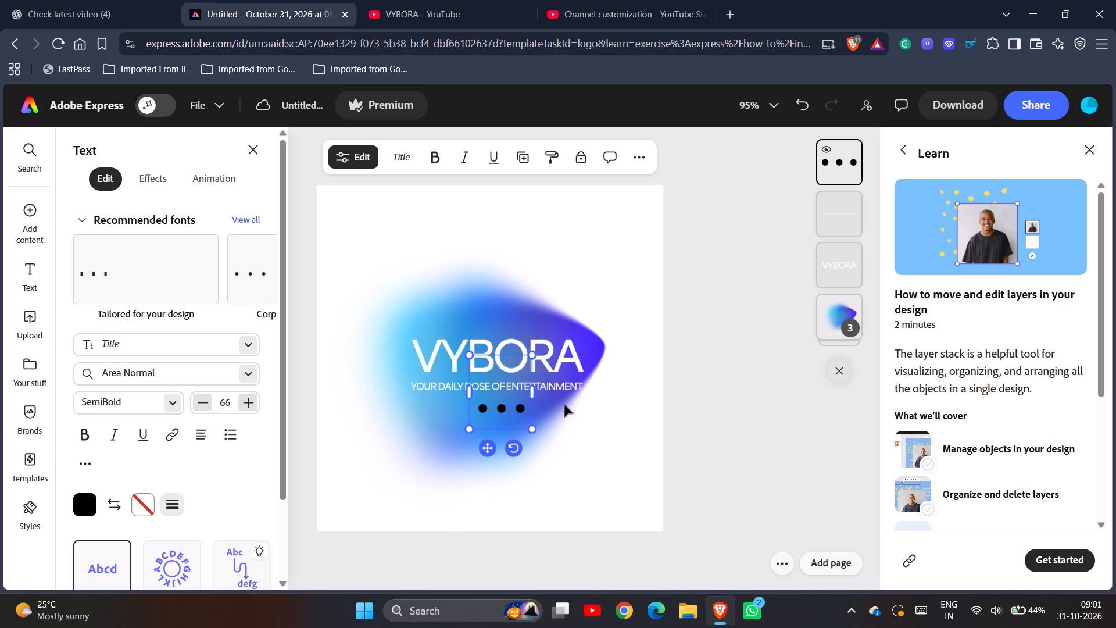
{"action": "left_click", "coordinate": [595, 443]}
{"action": "left_click", "coordinate": [595, 443]}
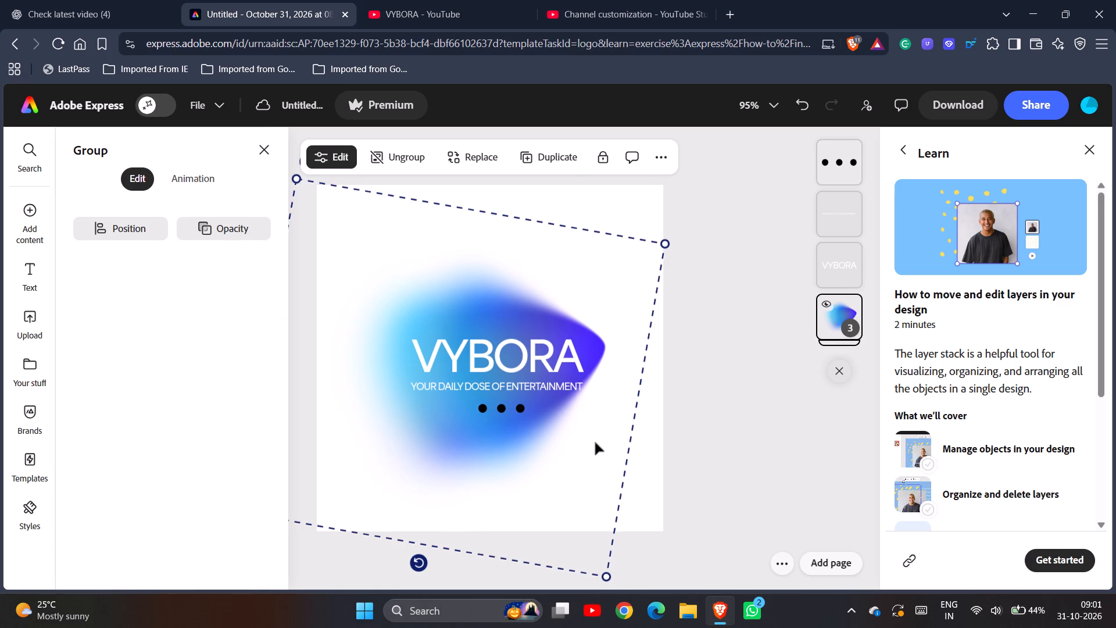
{"action": "left_click", "coordinate": [639, 489]}
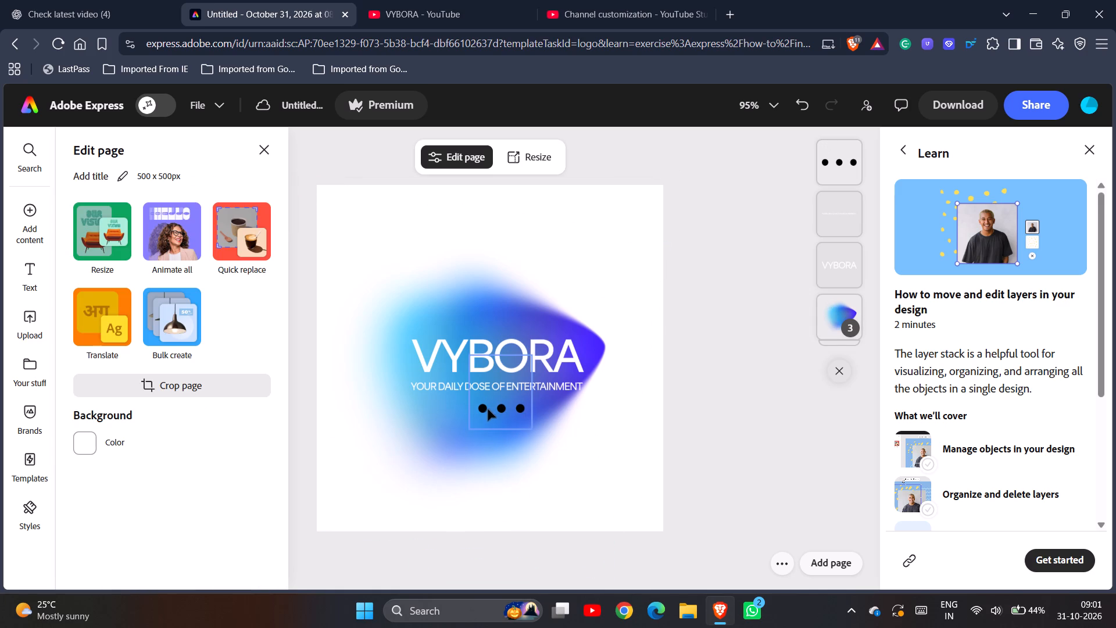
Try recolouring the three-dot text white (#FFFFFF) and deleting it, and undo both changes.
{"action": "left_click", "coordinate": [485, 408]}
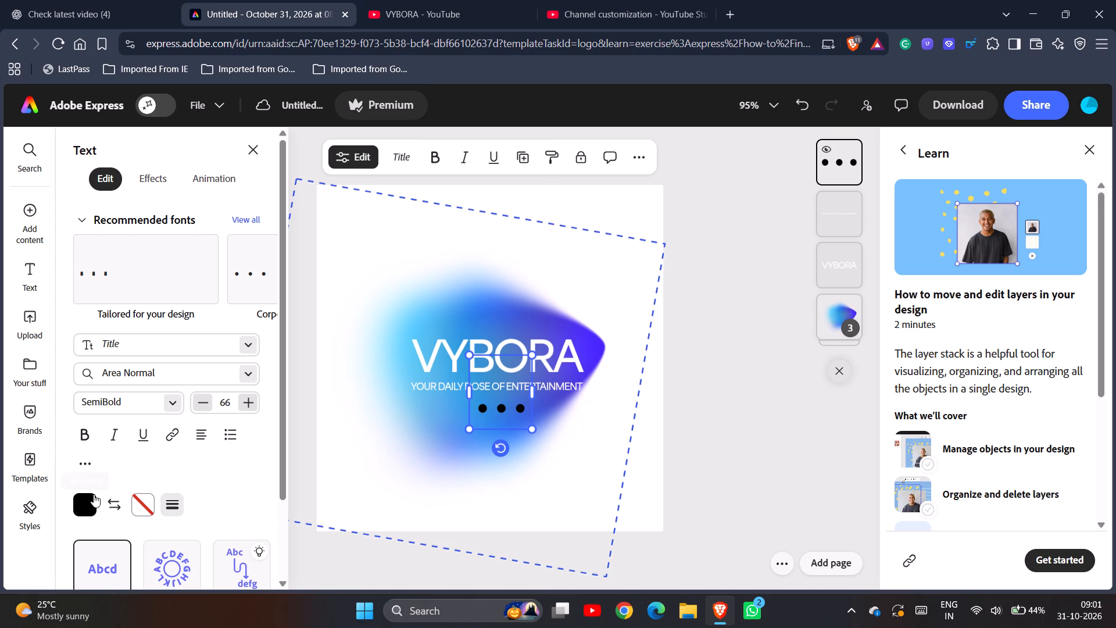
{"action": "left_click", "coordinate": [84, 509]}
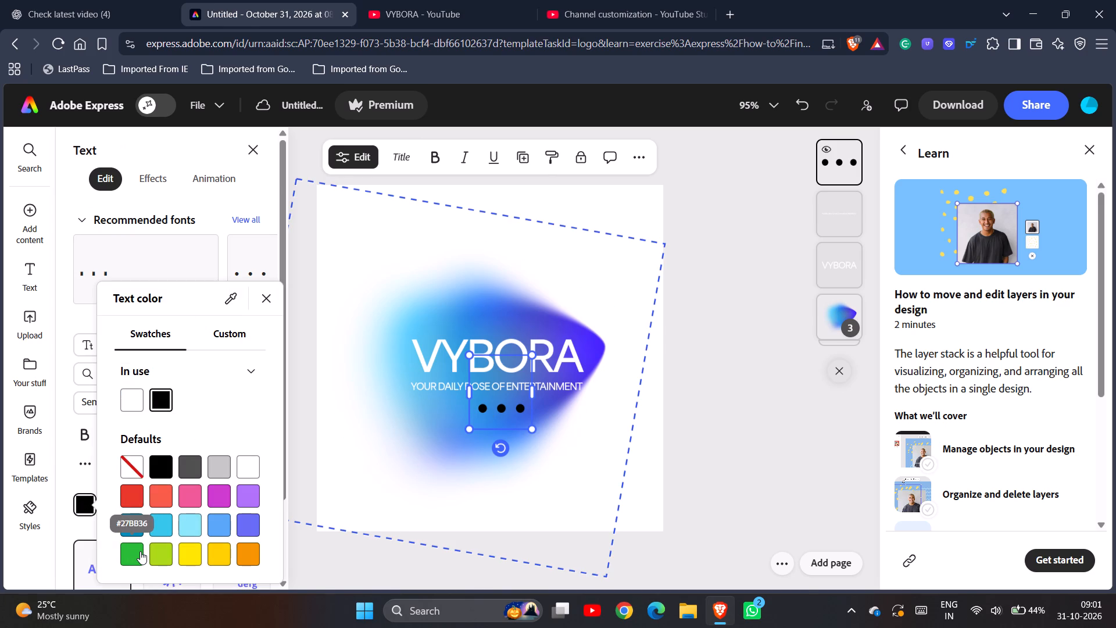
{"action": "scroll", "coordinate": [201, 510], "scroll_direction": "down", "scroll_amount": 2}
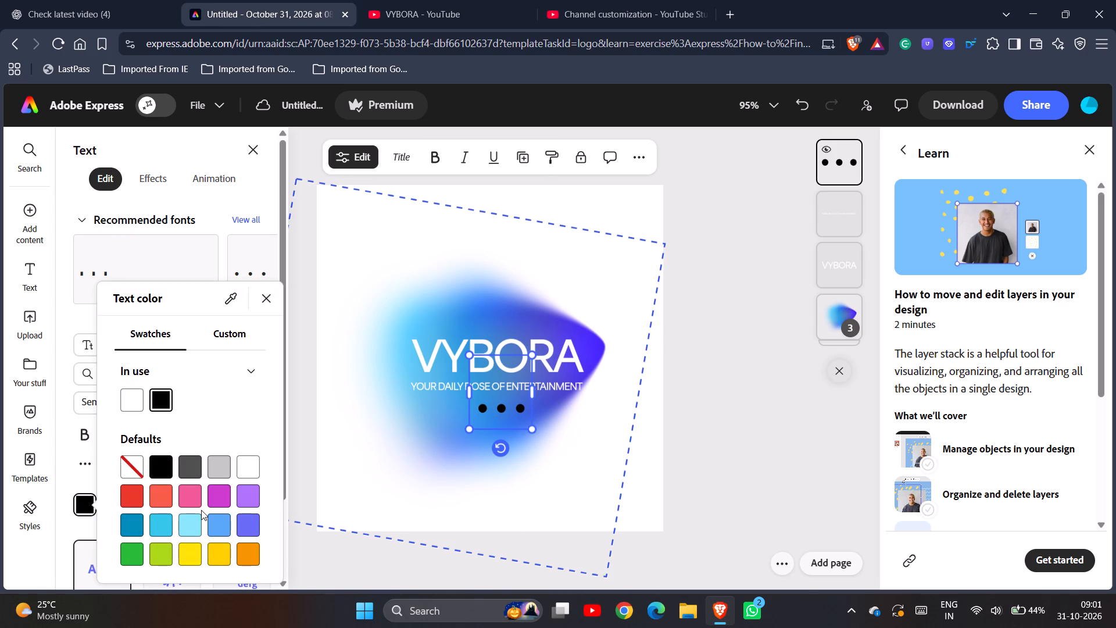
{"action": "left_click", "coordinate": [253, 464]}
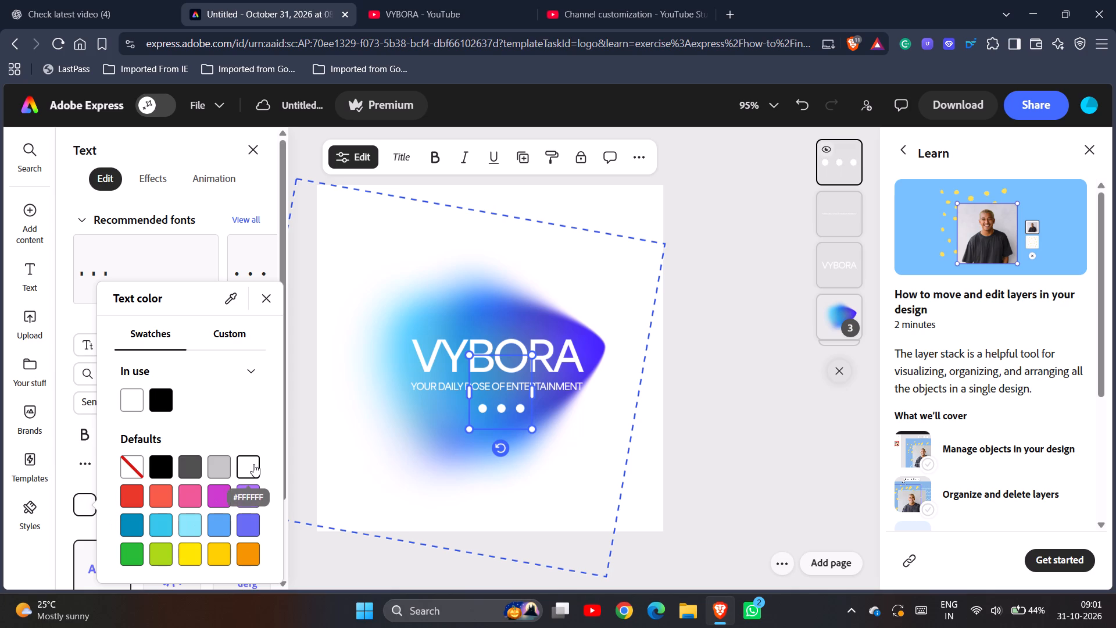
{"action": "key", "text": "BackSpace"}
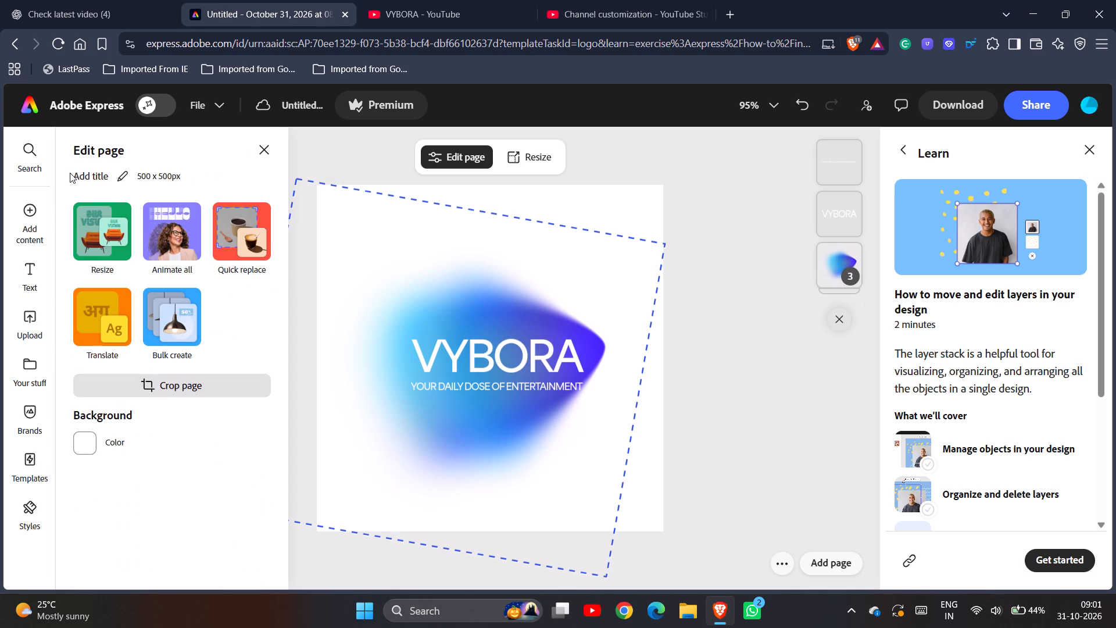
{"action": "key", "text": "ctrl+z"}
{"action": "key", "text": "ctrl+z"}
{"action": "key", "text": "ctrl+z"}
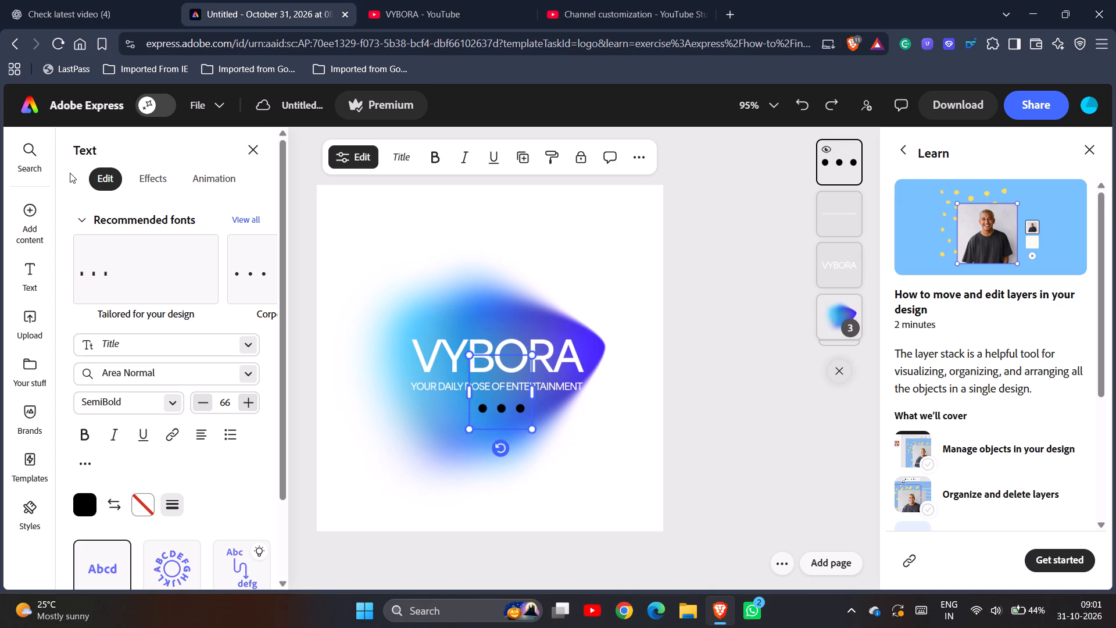
Undo the three-dot text's enlargement and repositioning, and shorten the text to a single dot.
{"action": "key", "text": "ctrl+z"}
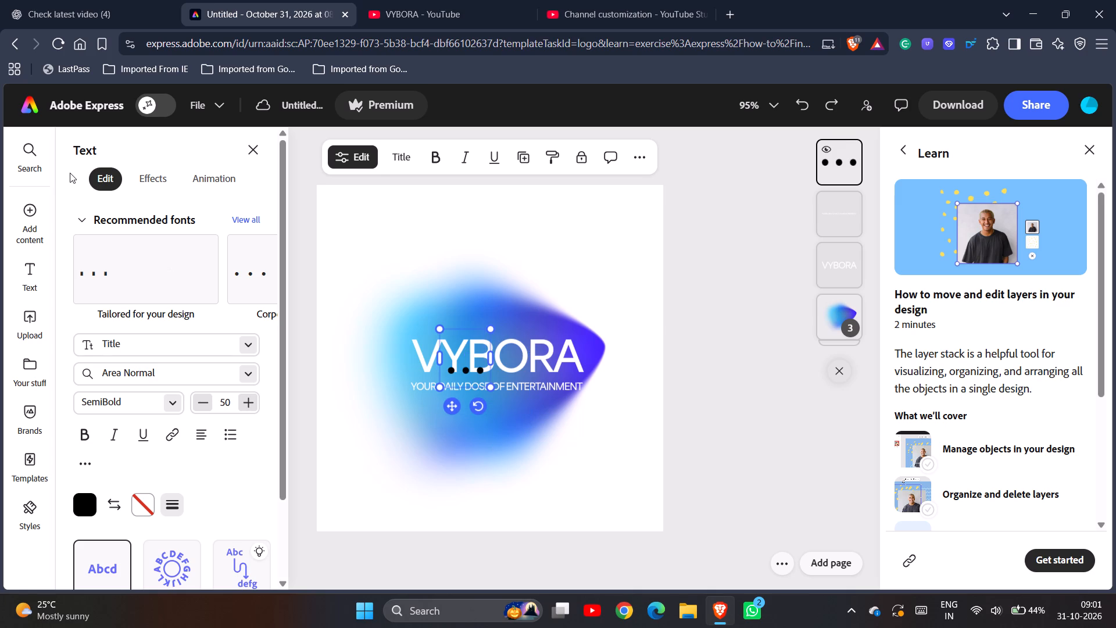
{"action": "key", "text": "BackSpace"}
{"action": "key", "text": "BackSpace"}
{"action": "key", "text": "BackSpace"}
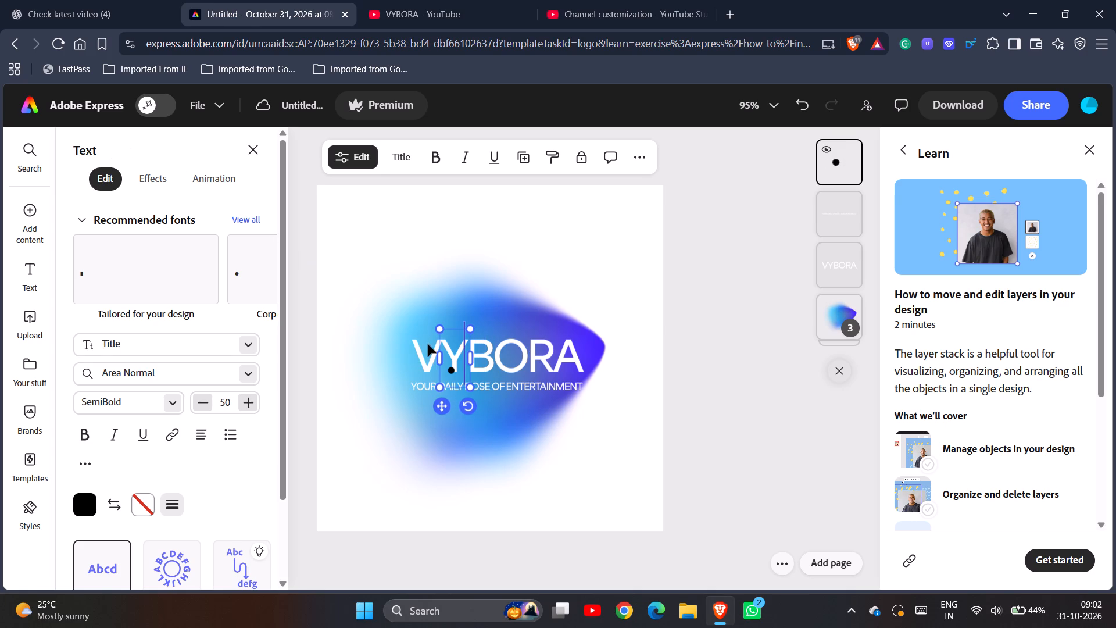
Enlarge the single-dot text to size 62 and place the dot just below the tagline, under the word DOSE.
{"action": "left_click_drag", "start_coordinate": [470, 390], "coordinate": [482, 405]}
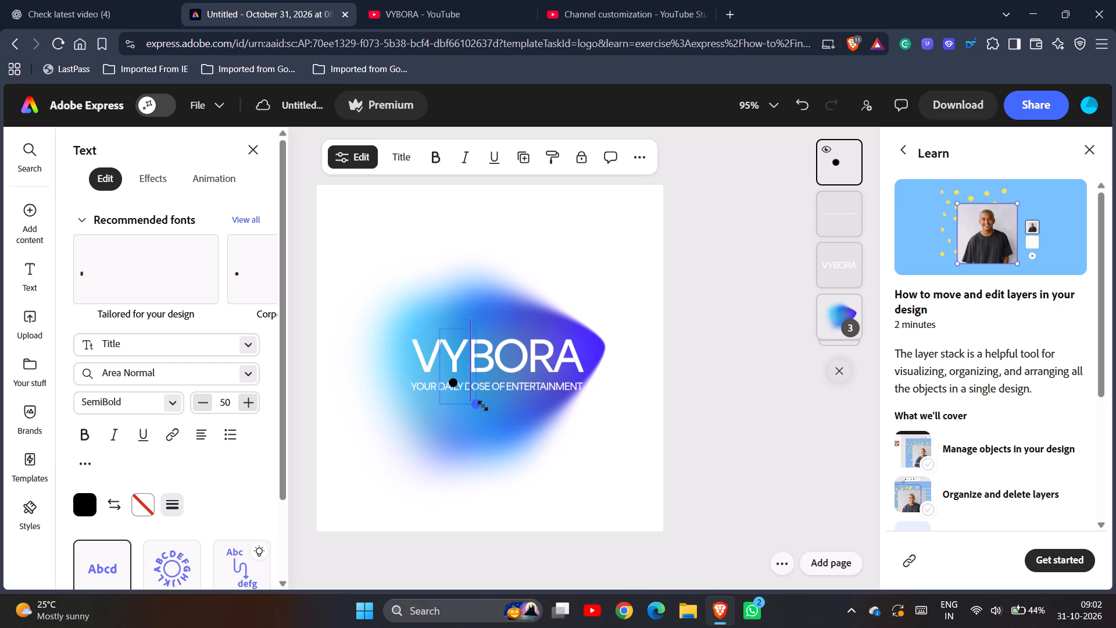
{"action": "left_click_drag", "start_coordinate": [482, 405], "coordinate": [486, 412]}
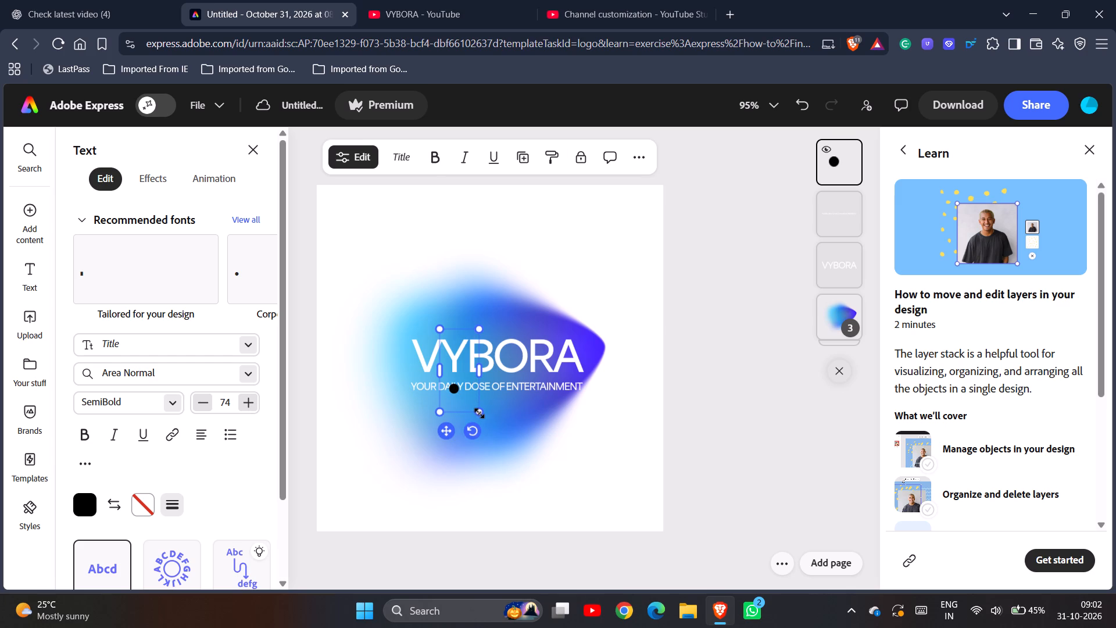
{"action": "left_click_drag", "start_coordinate": [479, 413], "coordinate": [468, 403]}
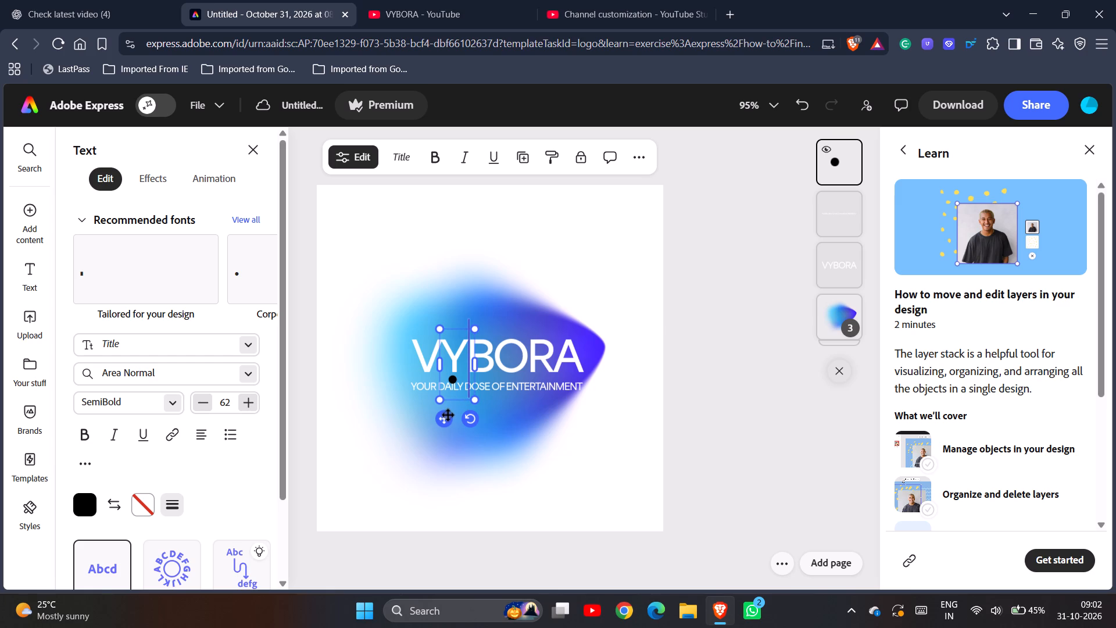
{"action": "left_click_drag", "start_coordinate": [446, 419], "coordinate": [453, 433]}
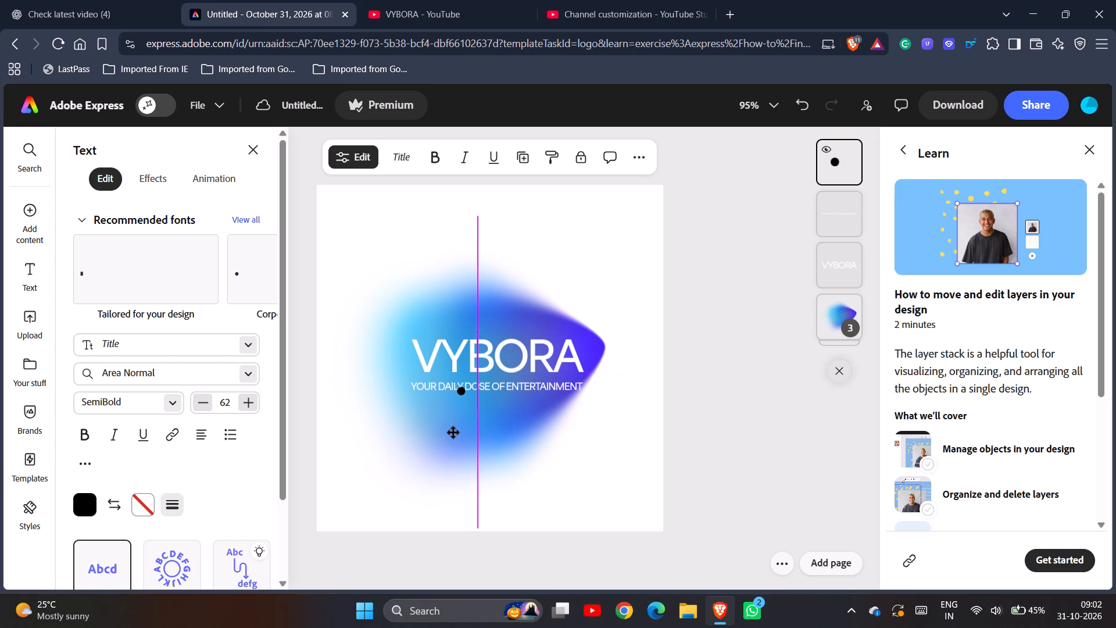
{"action": "left_click_drag", "start_coordinate": [453, 433], "coordinate": [463, 452]}
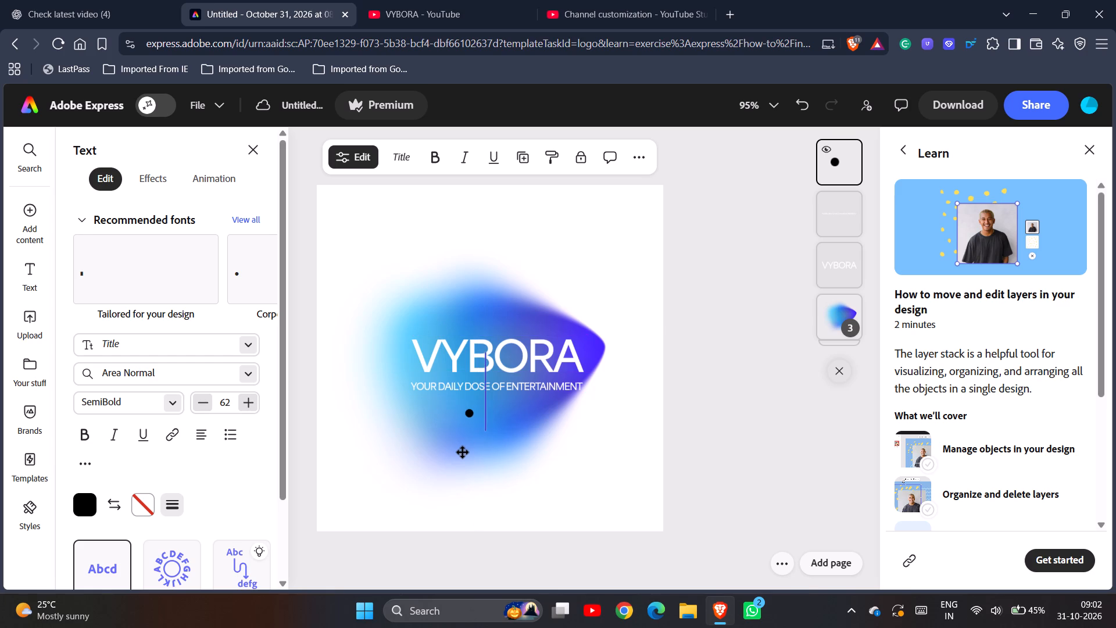
{"action": "left_click_drag", "start_coordinate": [463, 452], "coordinate": [470, 451]}
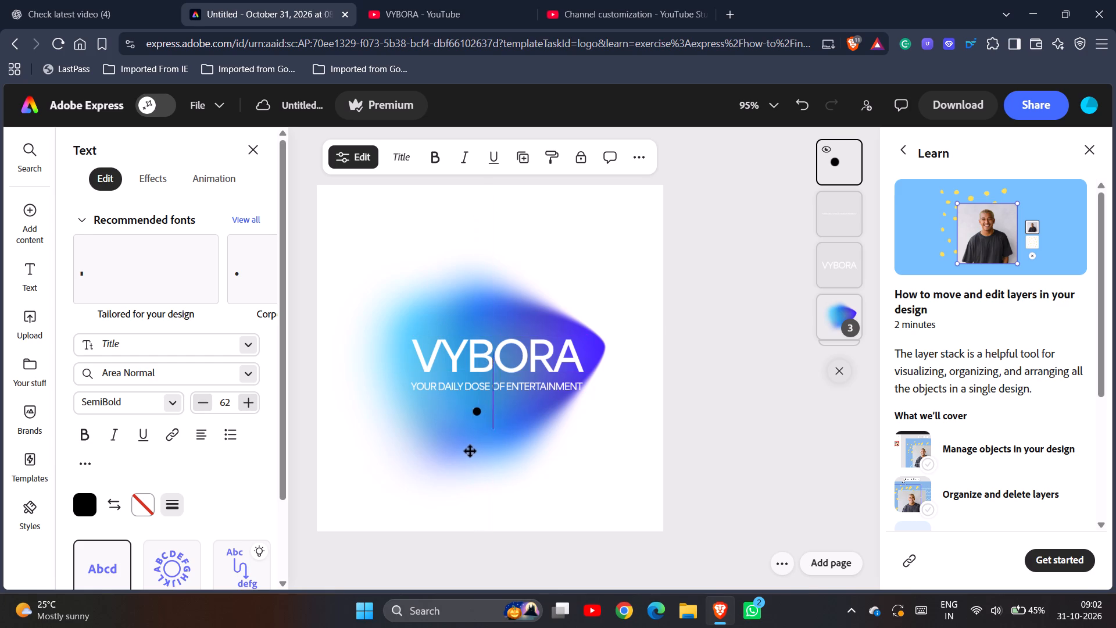
{"action": "left_click_drag", "start_coordinate": [470, 451], "coordinate": [464, 451]}
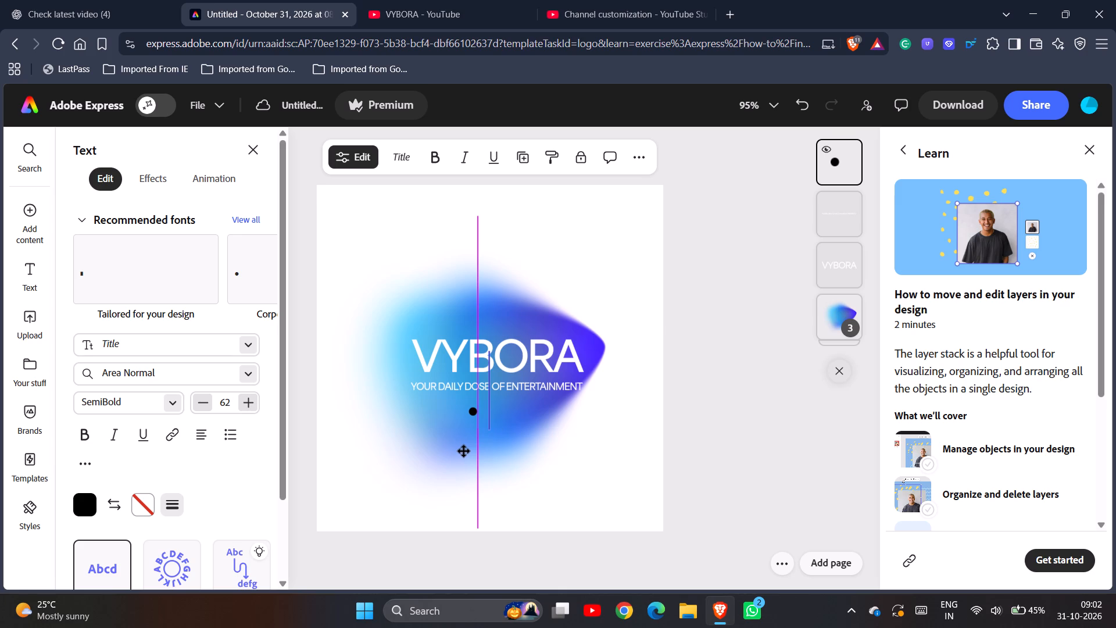
{"action": "left_click_drag", "start_coordinate": [464, 451], "coordinate": [465, 450]}
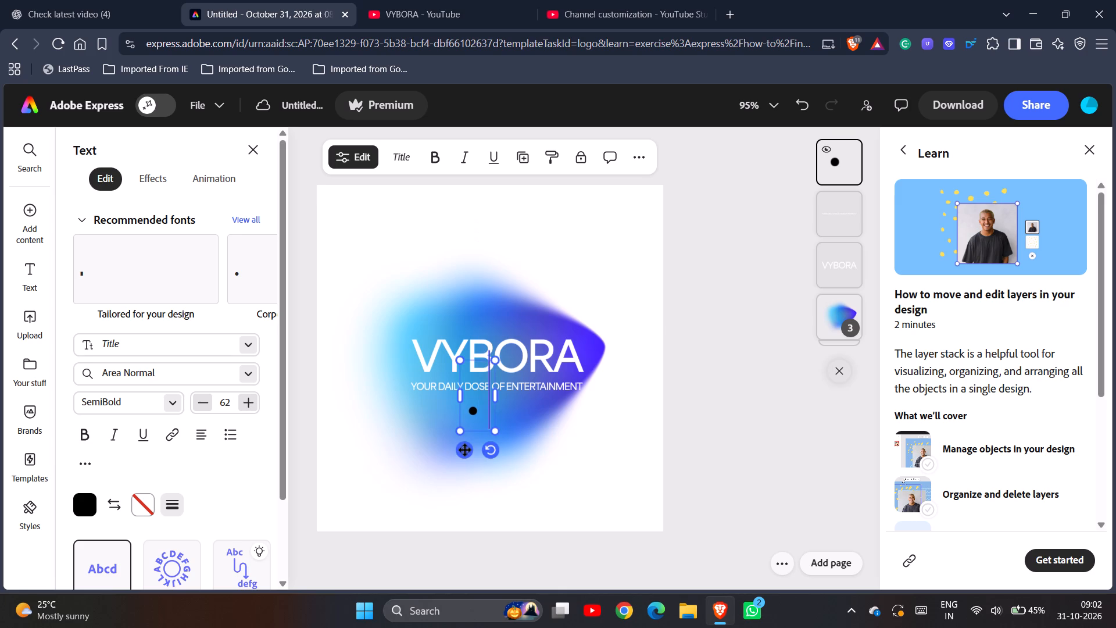
{"action": "left_click", "coordinate": [563, 468]}
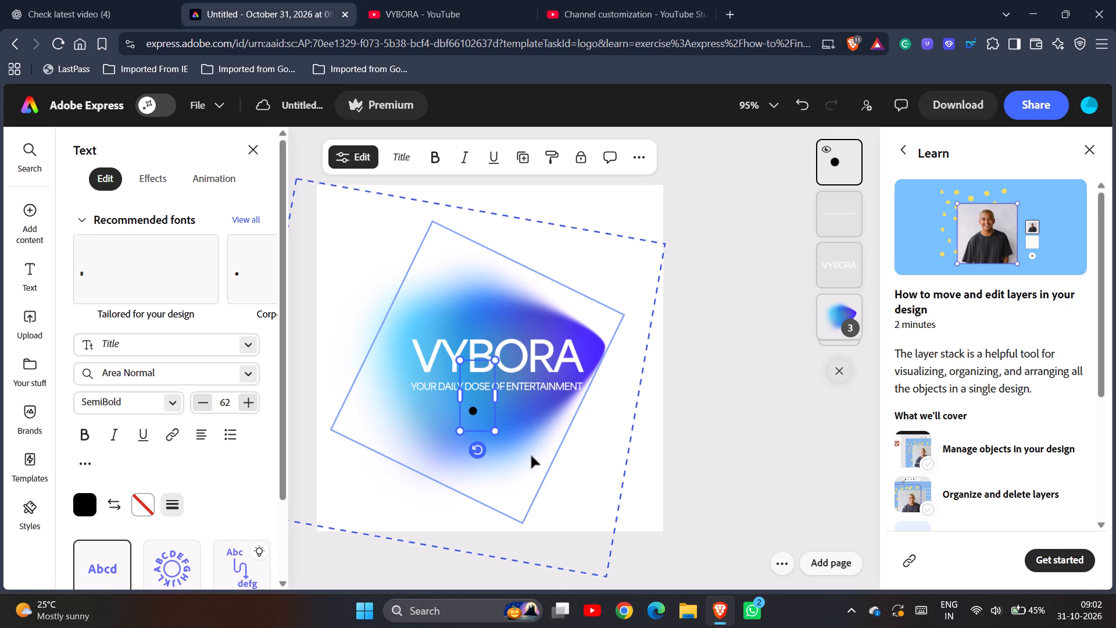
Copy the single-dot text and paste two copies of it into the logo.
{"action": "right_click", "coordinate": [476, 413]}
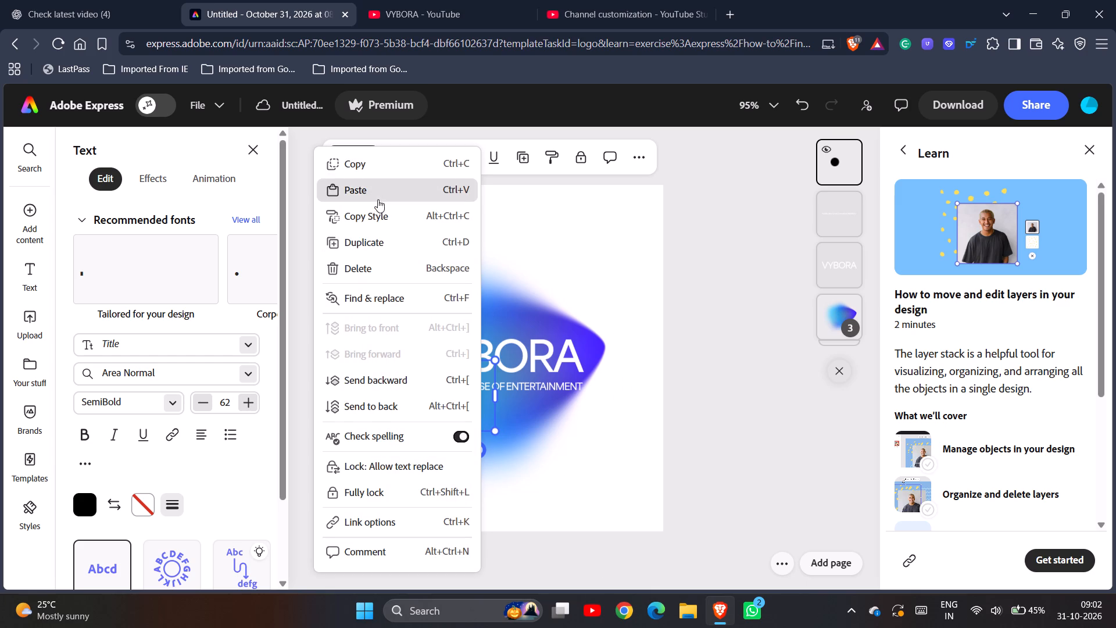
{"action": "left_click", "coordinate": [365, 162]}
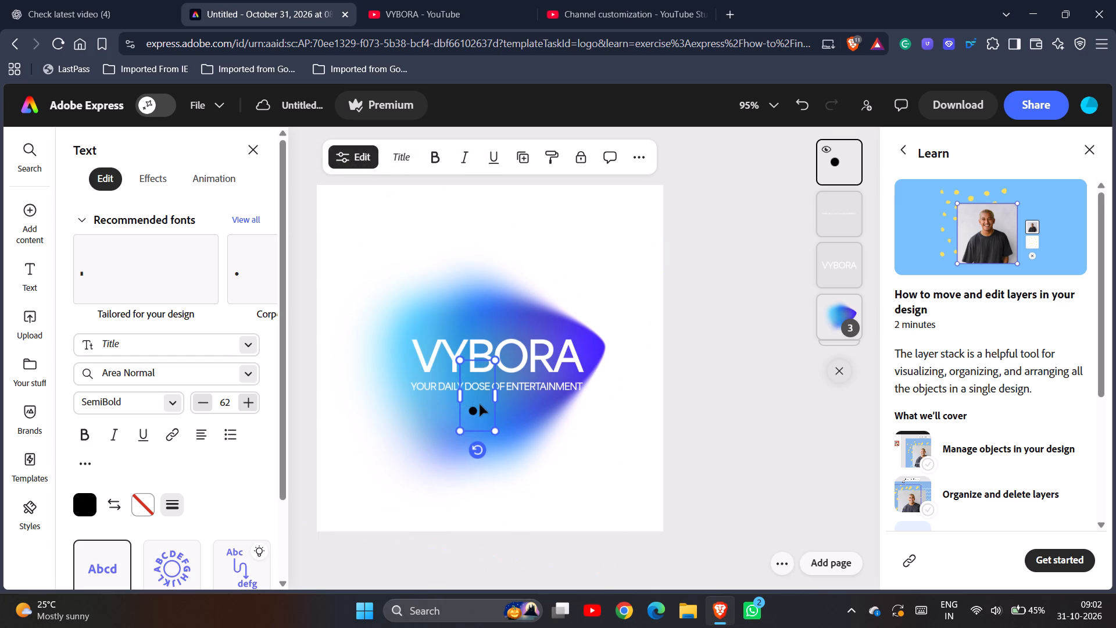
{"action": "left_click", "coordinate": [506, 418]}
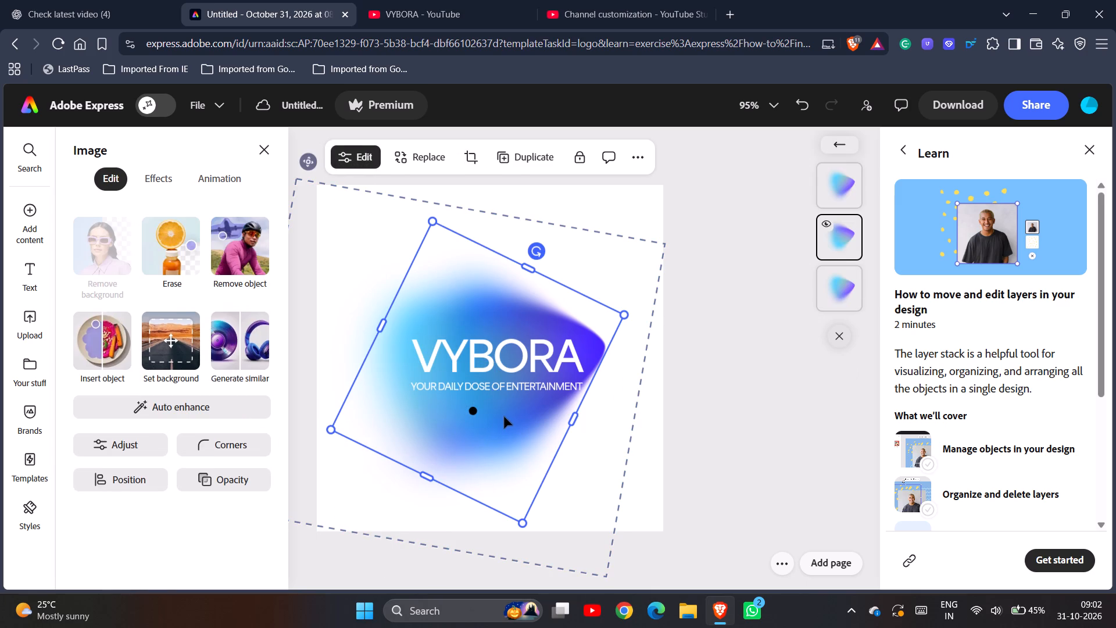
{"action": "key", "text": "ctrl+v"}
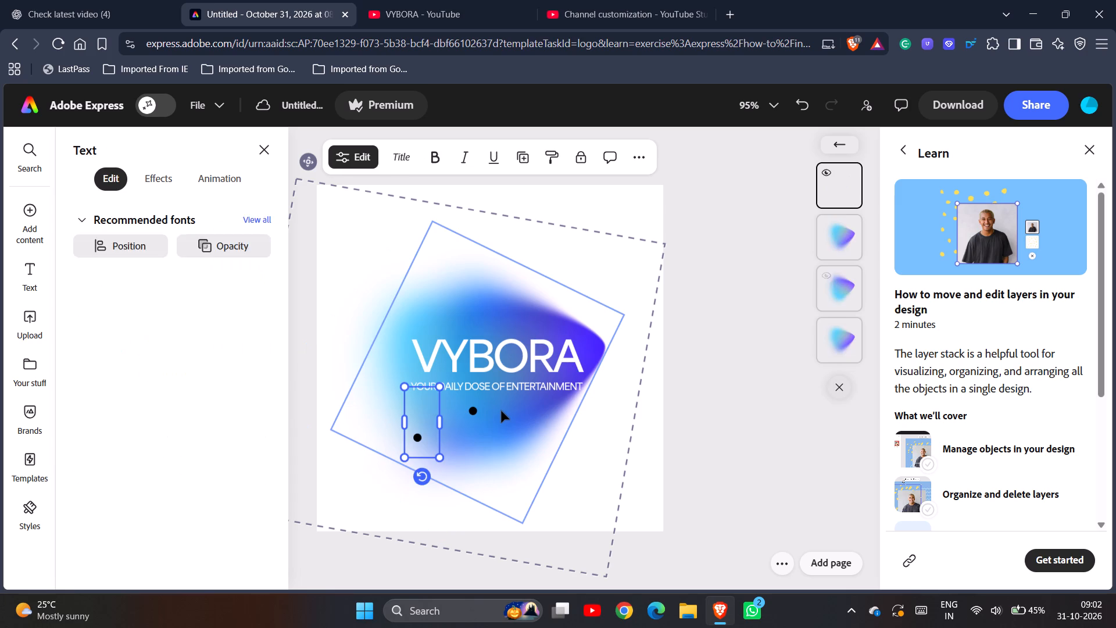
{"action": "key", "text": "ctrl+v"}
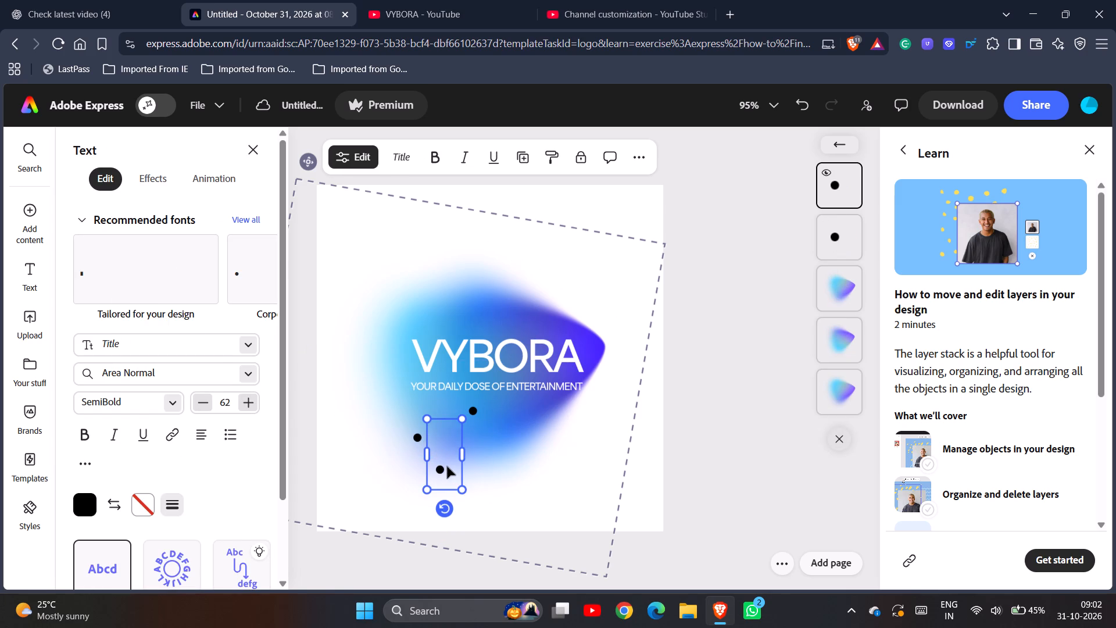
Line up the two pasted dots beside the original to form an evenly spaced horizontal row under the tagline.
{"action": "left_click_drag", "start_coordinate": [450, 468], "coordinate": [500, 415]}
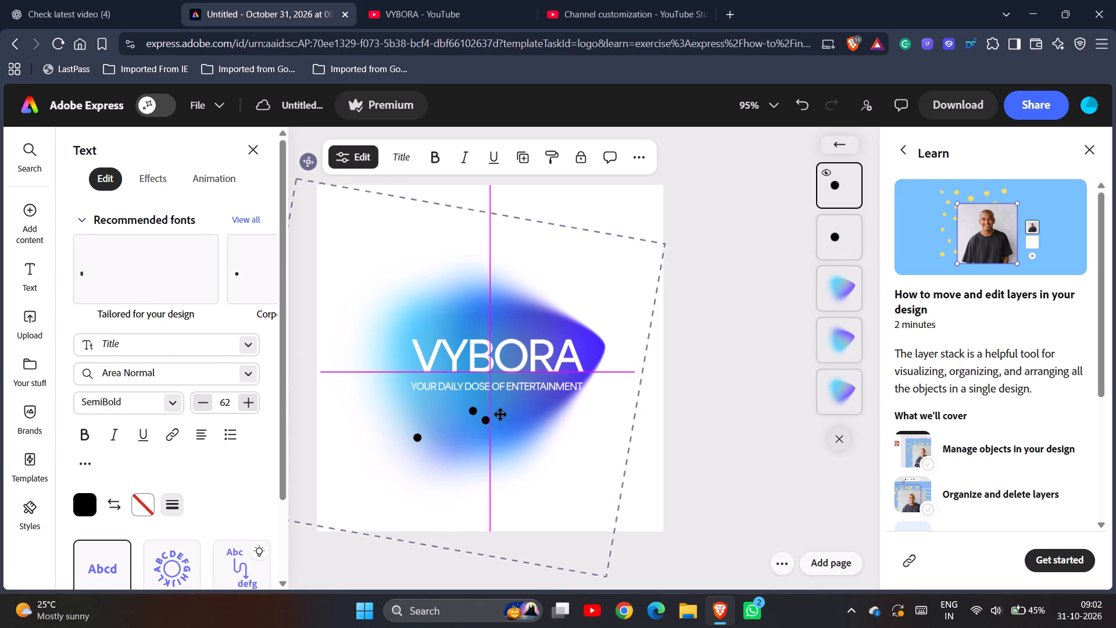
{"action": "left_click_drag", "start_coordinate": [500, 415], "coordinate": [503, 409]}
{"action": "left_click_drag", "start_coordinate": [419, 439], "coordinate": [519, 411]}
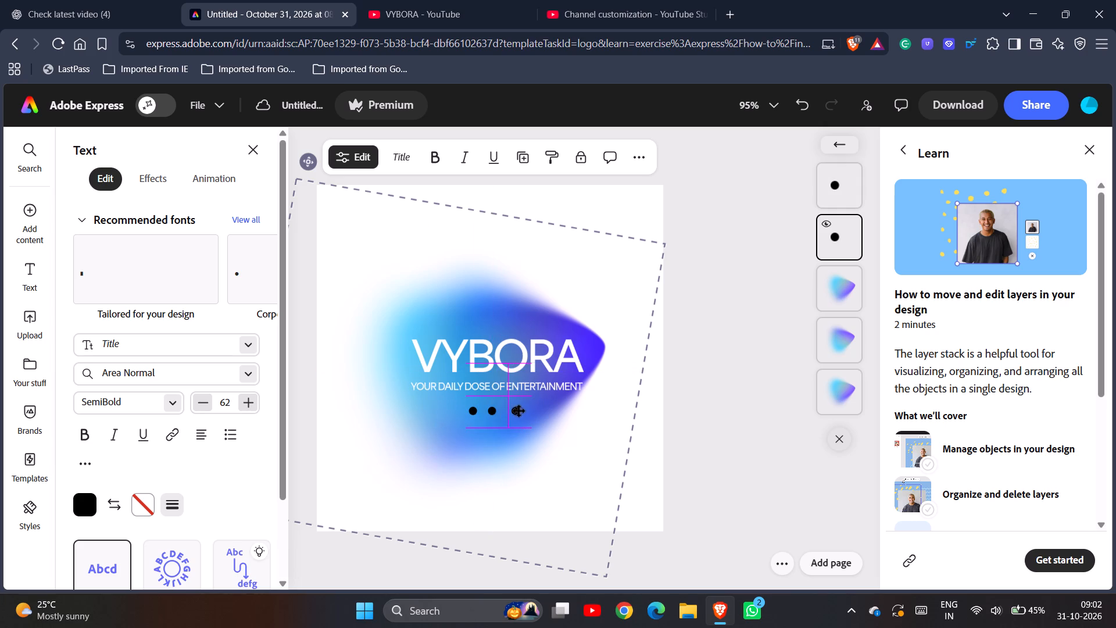
{"action": "left_click_drag", "start_coordinate": [519, 411], "coordinate": [513, 411]}
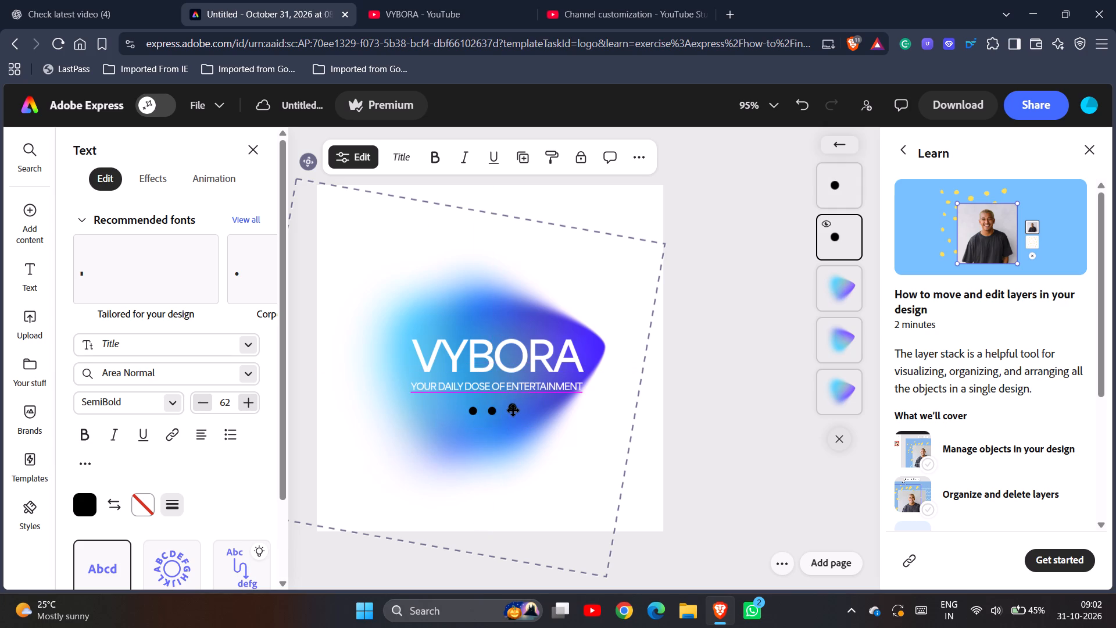
{"action": "left_click_drag", "start_coordinate": [513, 411], "coordinate": [513, 413]}
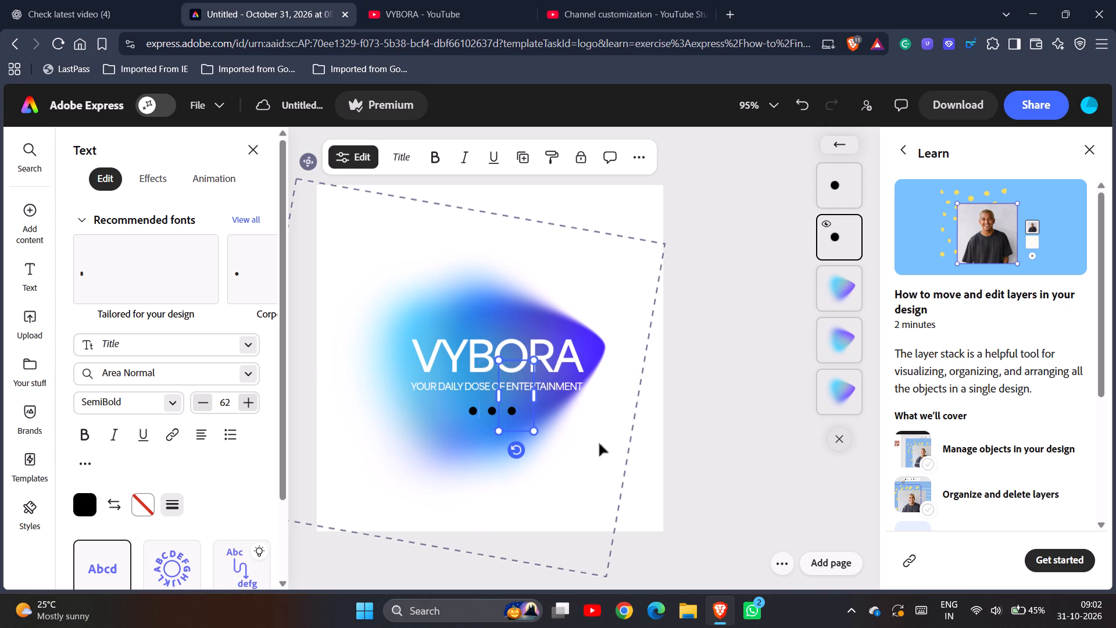
{"action": "left_click", "coordinate": [652, 470]}
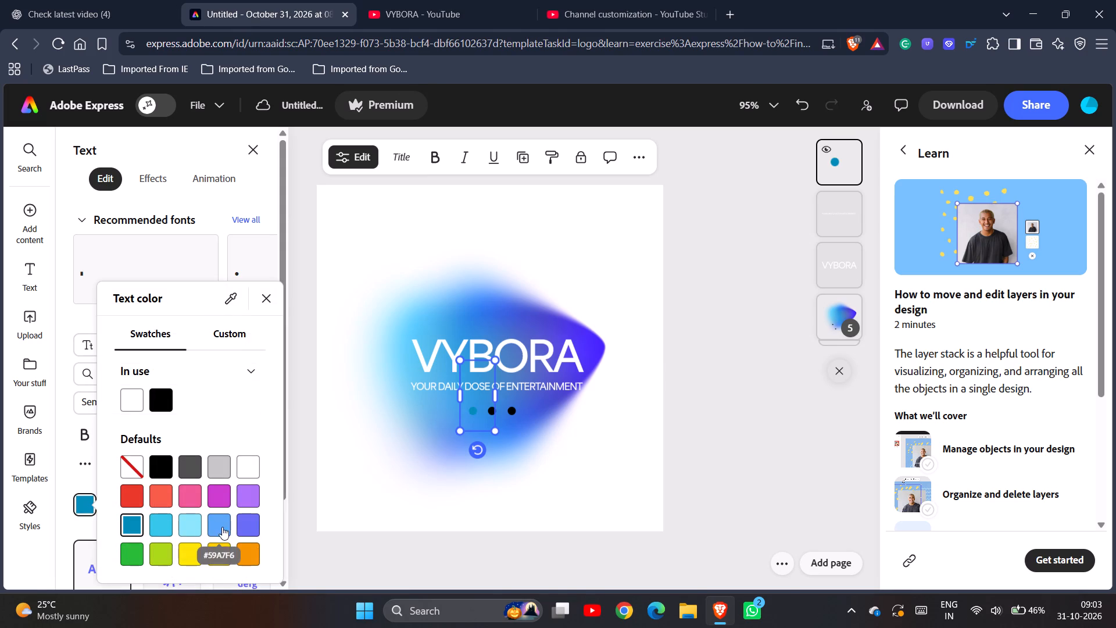
{"action": "left_click", "coordinate": [230, 331]}
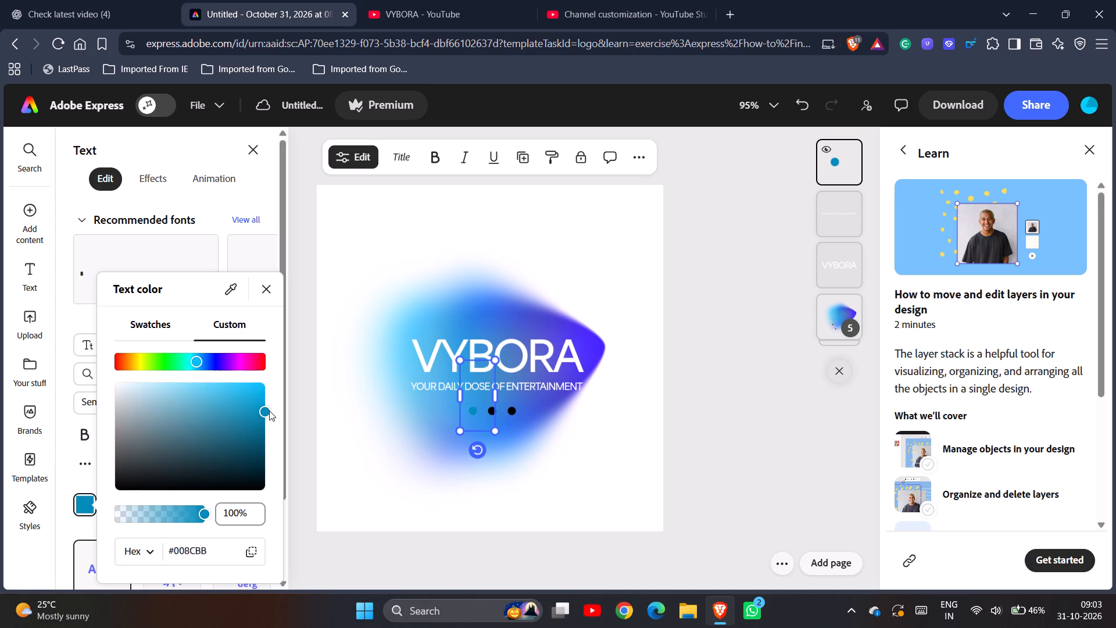
{"action": "left_click", "coordinate": [216, 367]}
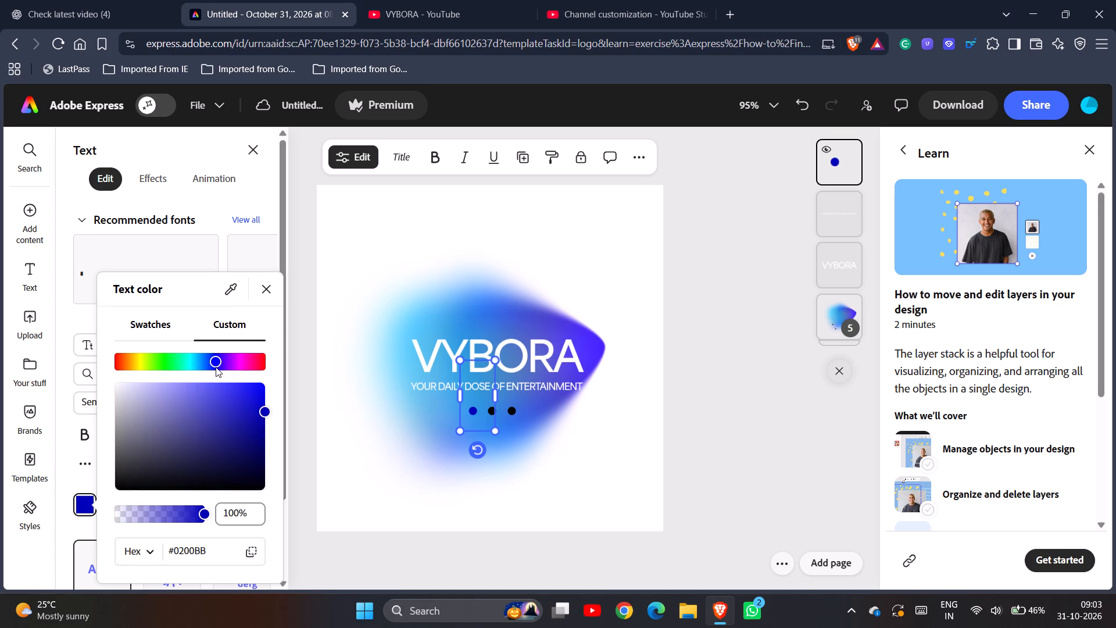
{"action": "left_click", "coordinate": [346, 429]}
{"action": "left_click", "coordinate": [542, 470]}
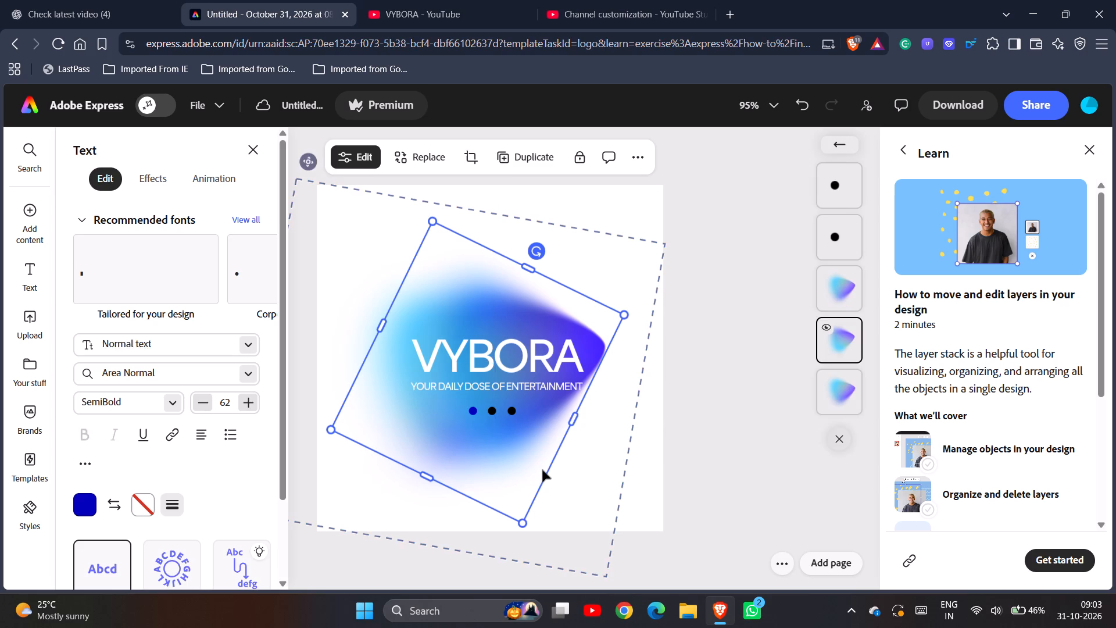
Recolour the middle dot under the logo's tagline white.
{"action": "left_click", "coordinate": [492, 414]}
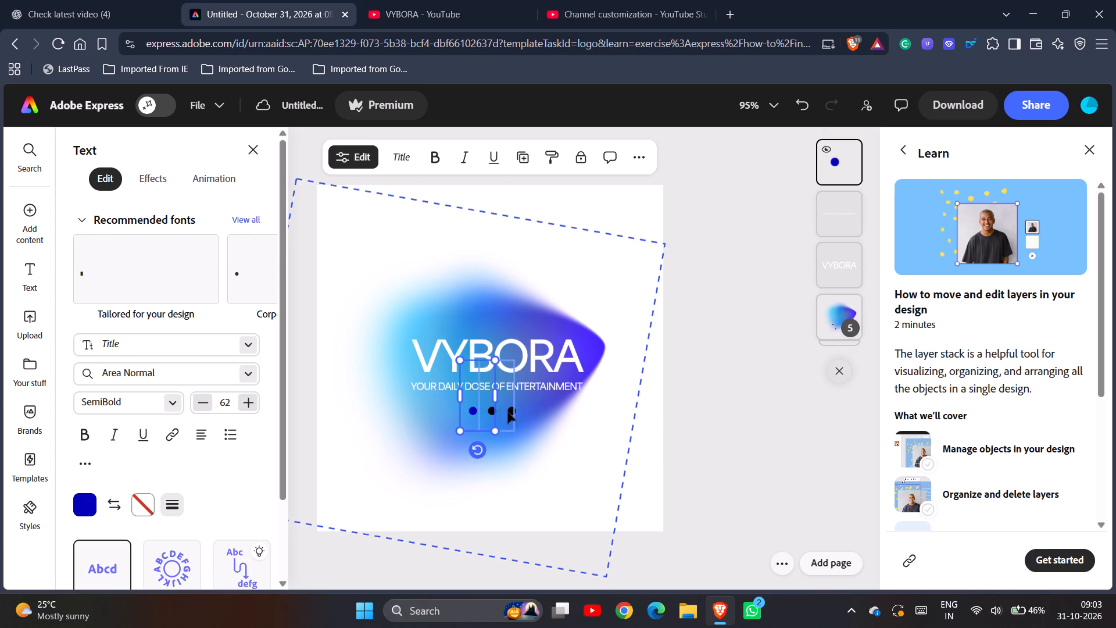
{"action": "left_click", "coordinate": [523, 408]}
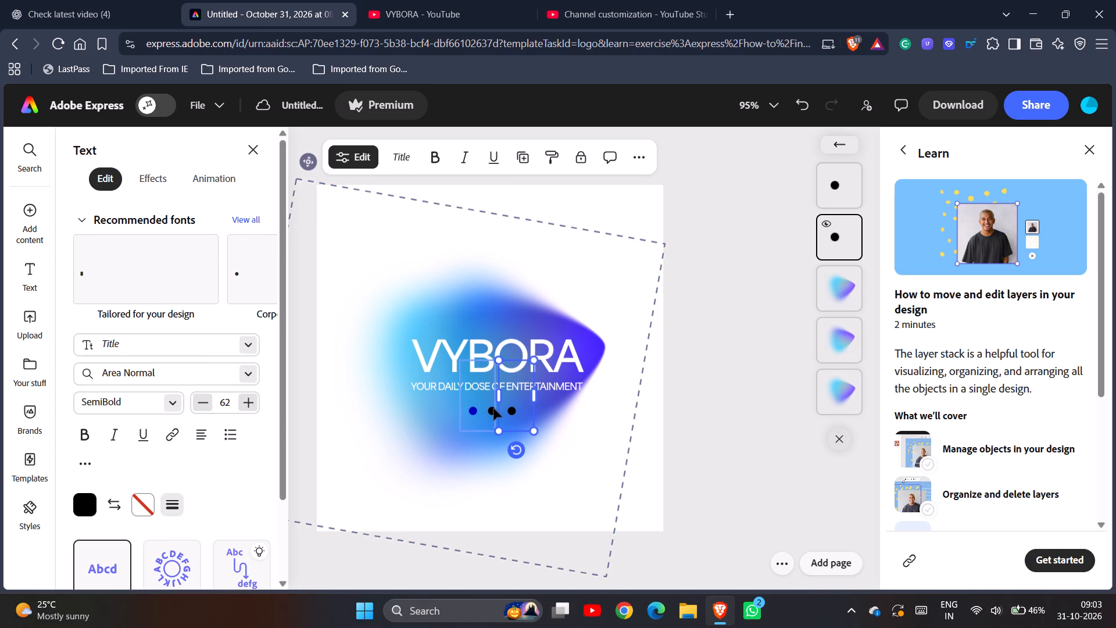
{"action": "left_click", "coordinate": [502, 408]}
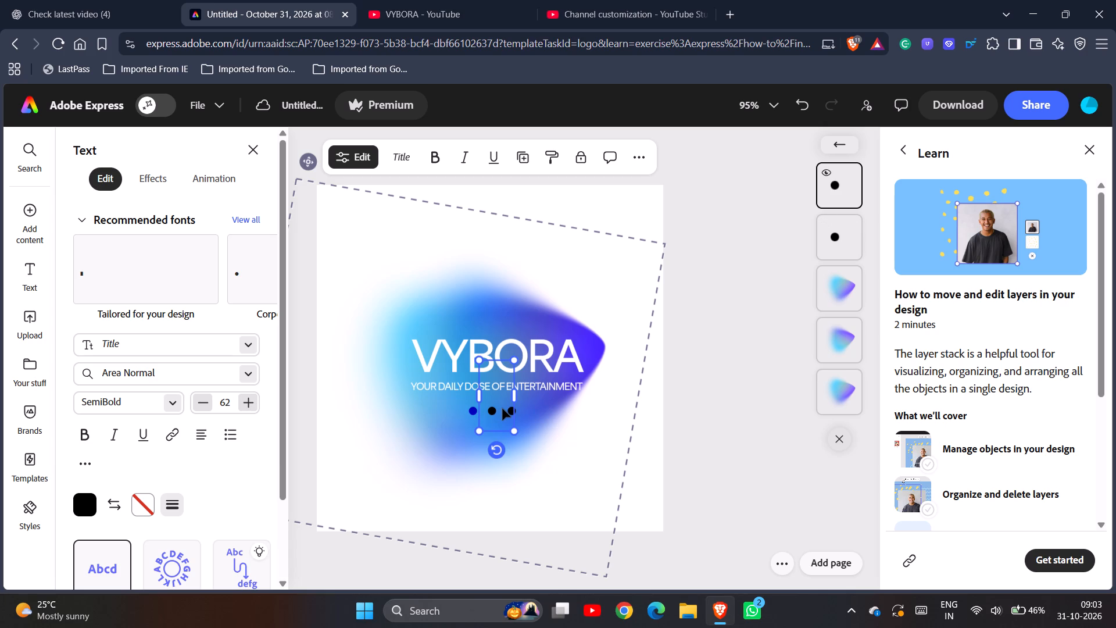
{"action": "left_click", "coordinate": [74, 509]}
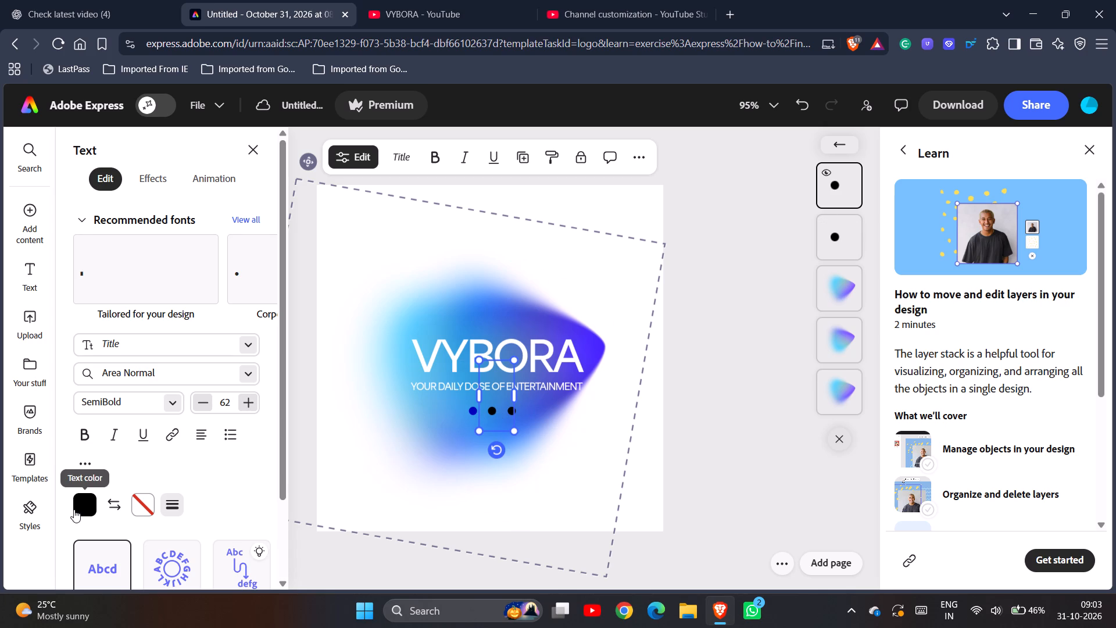
{"action": "left_click", "coordinate": [253, 469]}
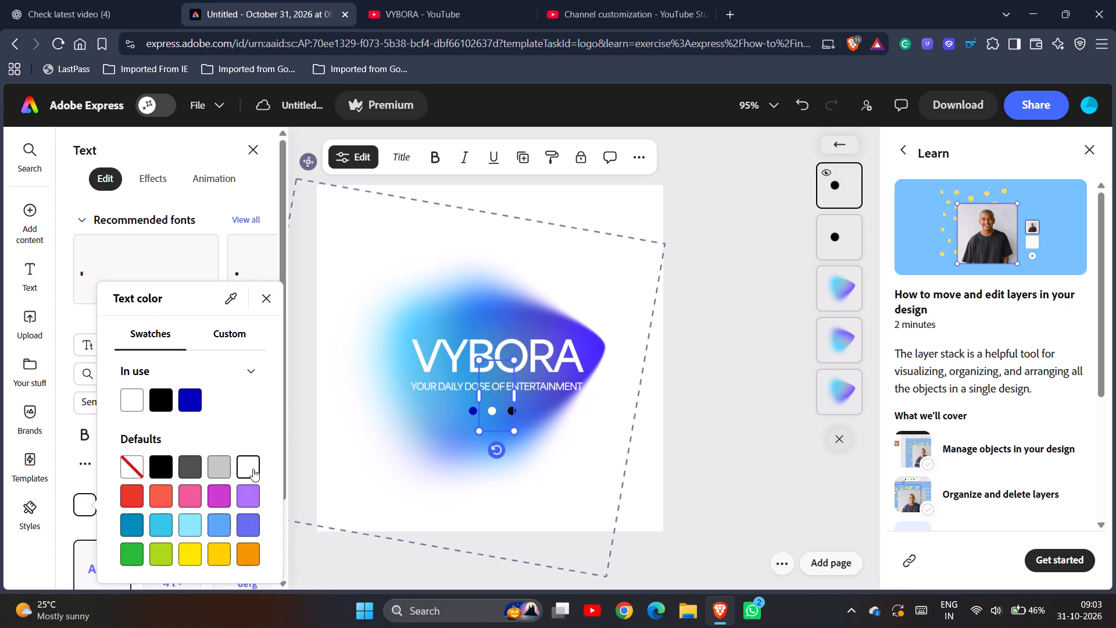
{"action": "left_click", "coordinate": [365, 451]}
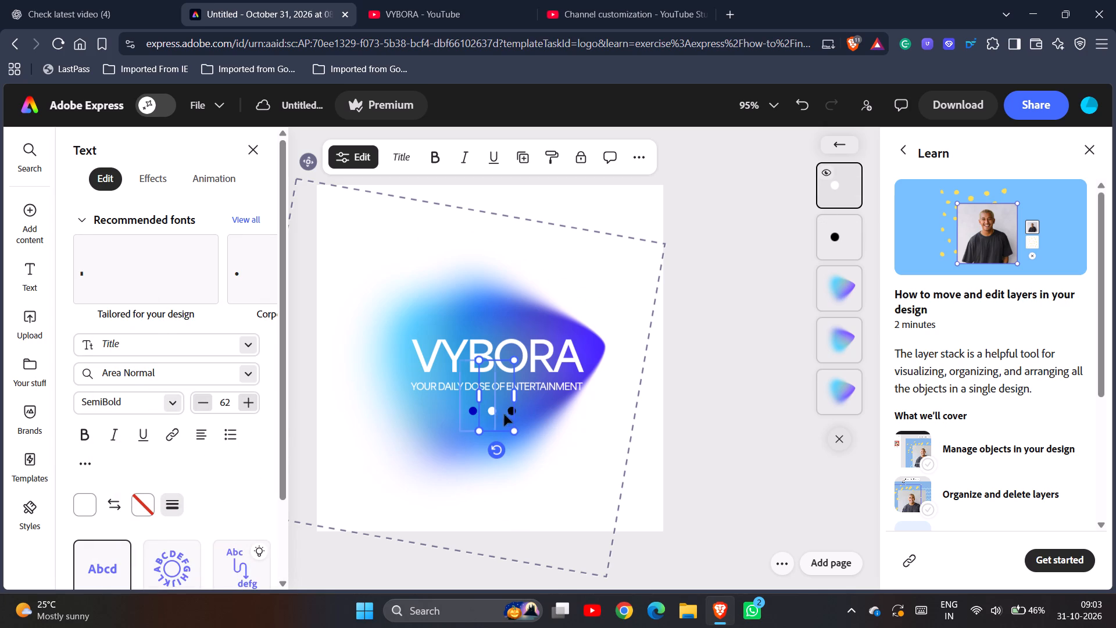
Recolour the third dot in the row under the tagline with a custom dark green shade.
{"action": "left_click", "coordinate": [521, 412]}
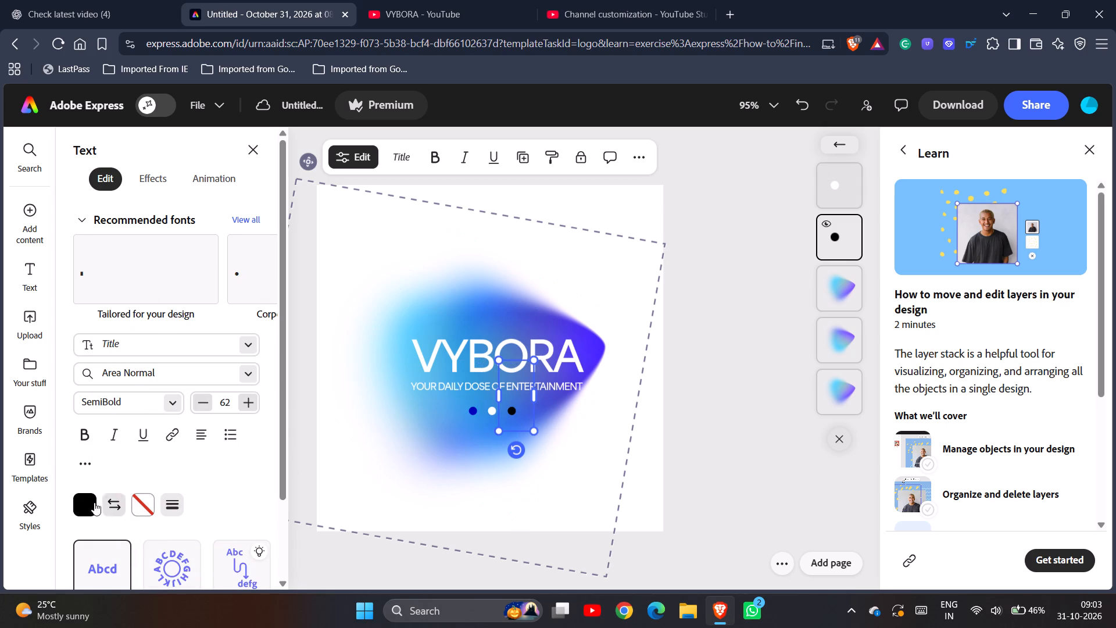
{"action": "left_click", "coordinate": [83, 508]}
{"action": "scroll", "coordinate": [168, 502], "scroll_direction": "down", "scroll_amount": 1}
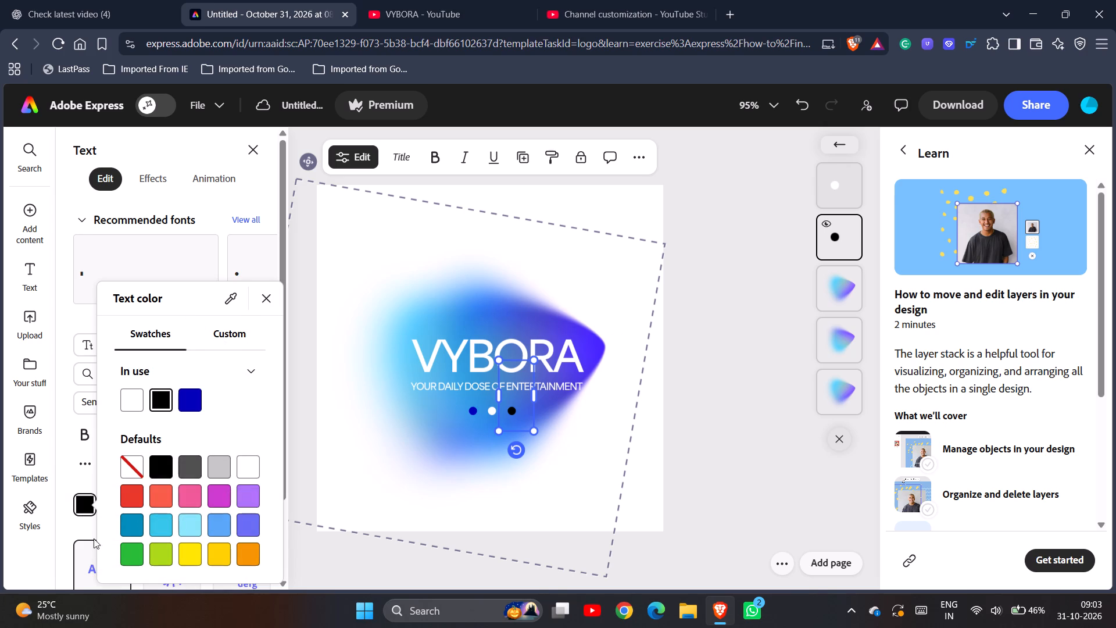
{"action": "left_click", "coordinate": [131, 553]}
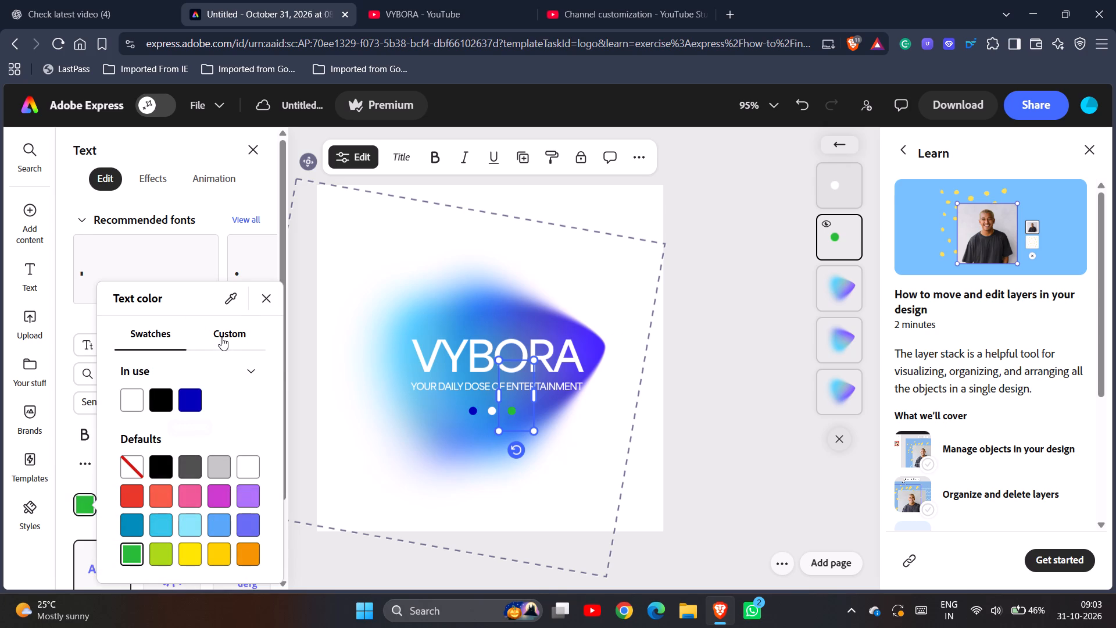
{"action": "left_click", "coordinate": [221, 337]}
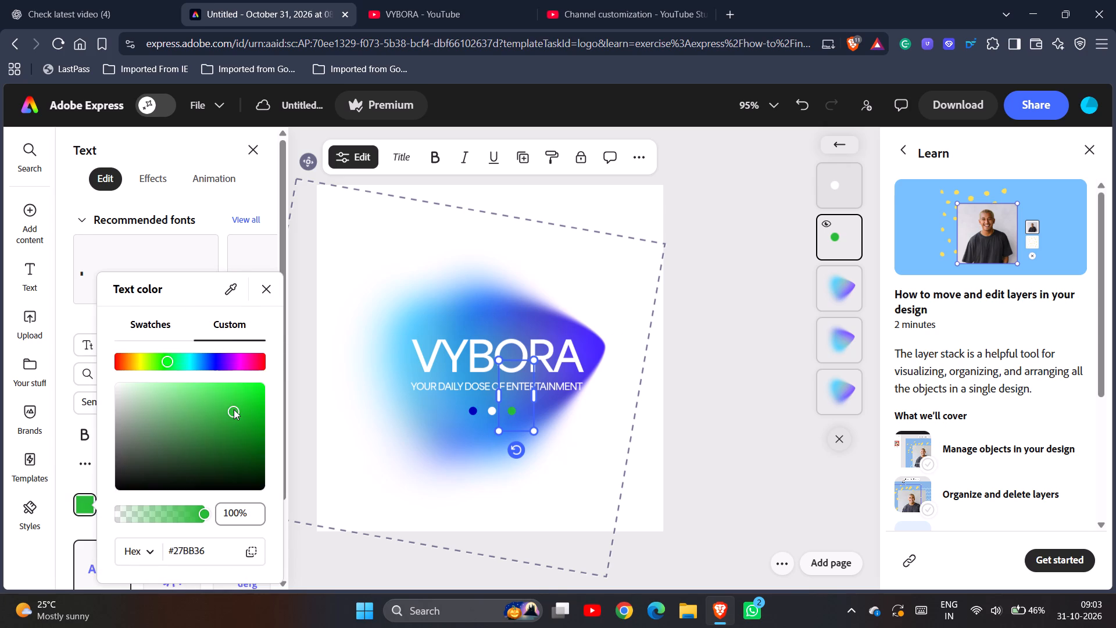
{"action": "left_click_drag", "start_coordinate": [234, 409], "coordinate": [248, 472]}
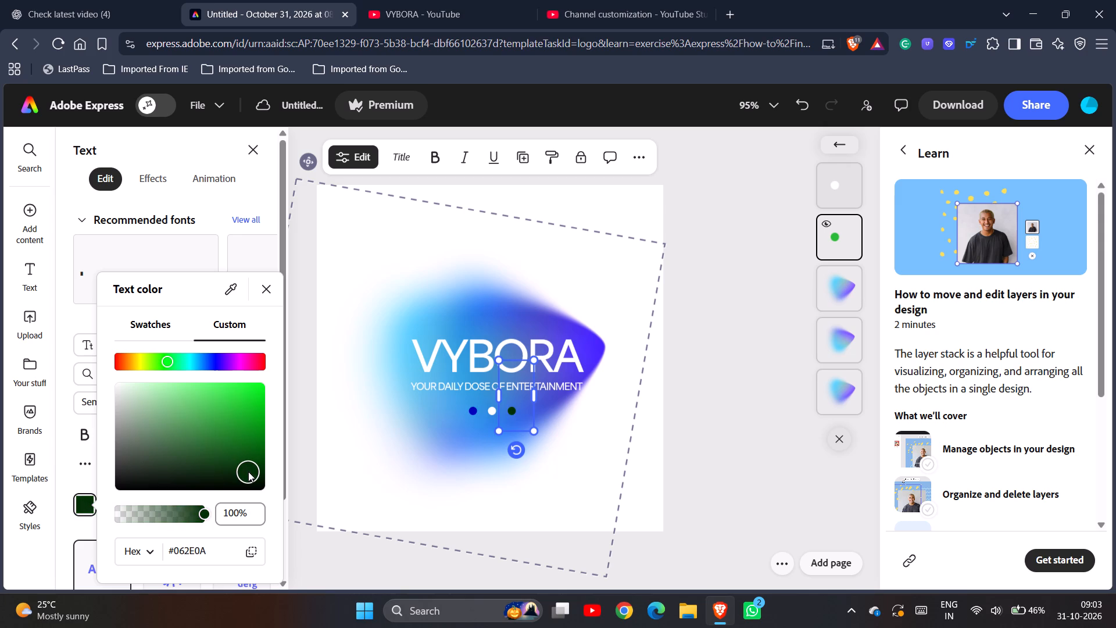
{"action": "left_click_drag", "start_coordinate": [248, 472], "coordinate": [241, 451]}
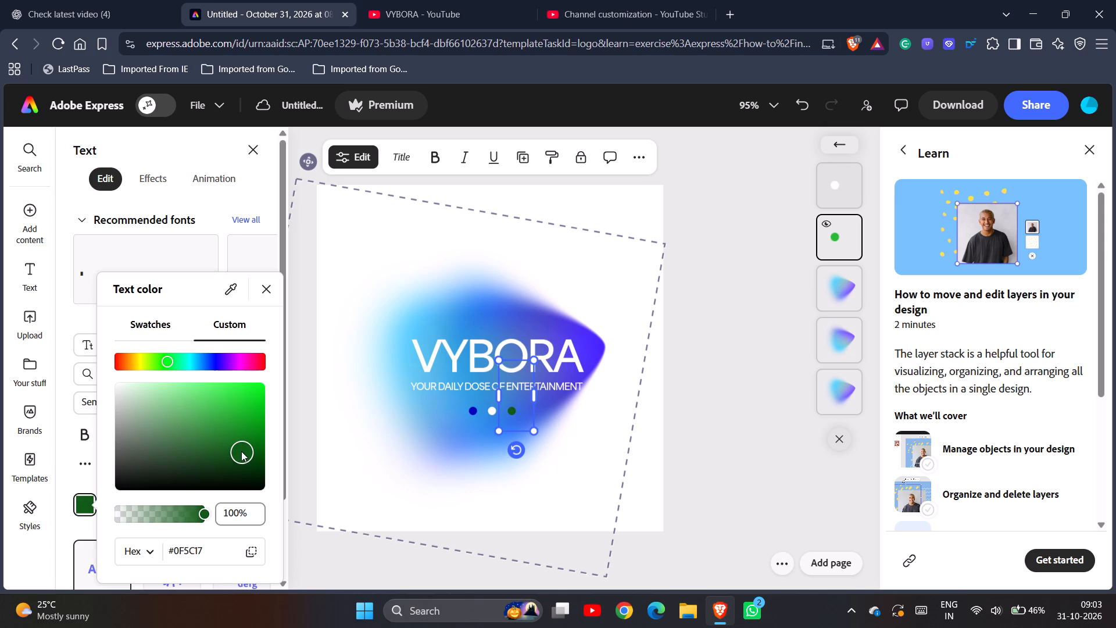
{"action": "left_click_drag", "start_coordinate": [241, 451], "coordinate": [233, 472]}
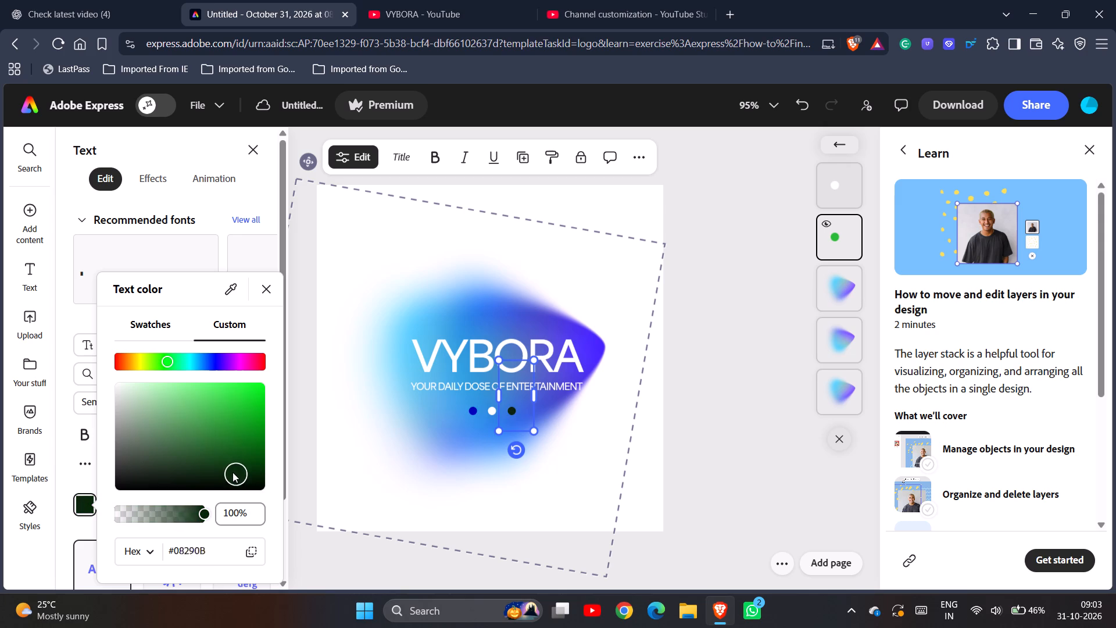
{"action": "left_click_drag", "start_coordinate": [233, 472], "coordinate": [235, 439]}
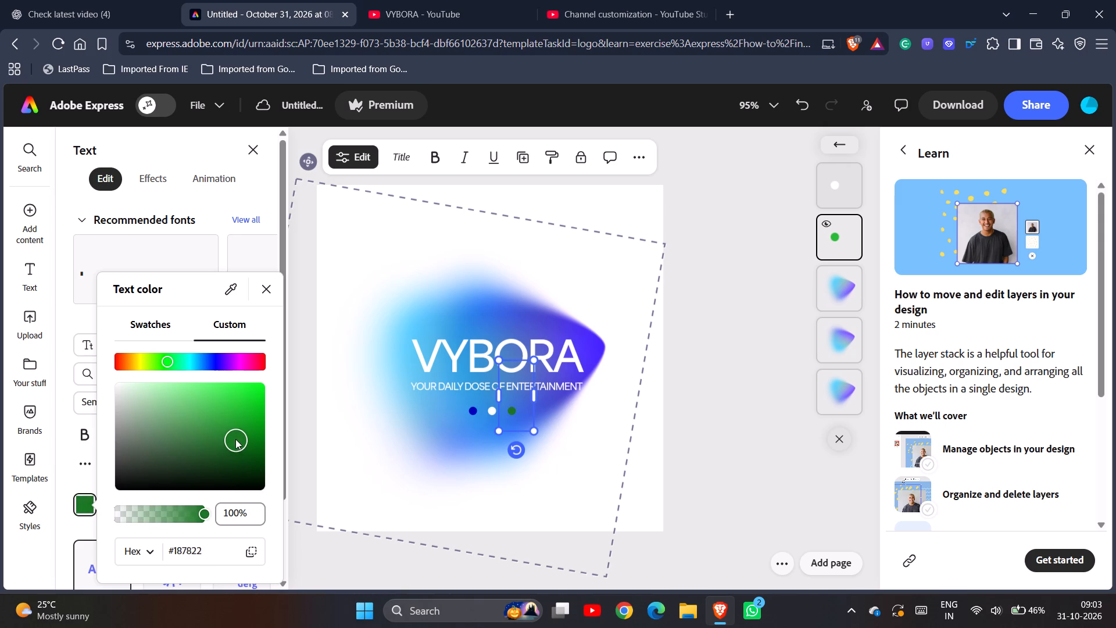
{"action": "left_click_drag", "start_coordinate": [235, 439], "coordinate": [253, 461]}
{"action": "left_click", "coordinate": [356, 451]}
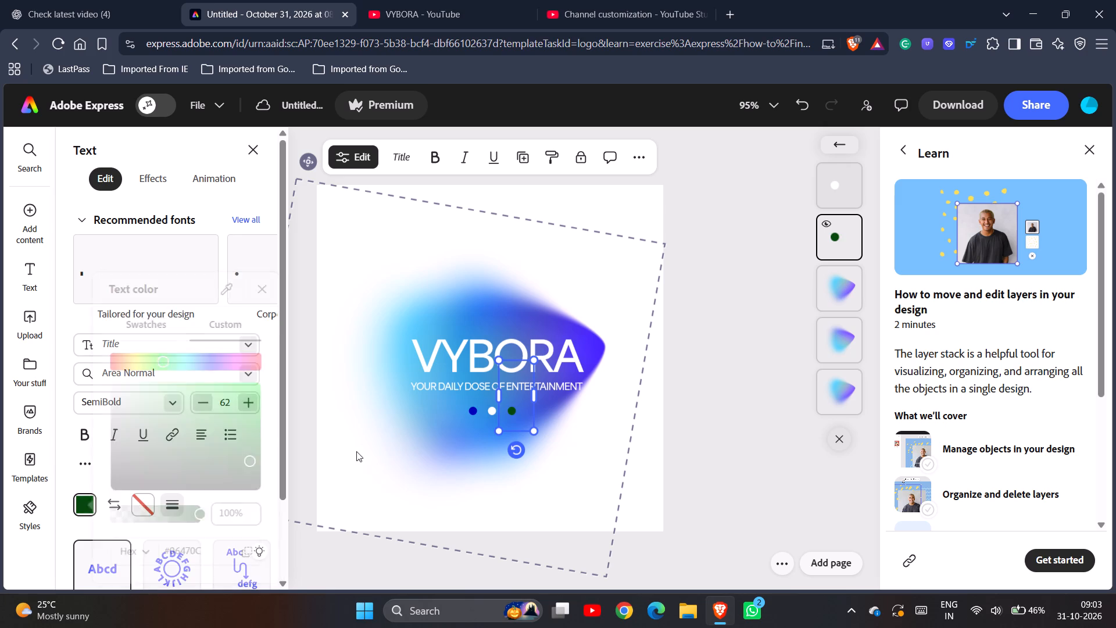
{"action": "left_click", "coordinate": [330, 481]}
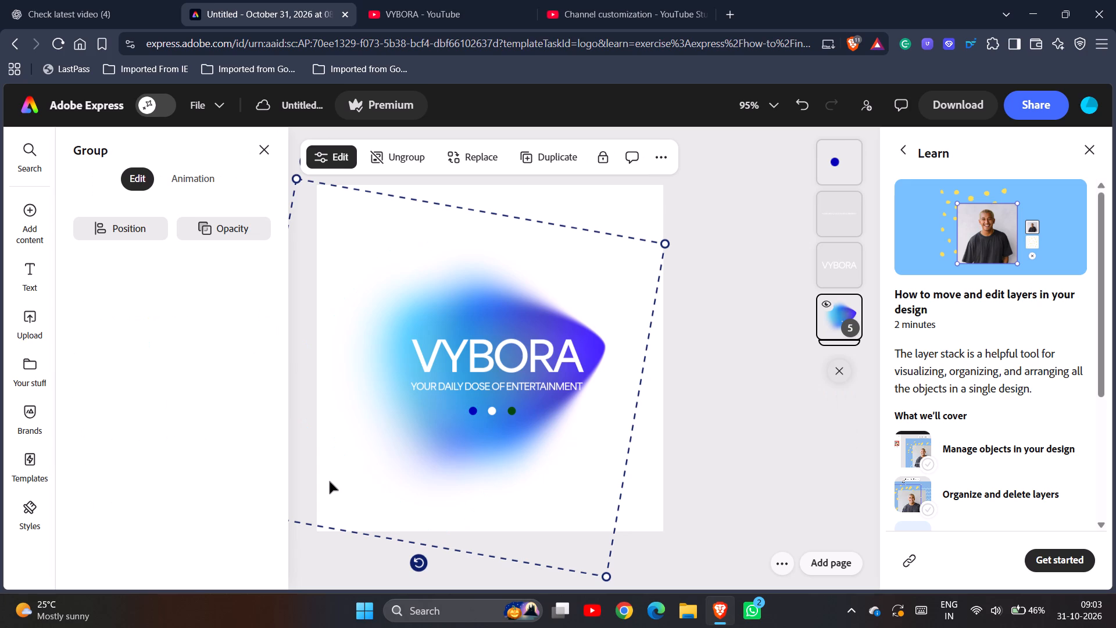
Change the first dot under the tagline to a custom brighter blue (#0805FF) and deselect it.
{"action": "left_click", "coordinate": [476, 408]}
{"action": "left_click", "coordinate": [87, 511]}
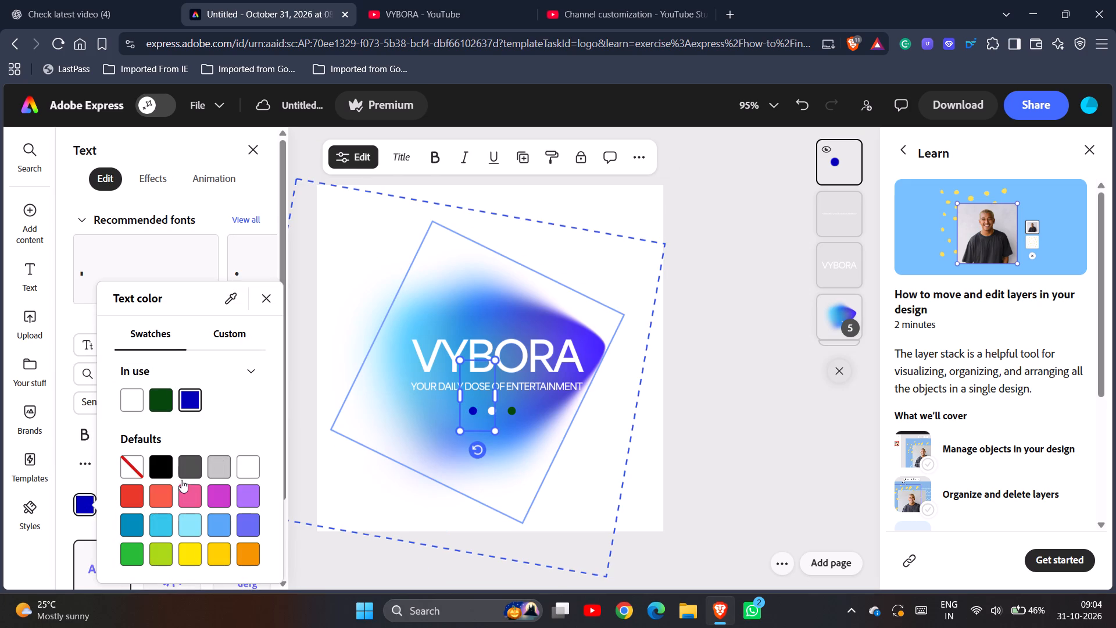
{"action": "left_click", "coordinate": [223, 341]}
{"action": "left_click_drag", "start_coordinate": [264, 413], "coordinate": [255, 418]}
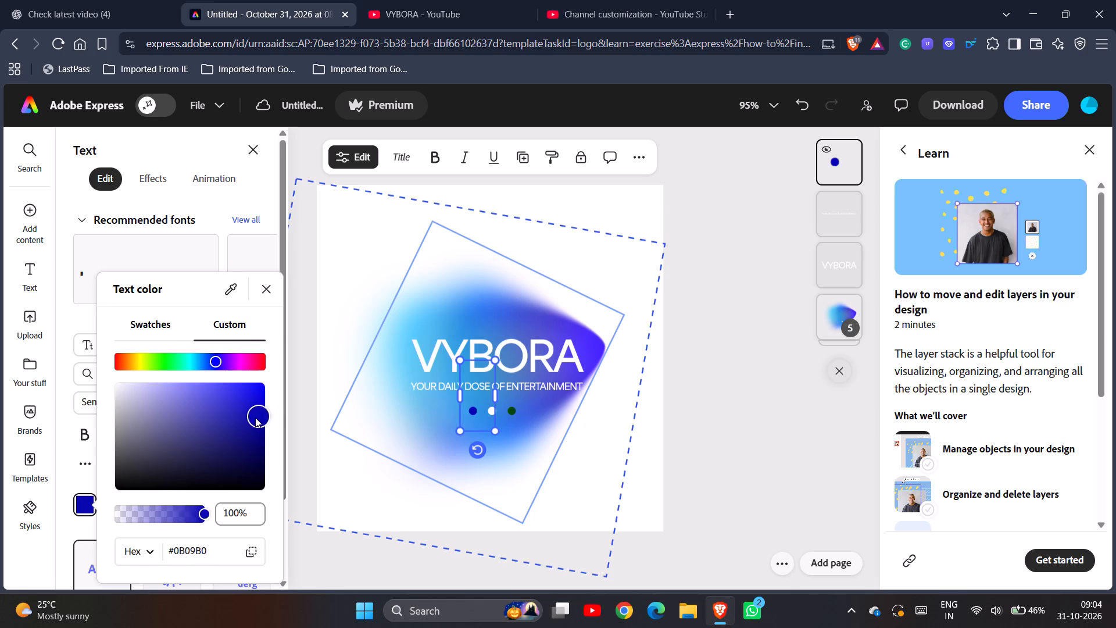
{"action": "left_click_drag", "start_coordinate": [255, 418], "coordinate": [227, 456]}
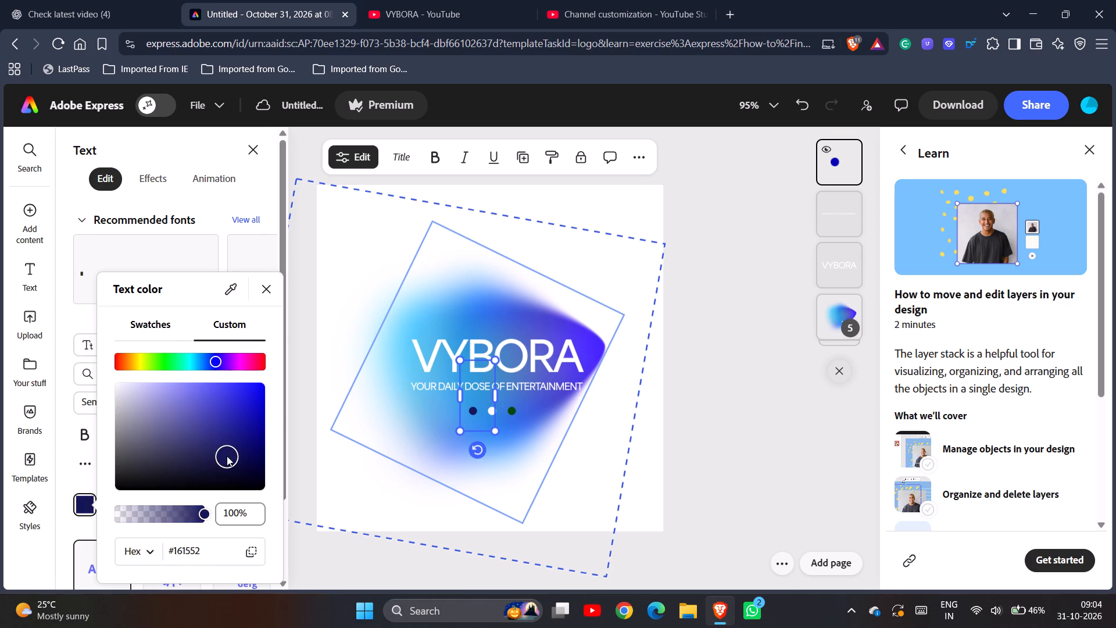
{"action": "left_click_drag", "start_coordinate": [227, 456], "coordinate": [229, 411]}
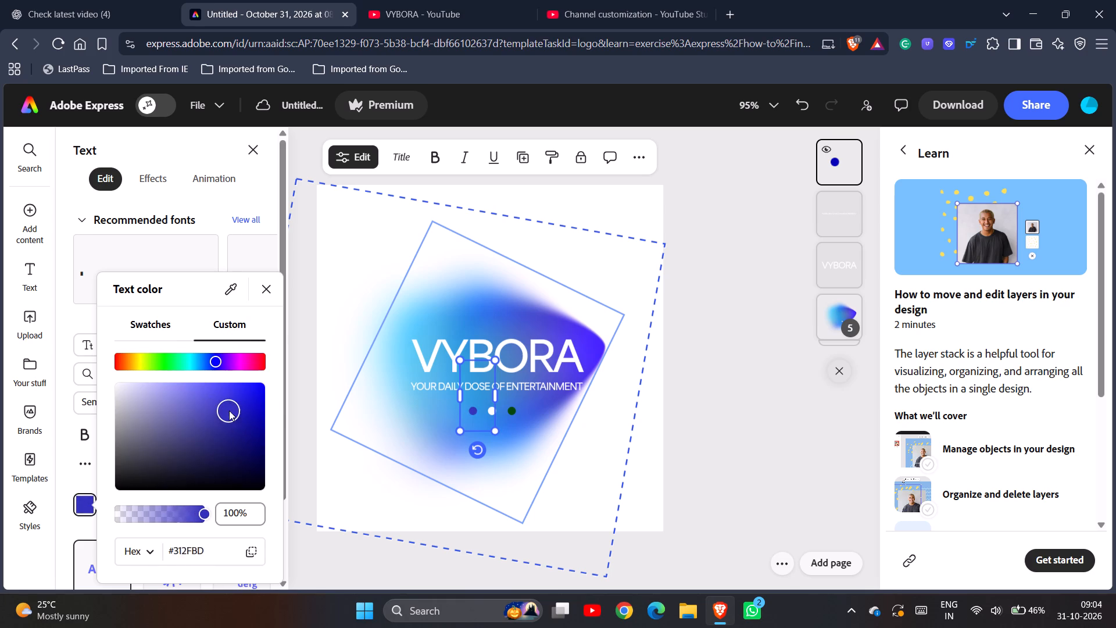
{"action": "left_click_drag", "start_coordinate": [229, 411], "coordinate": [246, 460]}
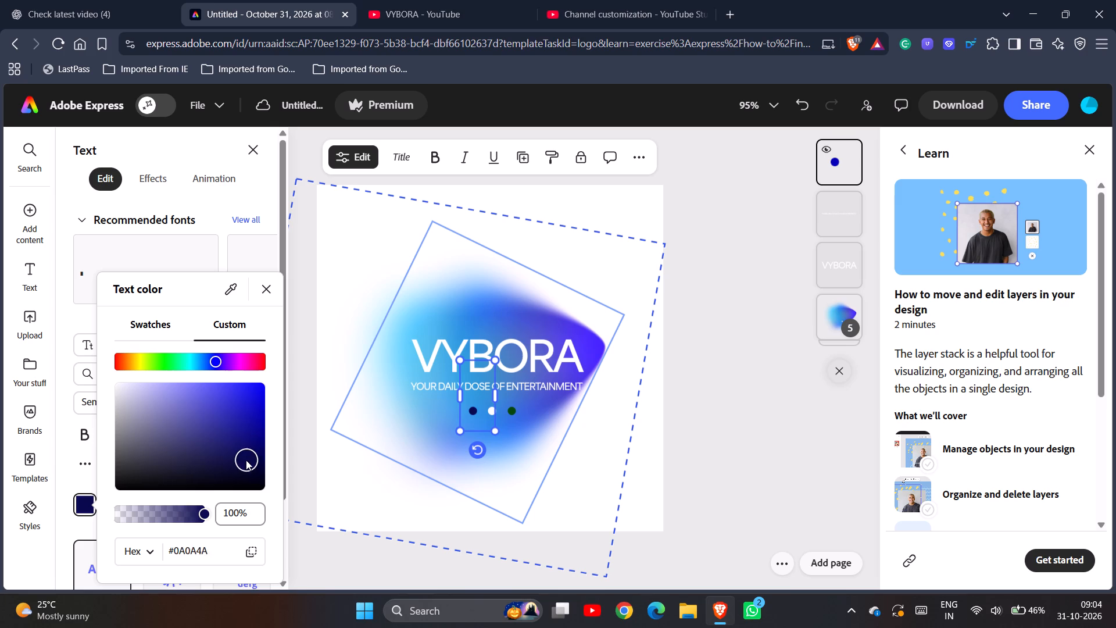
{"action": "left_click_drag", "start_coordinate": [246, 460], "coordinate": [263, 378]}
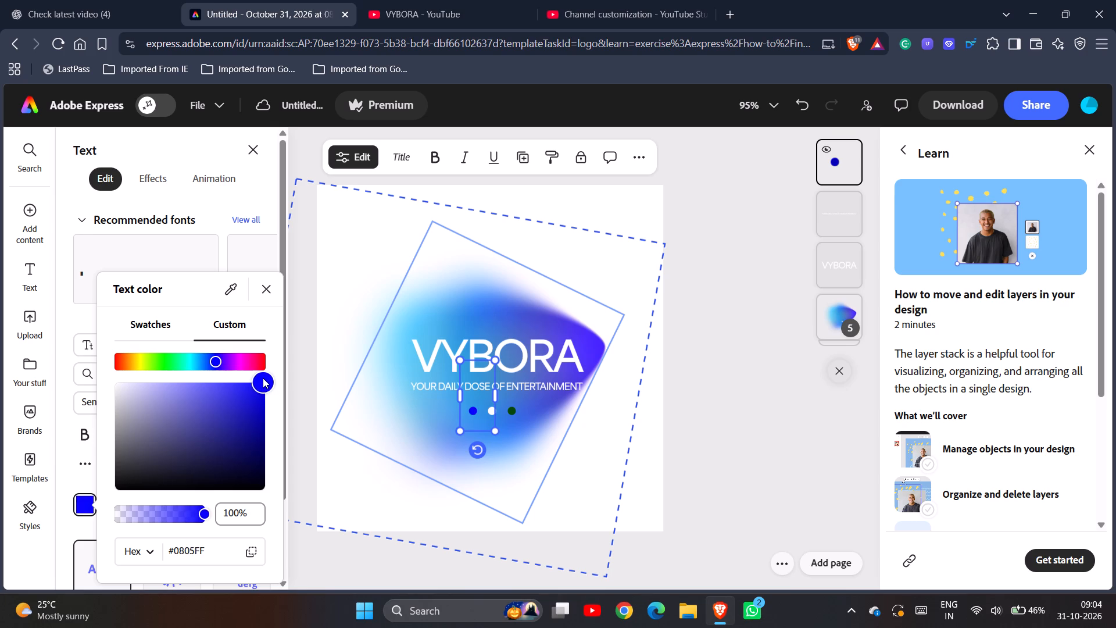
{"action": "left_click", "coordinate": [348, 341]}
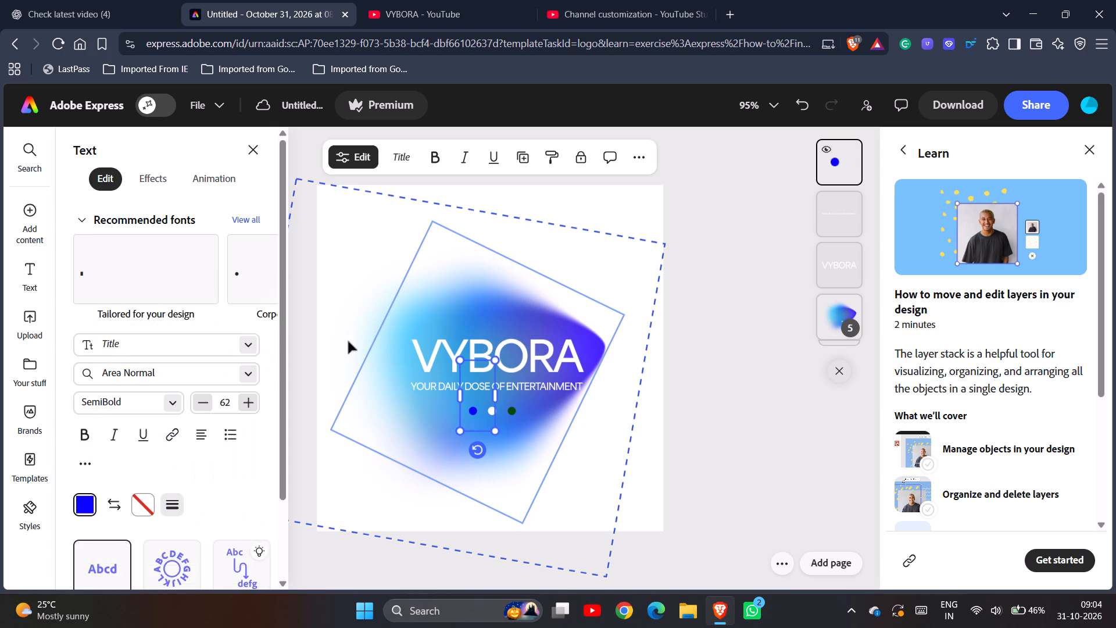
{"action": "left_click", "coordinate": [348, 341]}
{"action": "left_click", "coordinate": [699, 418]}
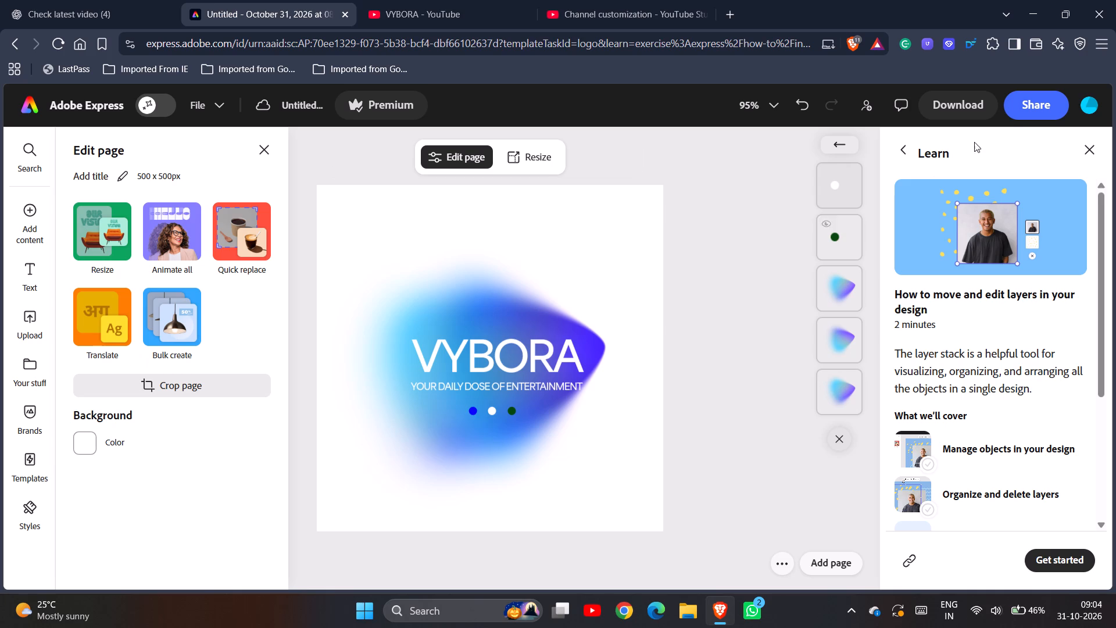
Open the logo's download options, choose PNG (Best for images) as the file format and set the size to 4 (2,000 x 2,000 px).
{"action": "left_click", "coordinate": [981, 109]}
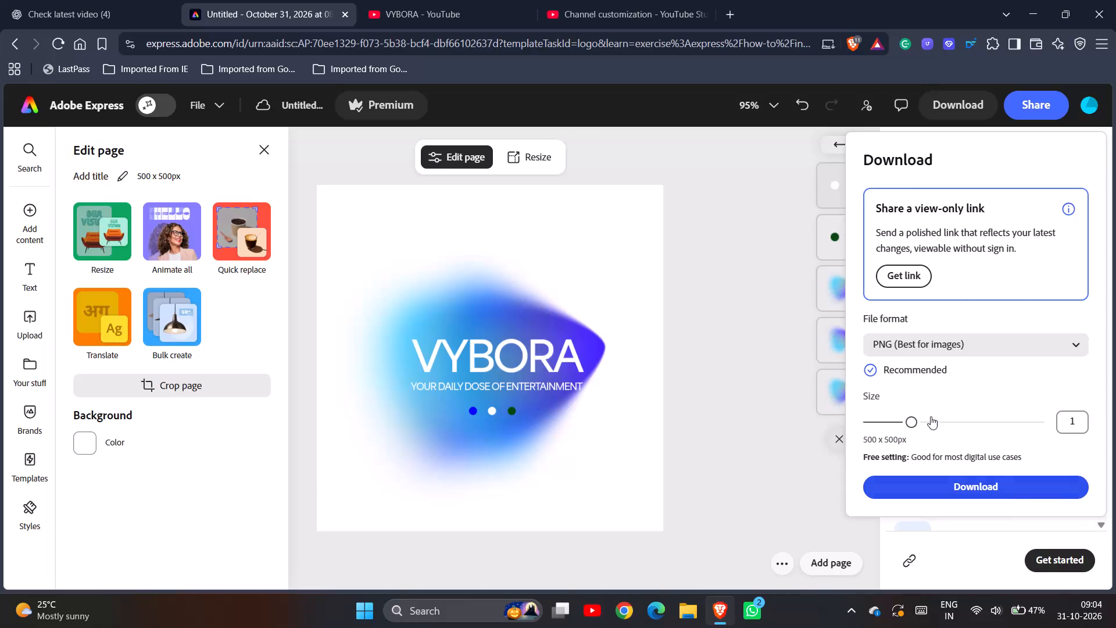
{"action": "left_click_drag", "start_coordinate": [910, 417], "coordinate": [1072, 413]}
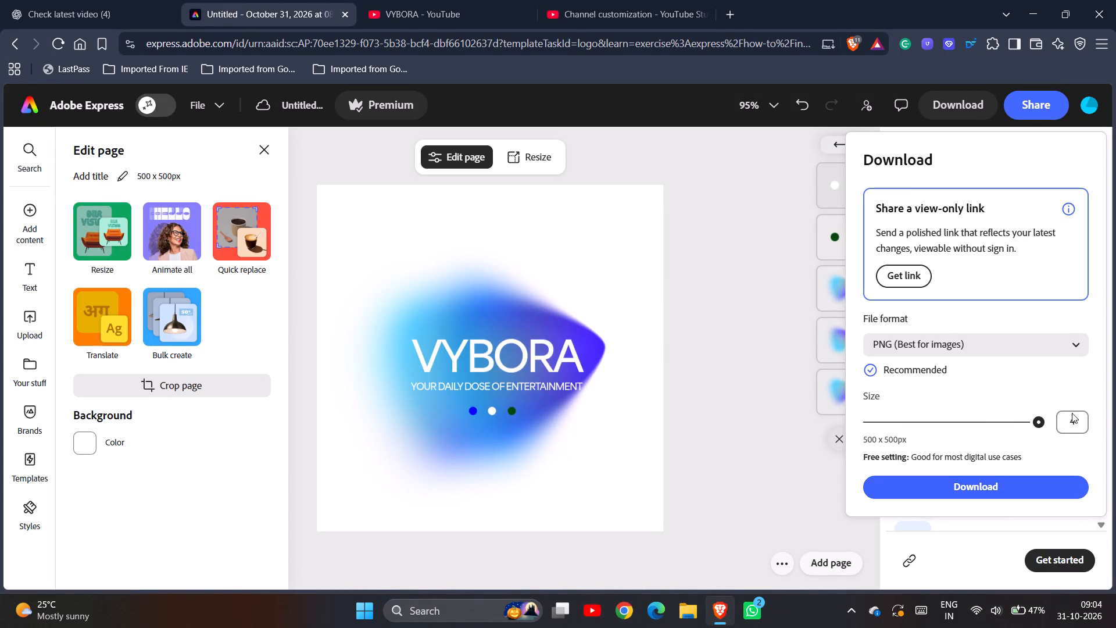
{"action": "left_click_drag", "start_coordinate": [1072, 413], "coordinate": [1085, 413]}
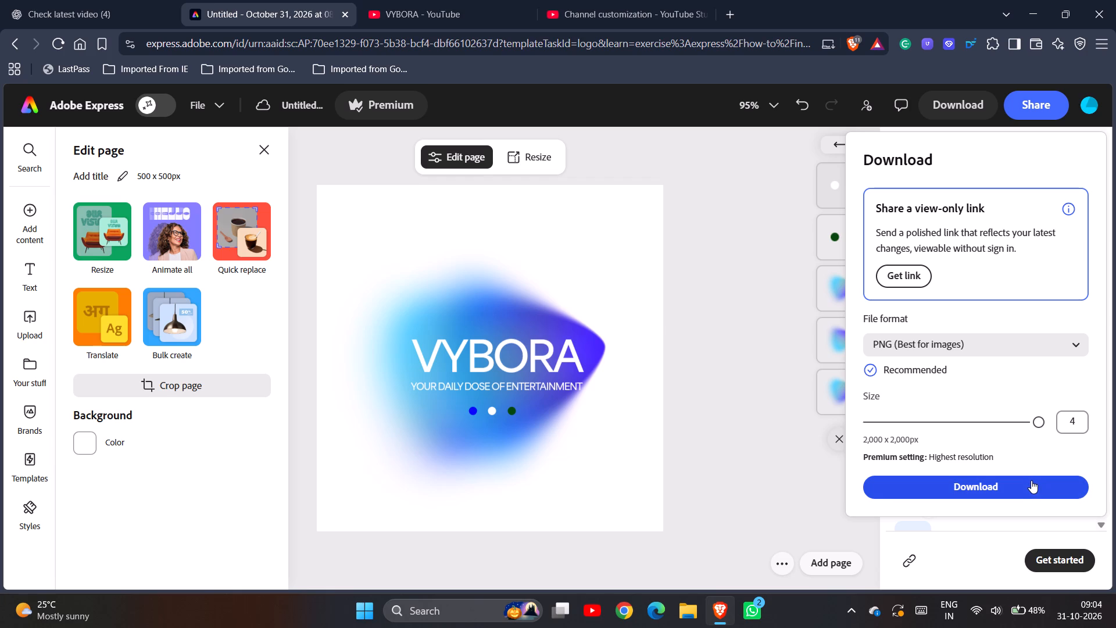
{"action": "left_click", "coordinate": [995, 344]}
{"action": "left_click", "coordinate": [970, 366]}
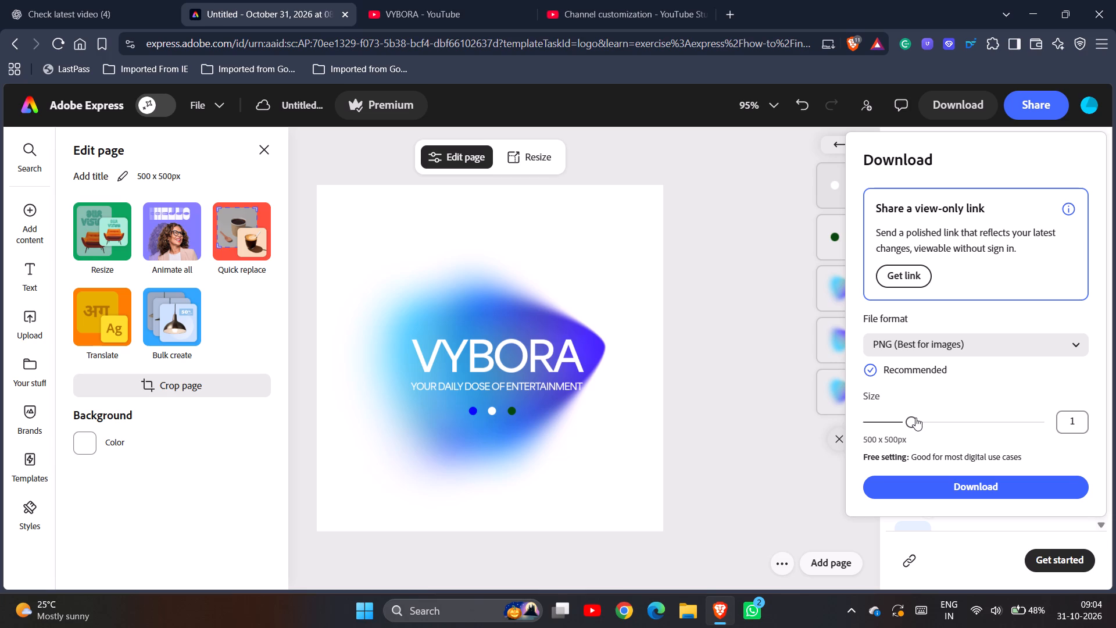
{"action": "left_click_drag", "start_coordinate": [917, 418], "coordinate": [942, 419]}
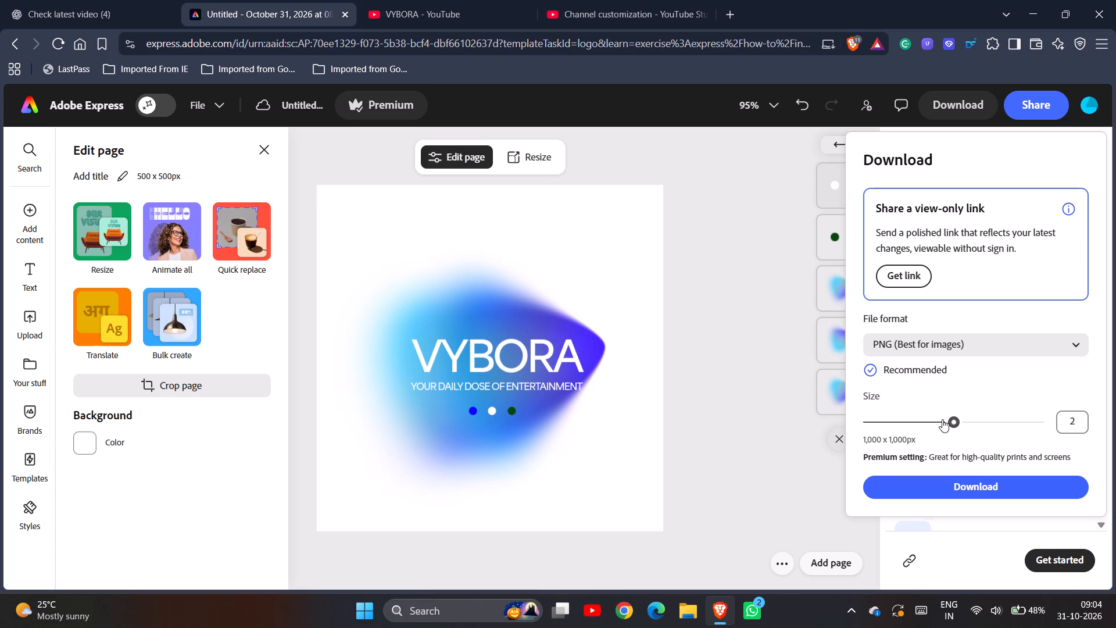
{"action": "left_click_drag", "start_coordinate": [942, 419], "coordinate": [963, 423]}
{"action": "left_click_drag", "start_coordinate": [963, 423], "coordinate": [973, 423]}
{"action": "left_click_drag", "start_coordinate": [957, 423], "coordinate": [978, 422]}
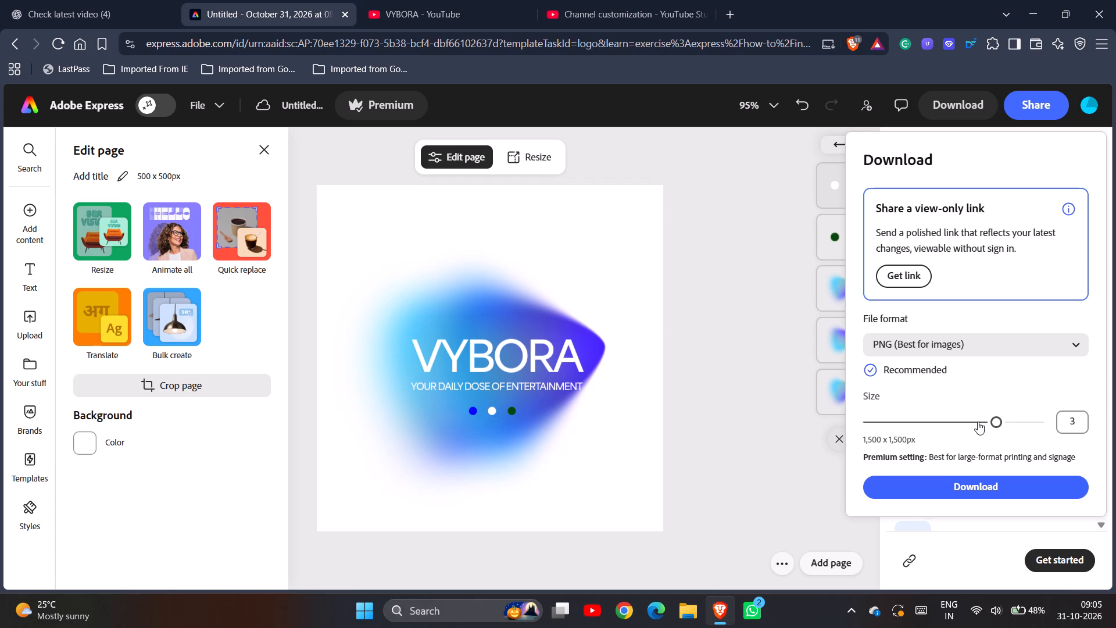
{"action": "left_click_drag", "start_coordinate": [999, 419], "coordinate": [1040, 411]}
Download the logo as a PNG, save it to the Desktop as "logo for channel", and dismiss the download pane.
{"action": "left_click_drag", "start_coordinate": [1040, 411], "coordinate": [1044, 411]}
{"action": "left_click", "coordinate": [992, 486]}
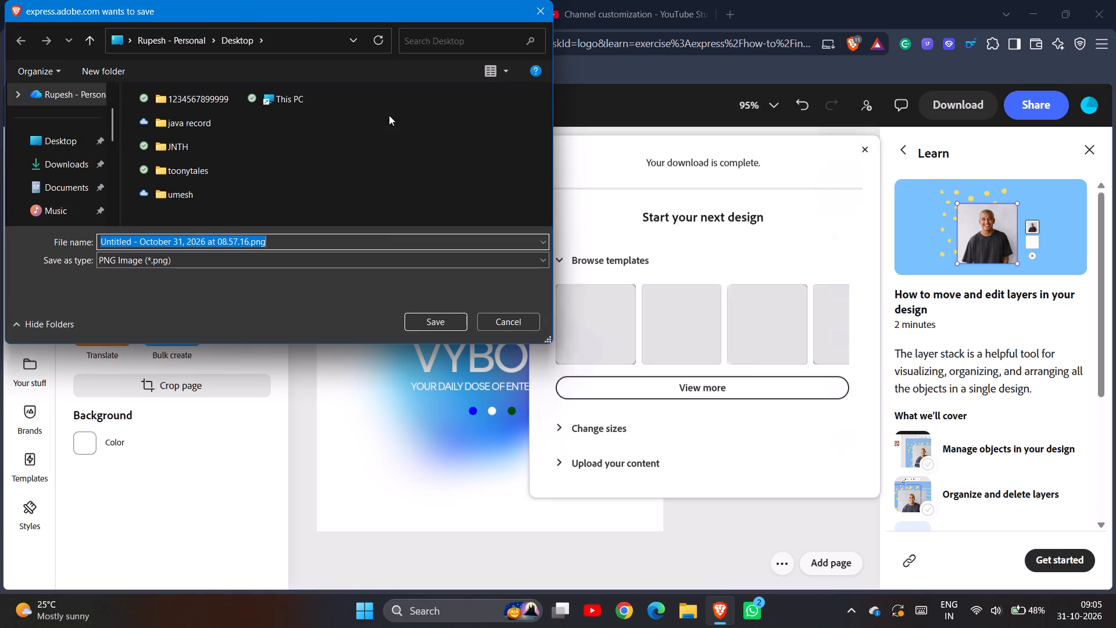
{"action": "left_click", "coordinate": [69, 141]}
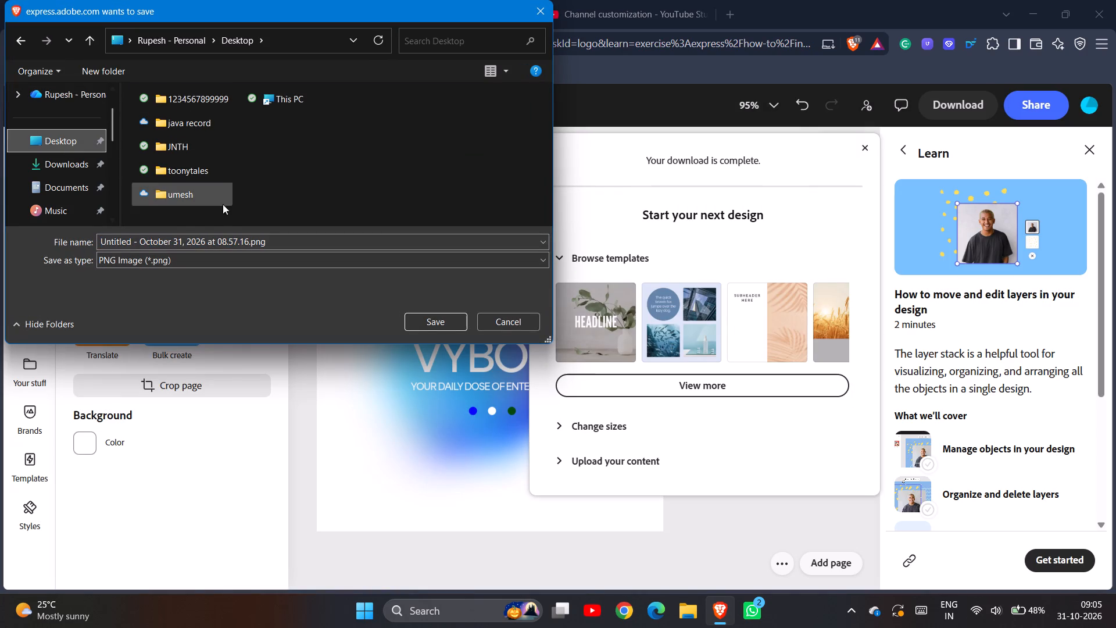
{"action": "left_click", "coordinate": [217, 236]}
{"action": "key", "text": "BackSpace"}
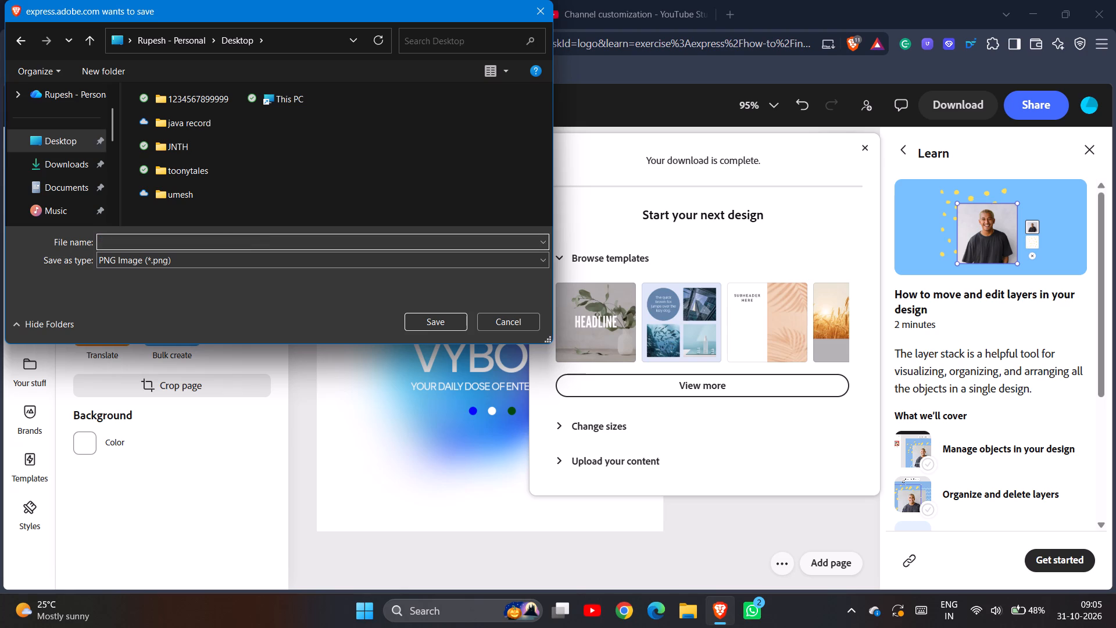
{"action": "type", "text": "lof"}
{"action": "key", "text": "BackSpace"}
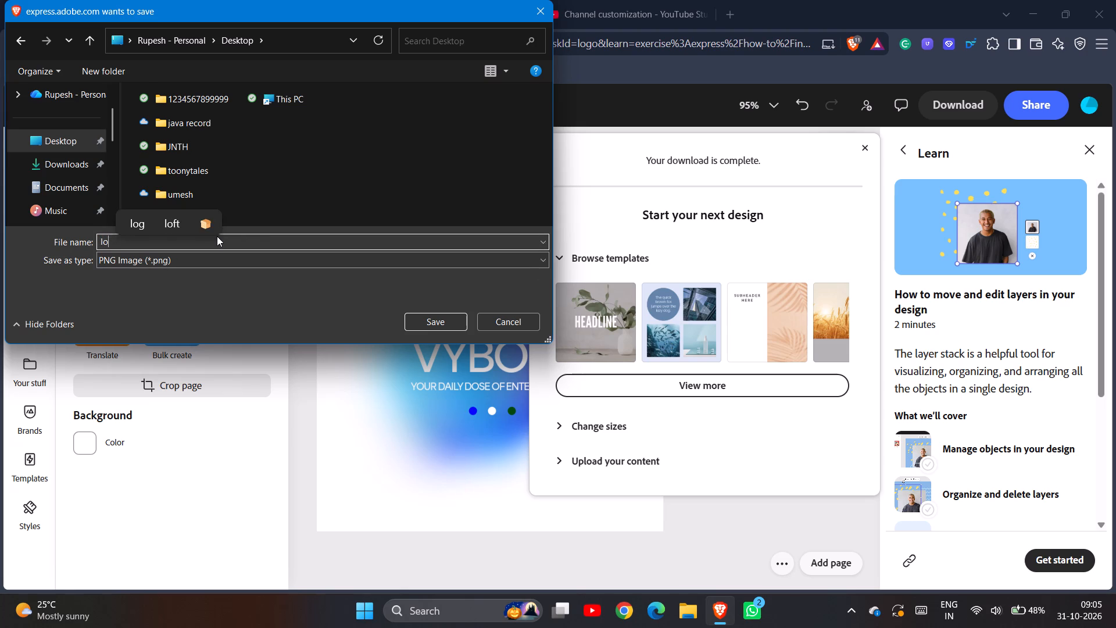
{"action": "type", "text": "go fo"}
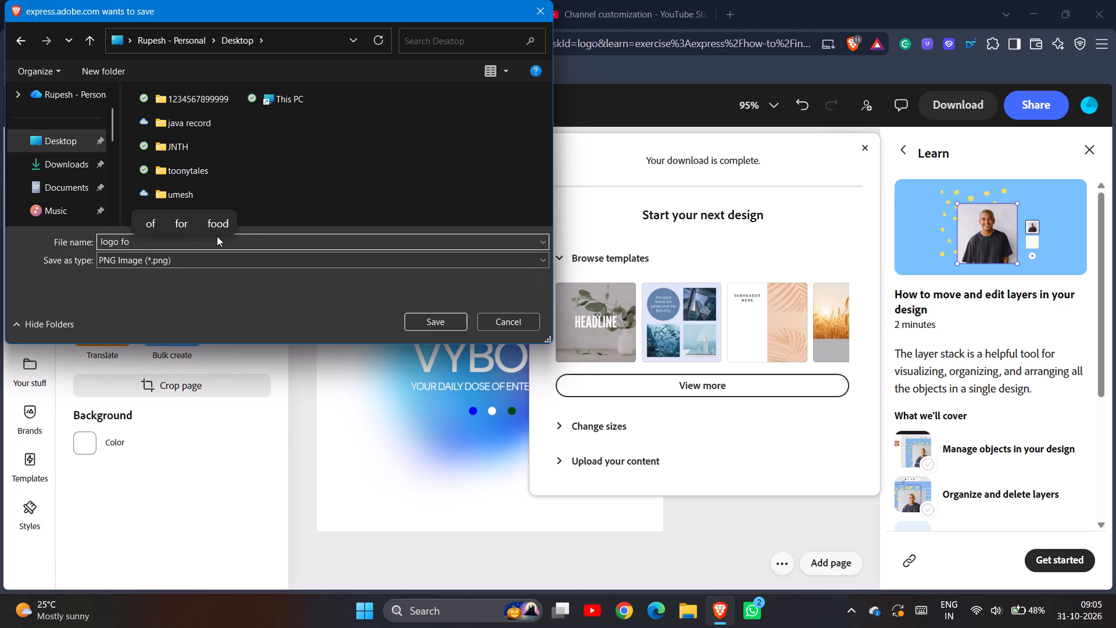
{"action": "type", "text": "r channel"}
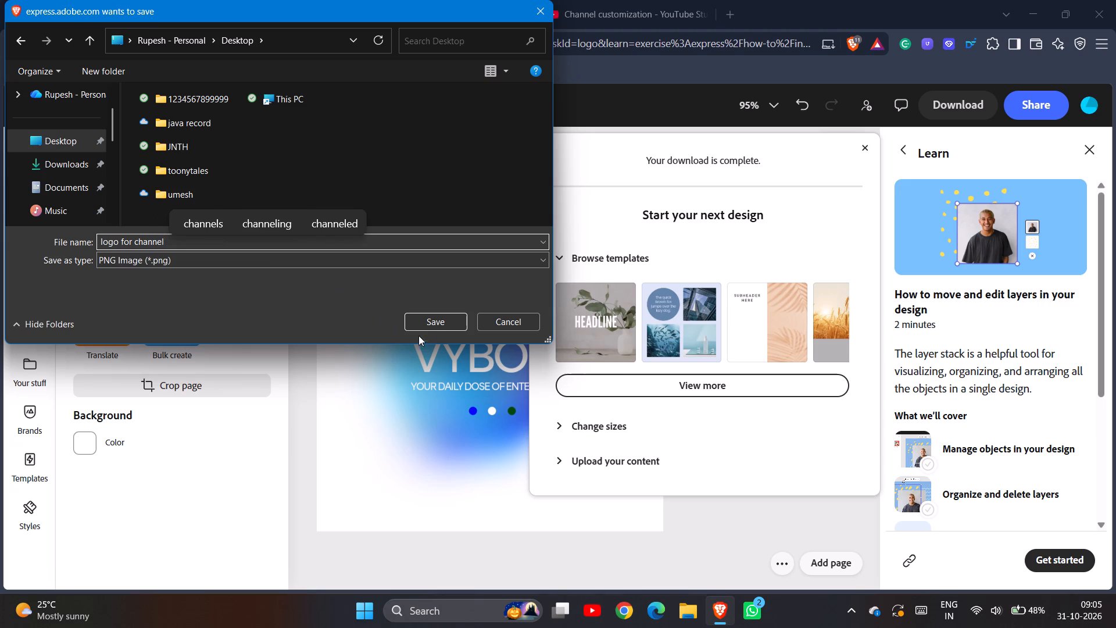
{"action": "left_click", "coordinate": [435, 327]}
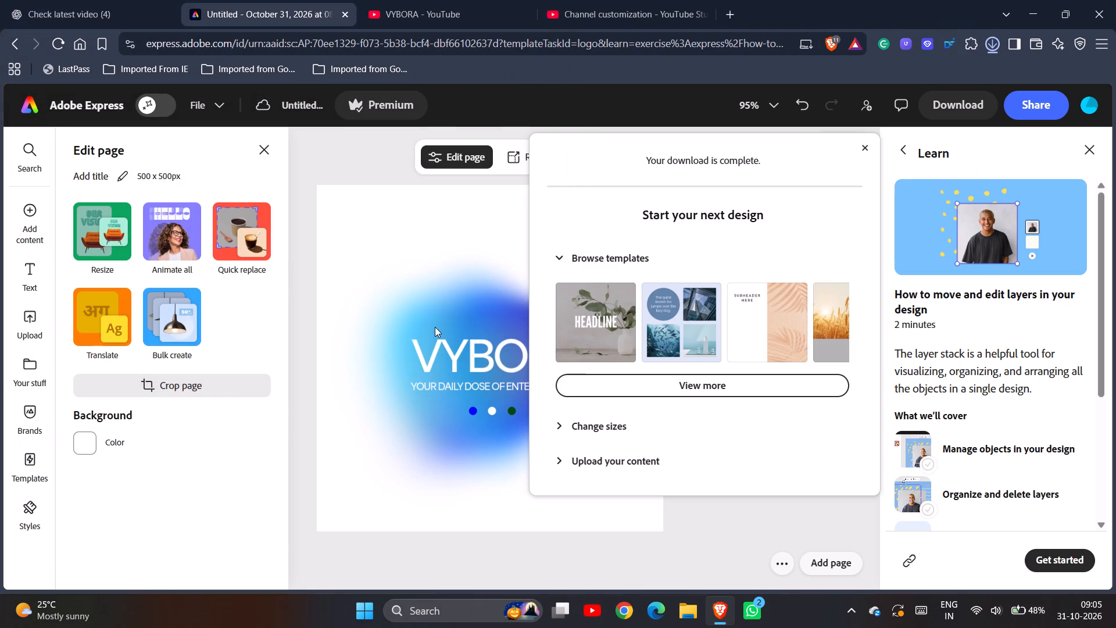
{"action": "left_click", "coordinate": [441, 239]}
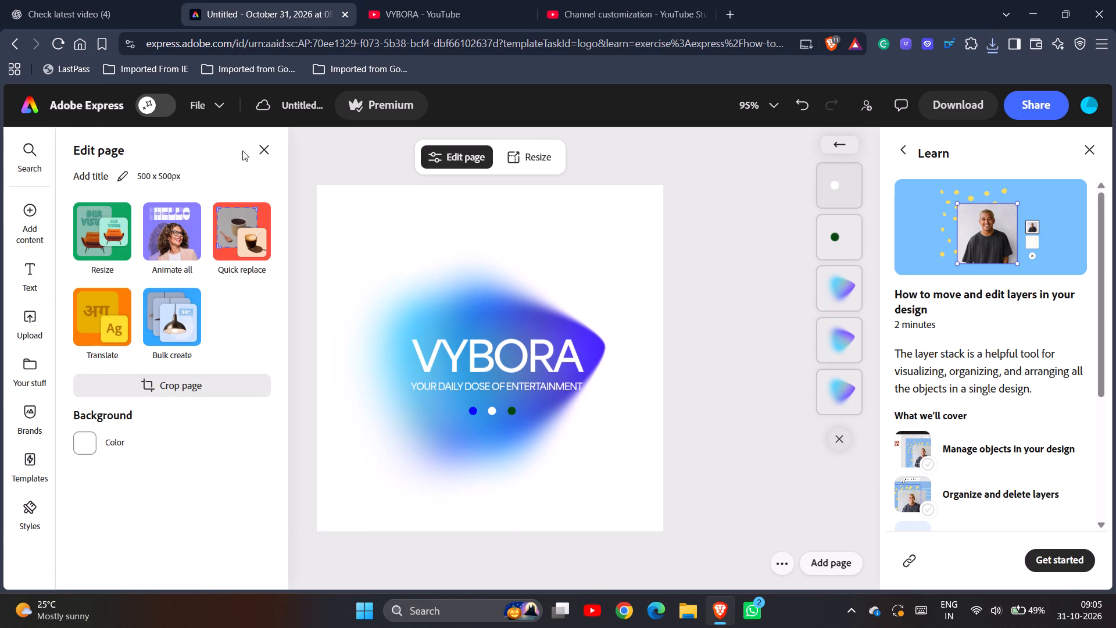
Leave the logo design and go back to the Adobe Express home page.
{"action": "left_click", "coordinate": [13, 49]}
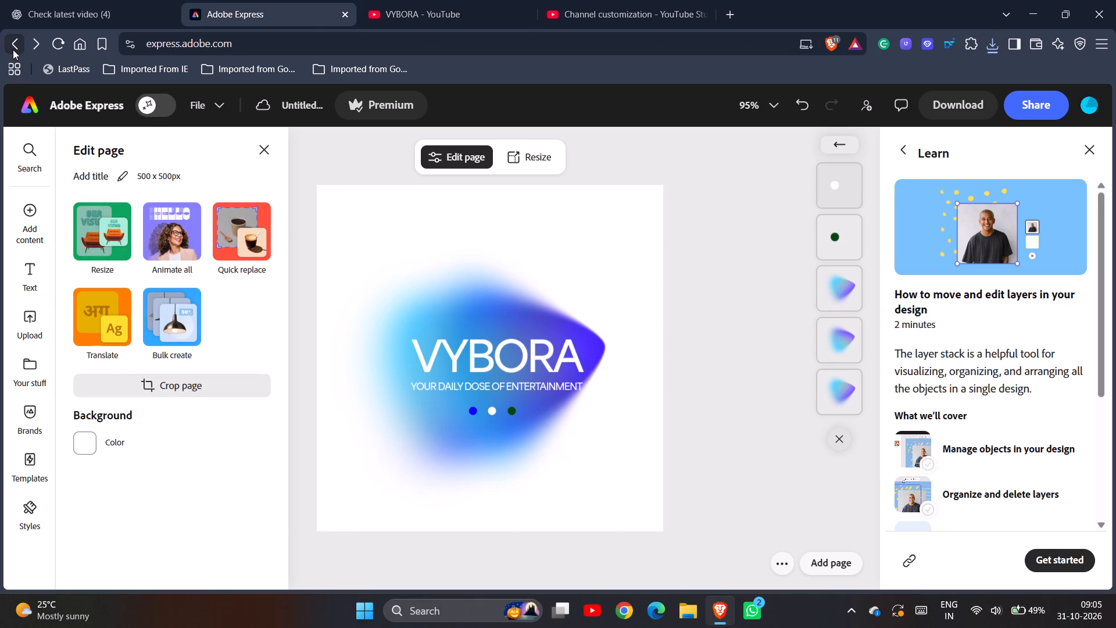
{"action": "left_click", "coordinate": [13, 49]}
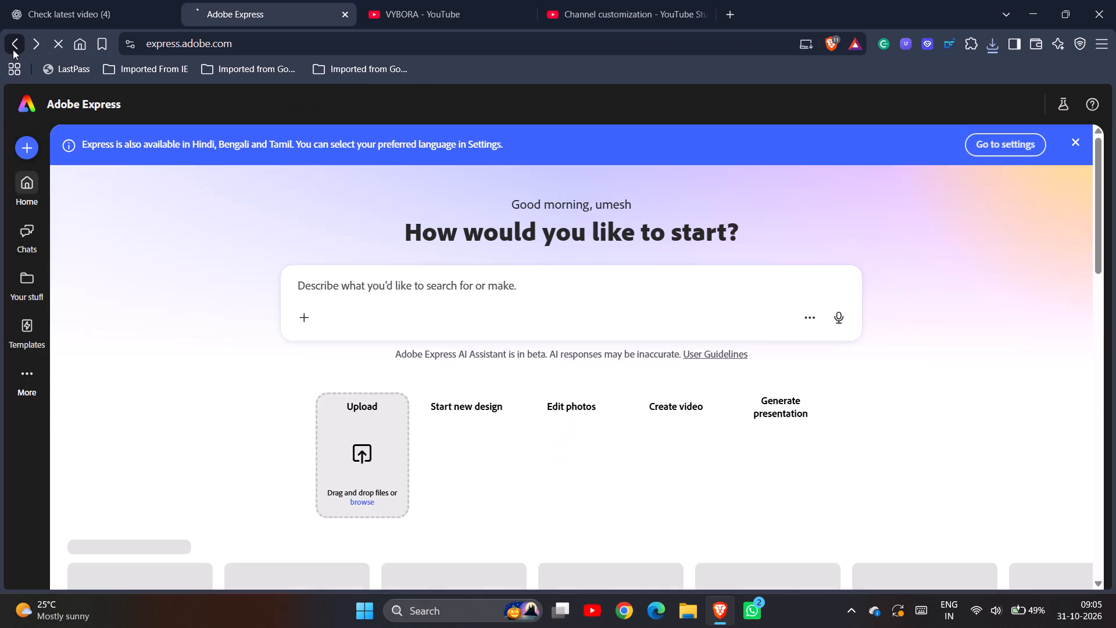
{"action": "scroll", "coordinate": [342, 384], "scroll_direction": "down", "scroll_amount": 5}
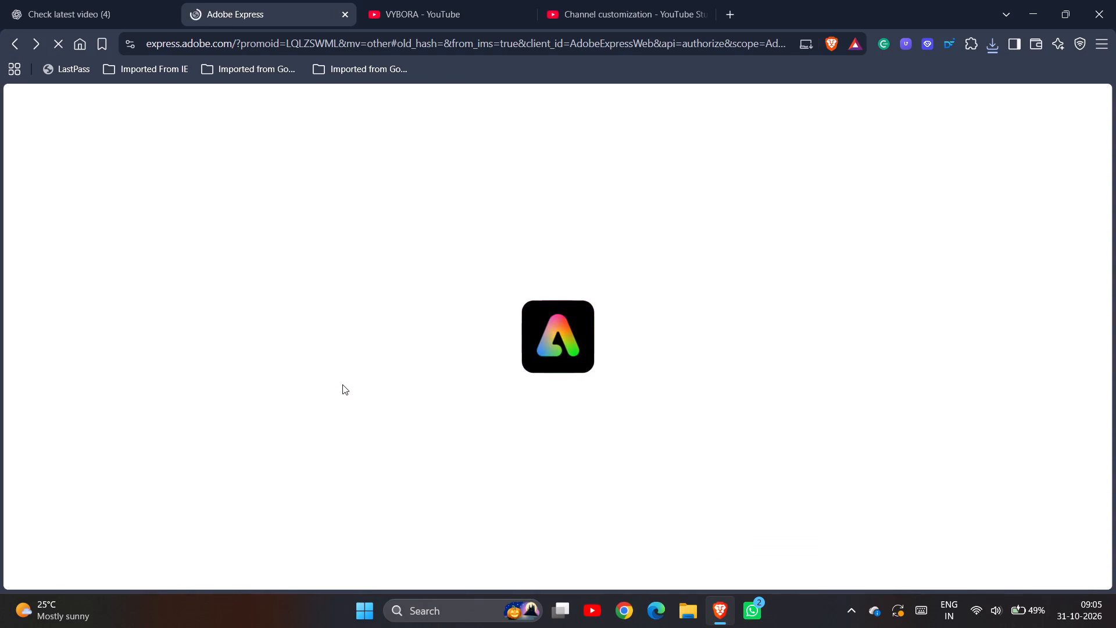
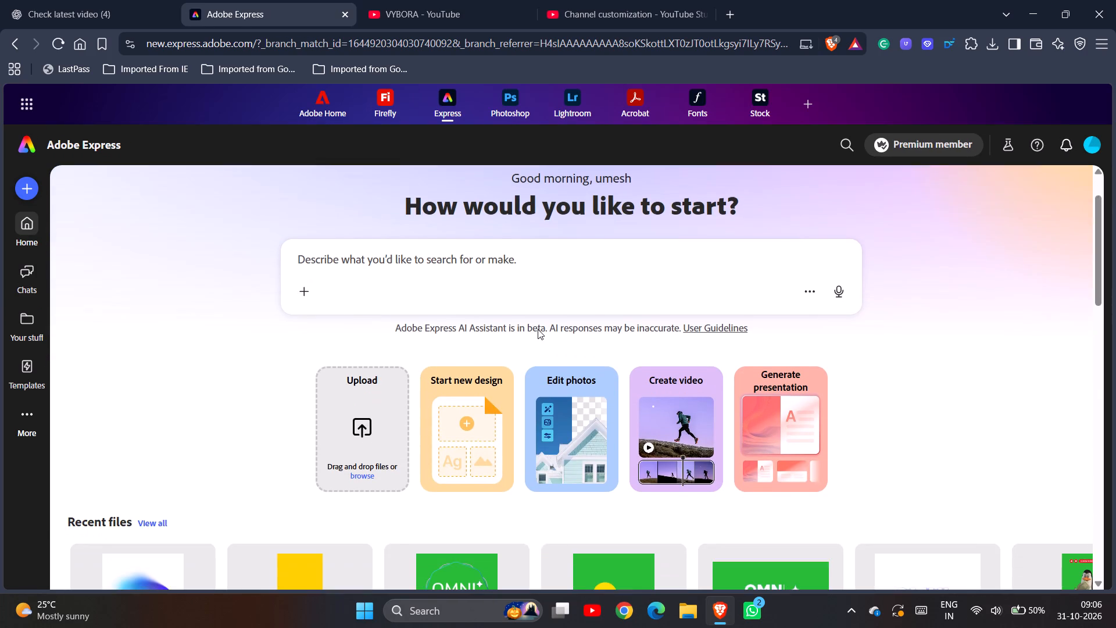
Start a new logo design from the file formats on the home page.
{"action": "scroll", "coordinate": [538, 329], "scroll_direction": "down", "scroll_amount": 9}
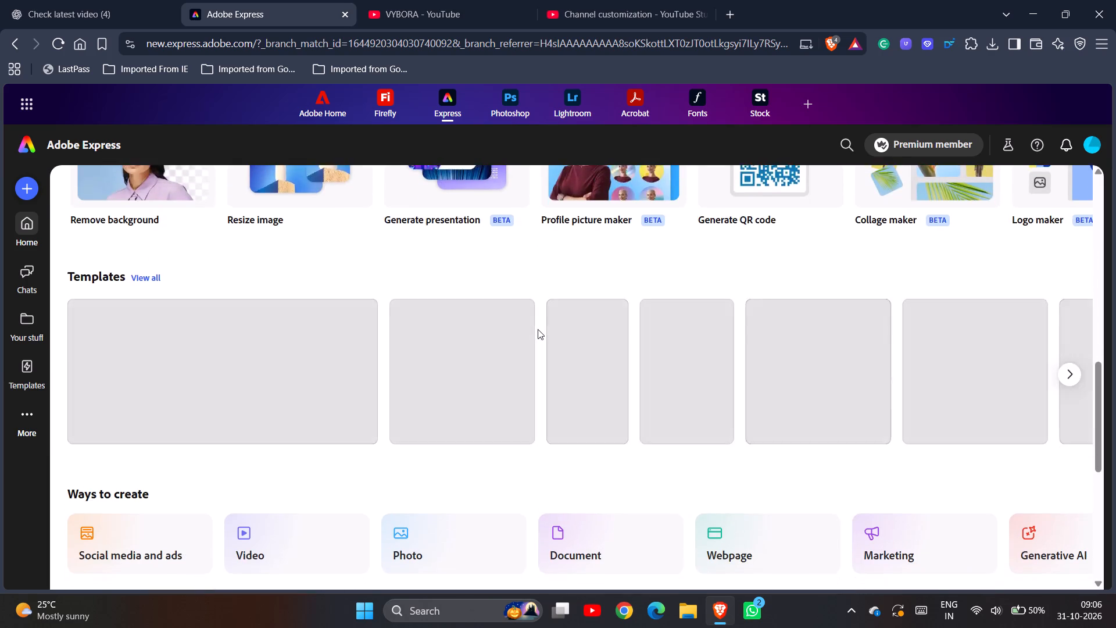
{"action": "scroll", "coordinate": [538, 329], "scroll_direction": "down", "scroll_amount": 5}
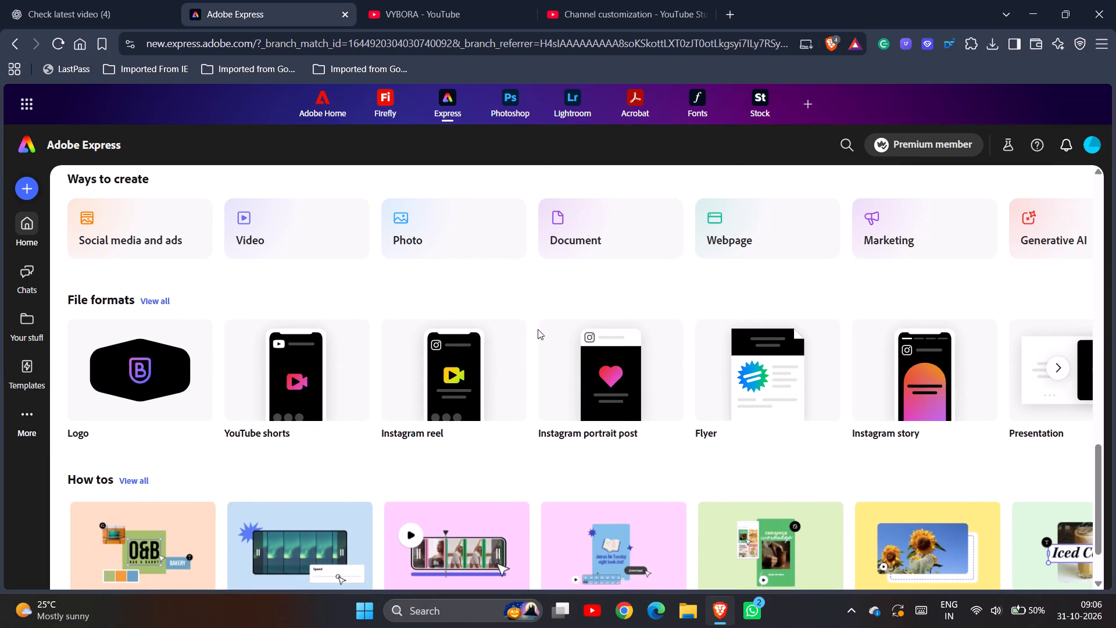
{"action": "left_click", "coordinate": [144, 367]}
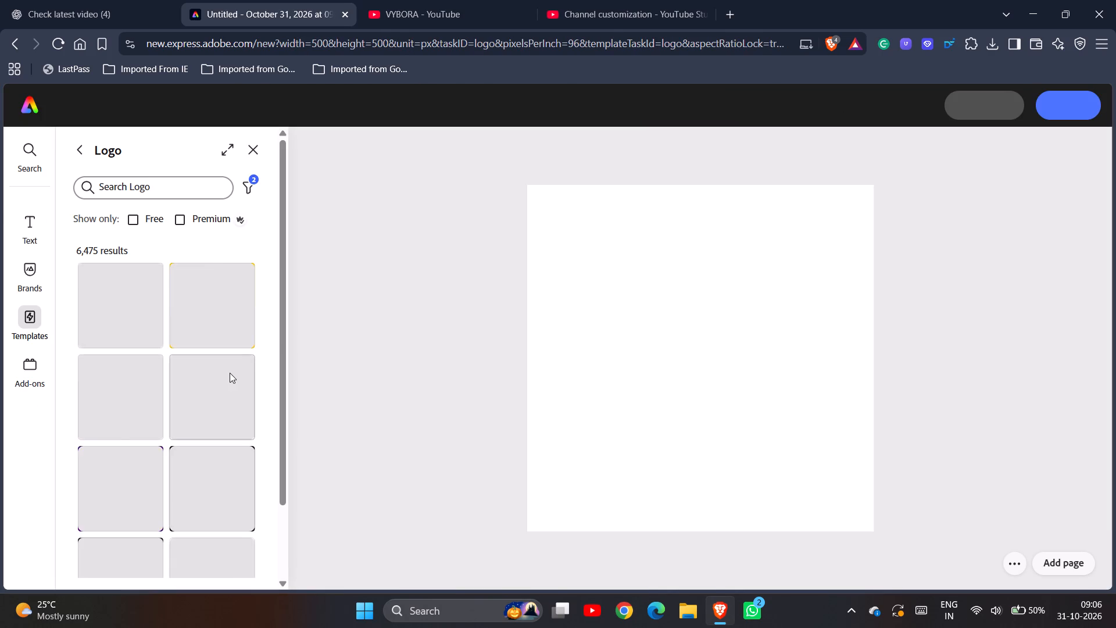
Browse the logo templates and apply the Gaming Hub template with the red dragon to the blank page.
{"action": "scroll", "coordinate": [230, 373], "scroll_direction": "down", "scroll_amount": 1}
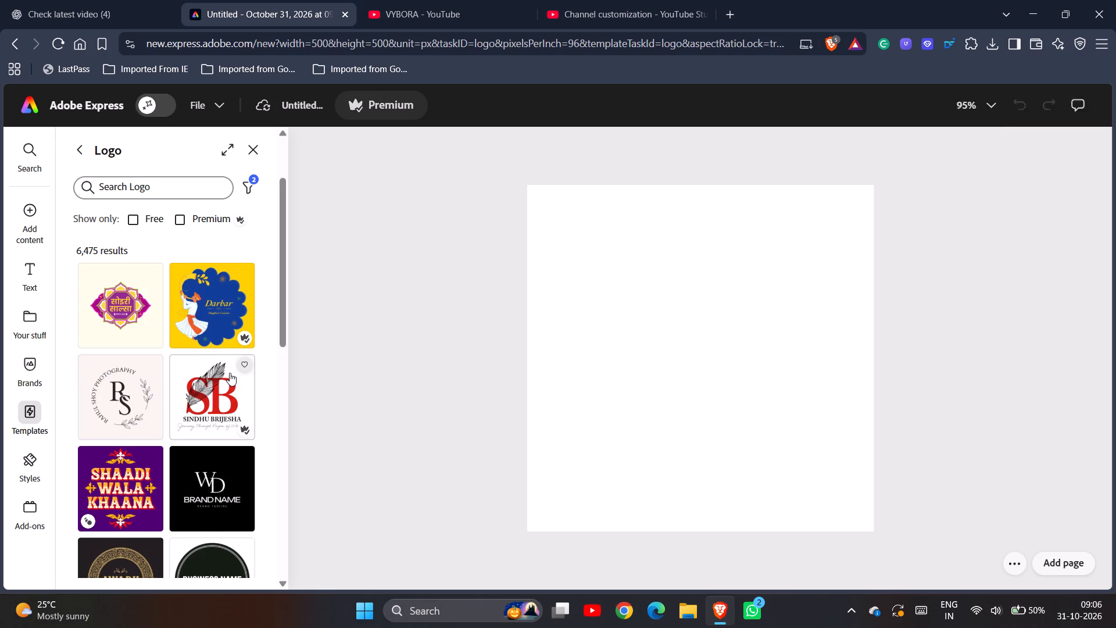
{"action": "scroll", "coordinate": [230, 373], "scroll_direction": "down", "scroll_amount": 4}
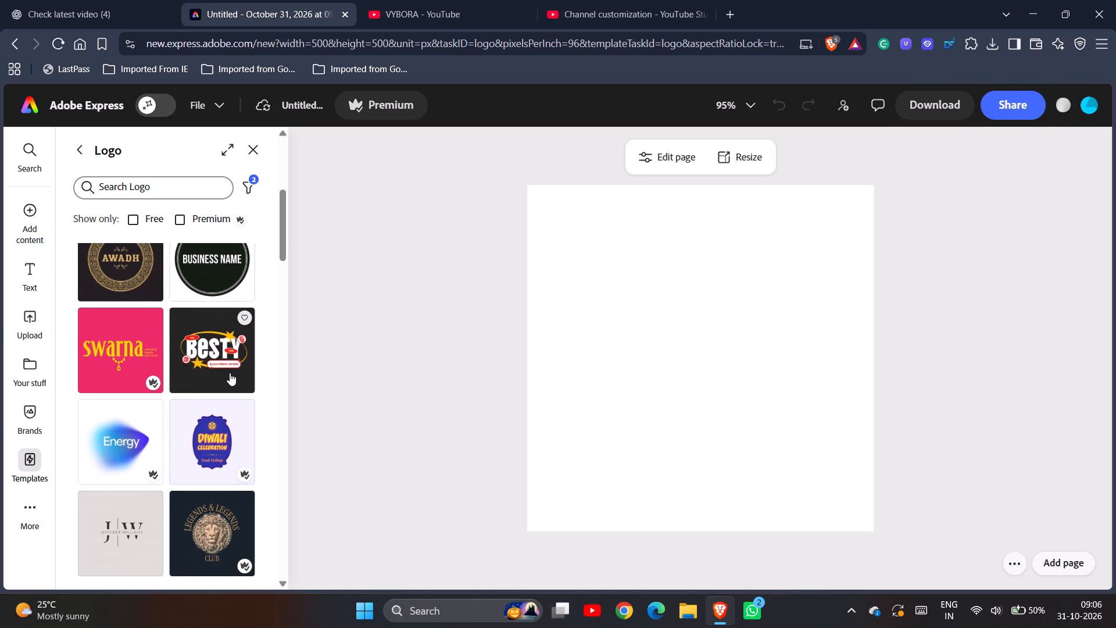
{"action": "scroll", "coordinate": [230, 373], "scroll_direction": "down", "scroll_amount": 3}
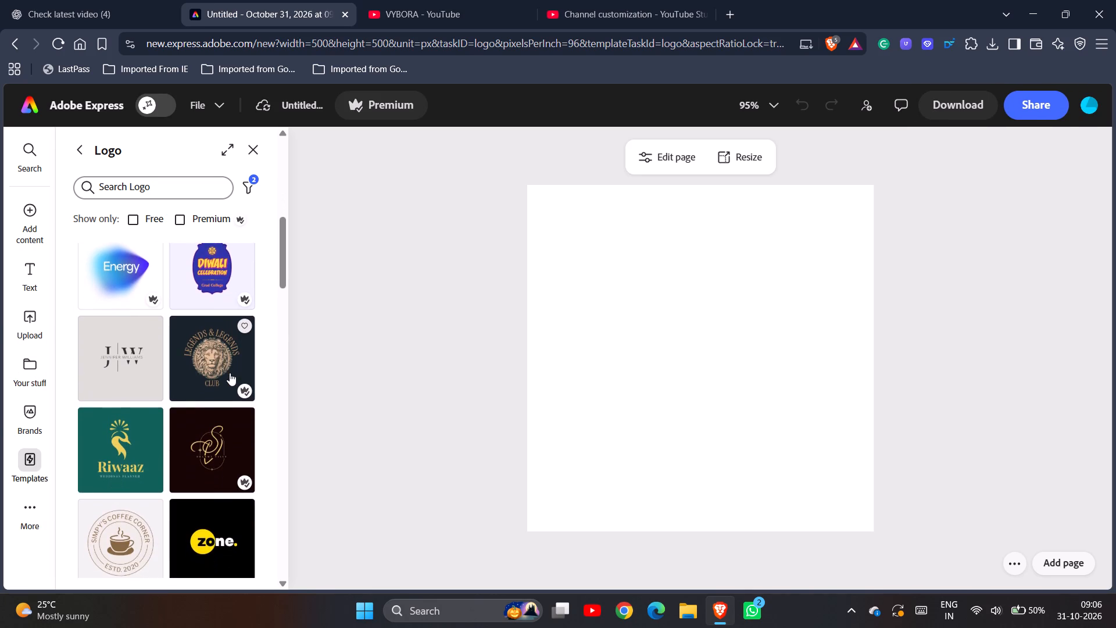
{"action": "scroll", "coordinate": [230, 373], "scroll_direction": "down", "scroll_amount": 5}
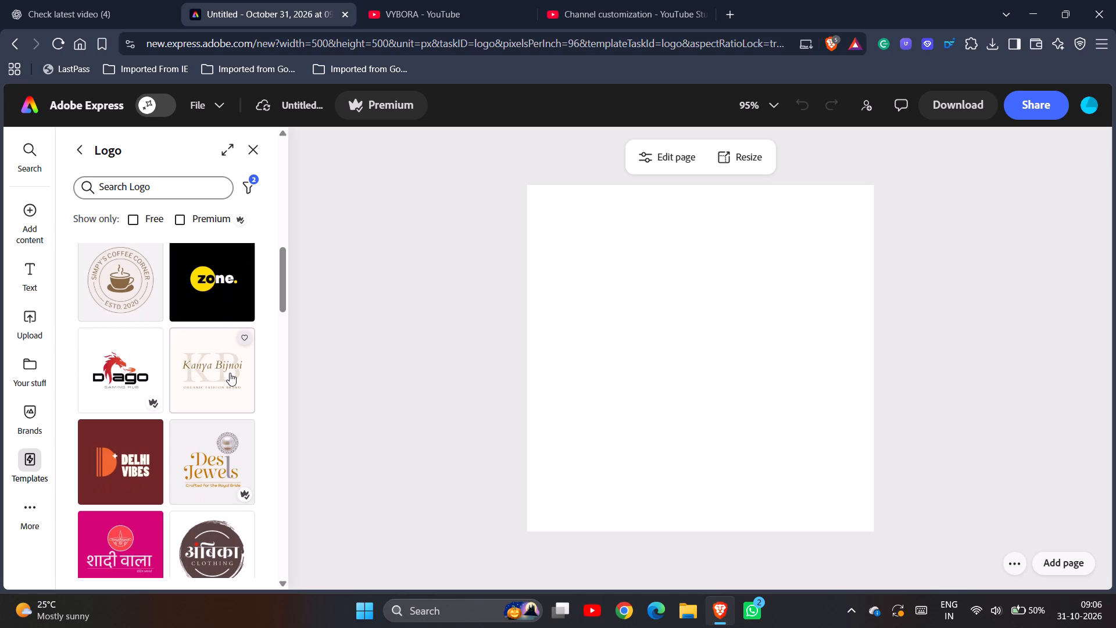
{"action": "scroll", "coordinate": [230, 373], "scroll_direction": "down", "scroll_amount": 1}
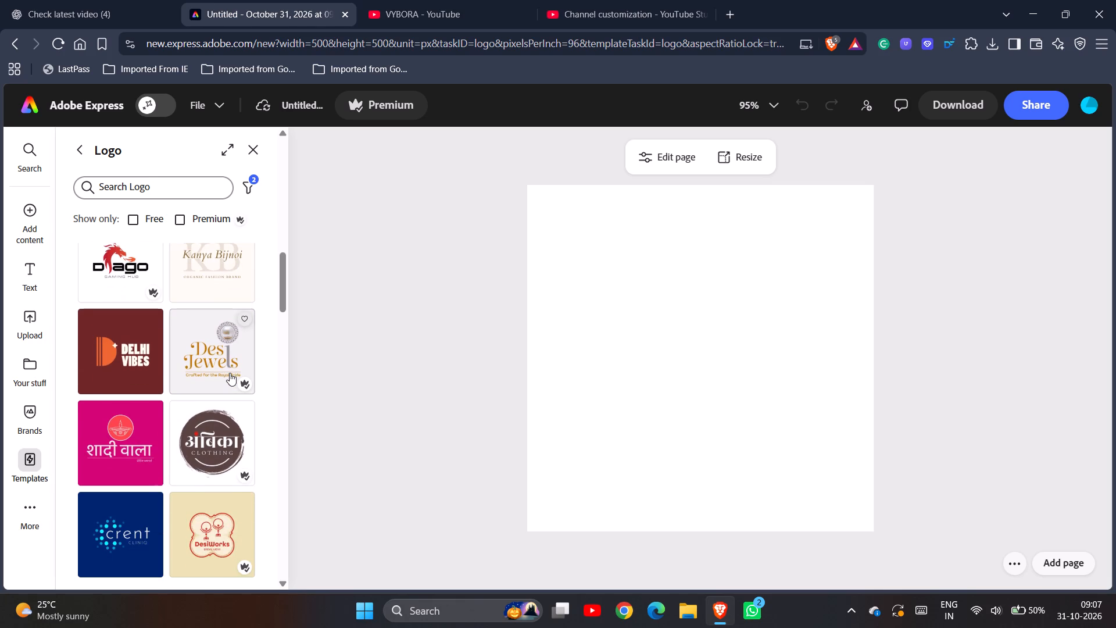
{"action": "left_click", "coordinate": [119, 284]}
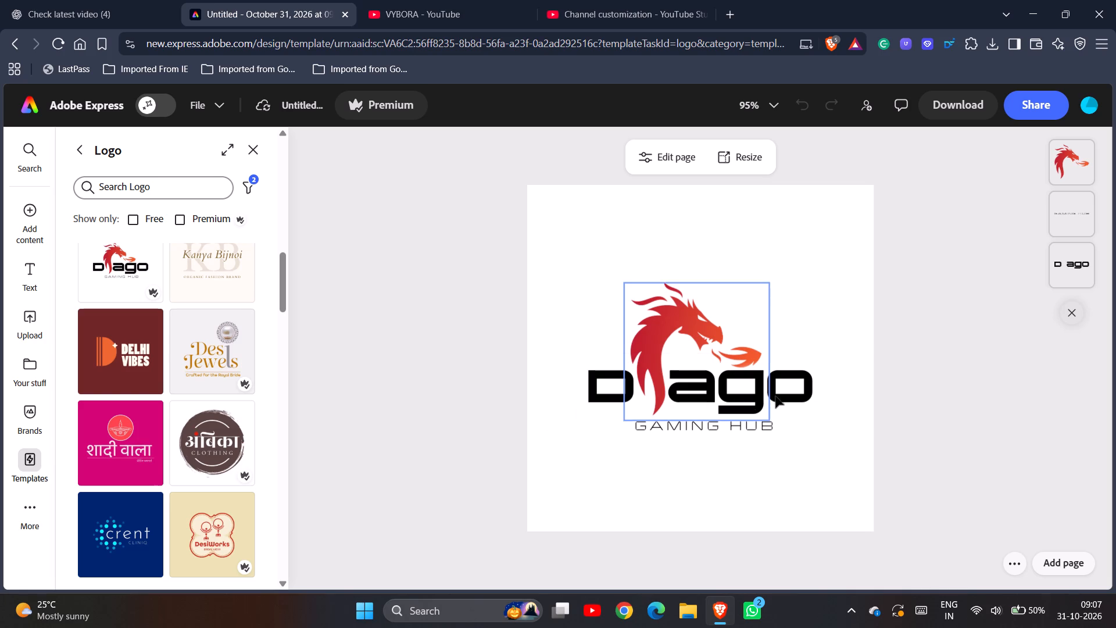
Delete all of the template's large black title text around the dragon, leaving its text box empty.
{"action": "double_click", "coordinate": [790, 394]}
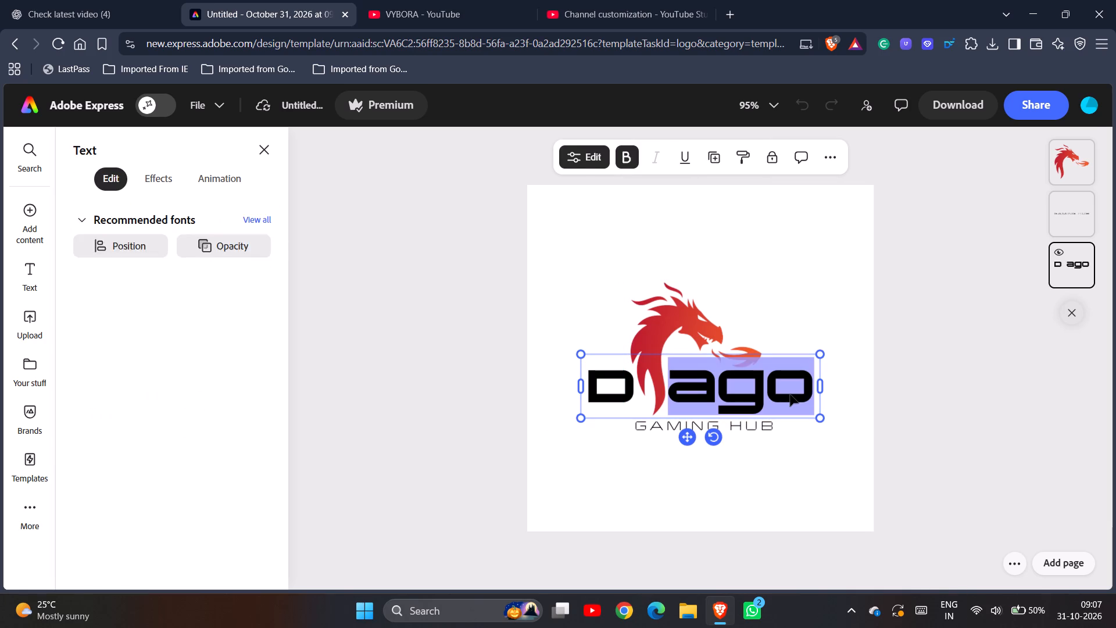
{"action": "key", "text": "BackSpace"}
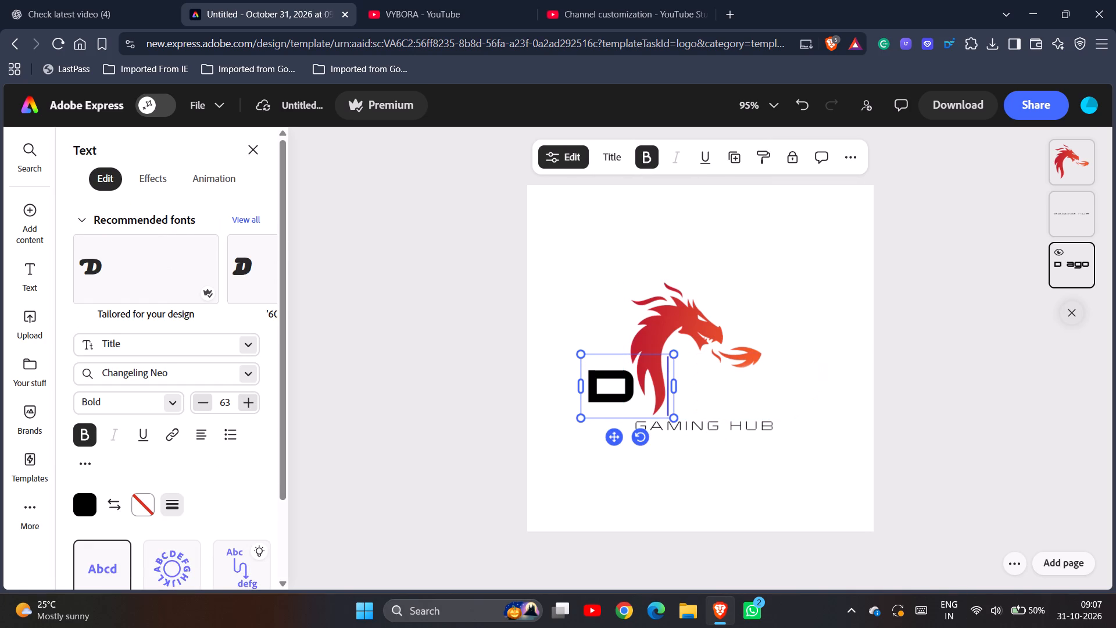
{"action": "key", "text": "Left"}
{"action": "key", "text": "Left"}
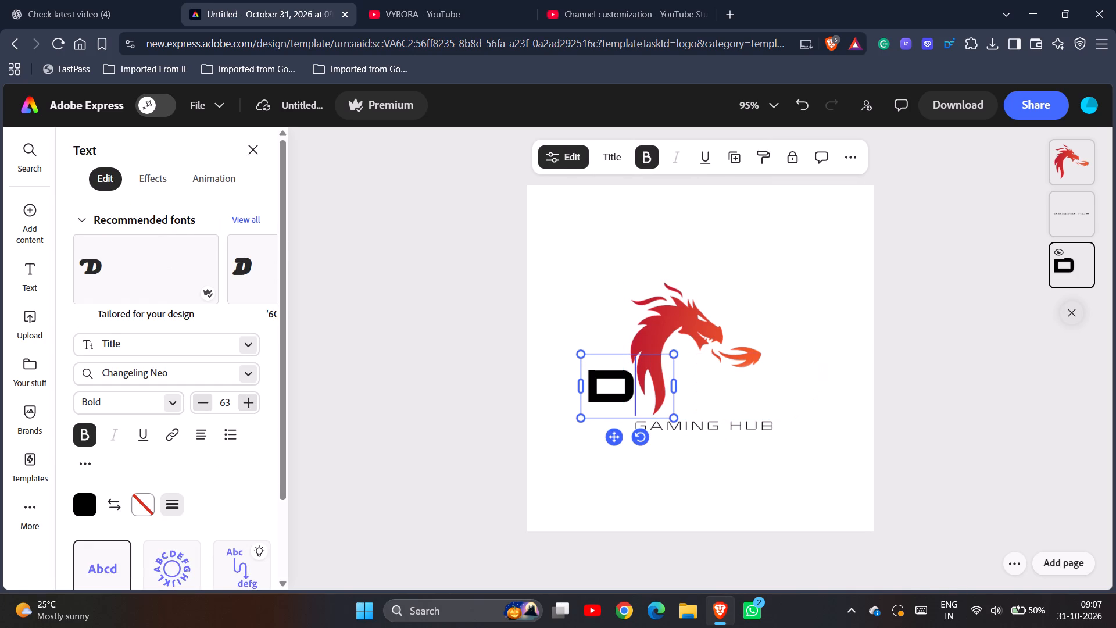
{"action": "key", "text": "Right"}
{"action": "key", "text": "Right"}
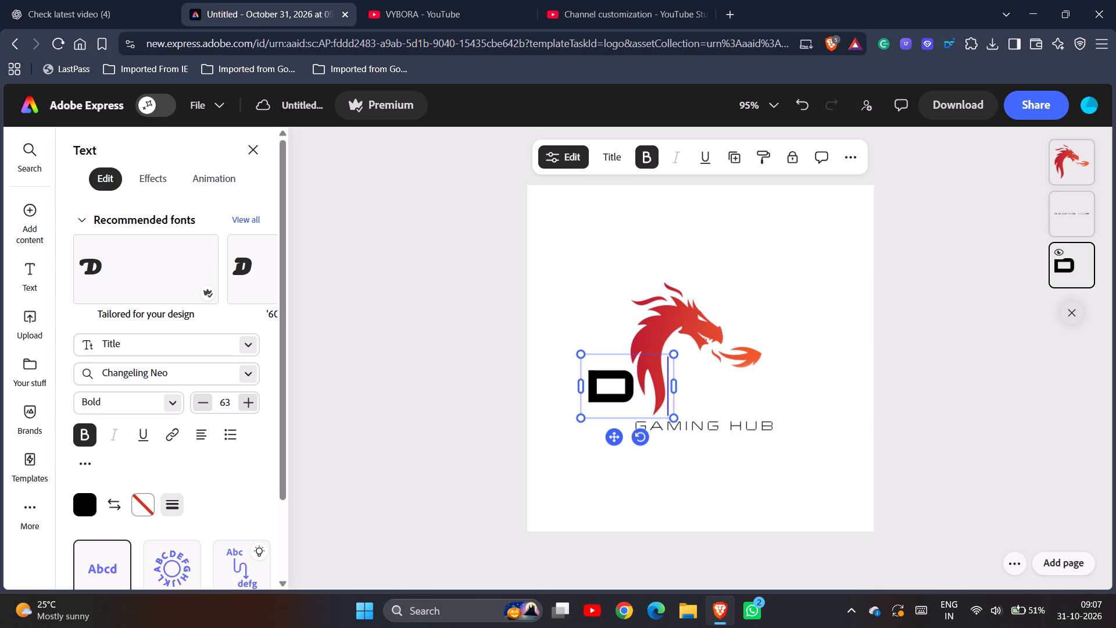
{"action": "key", "text": "BackSpace"}
{"action": "key", "text": "BackSpace"}
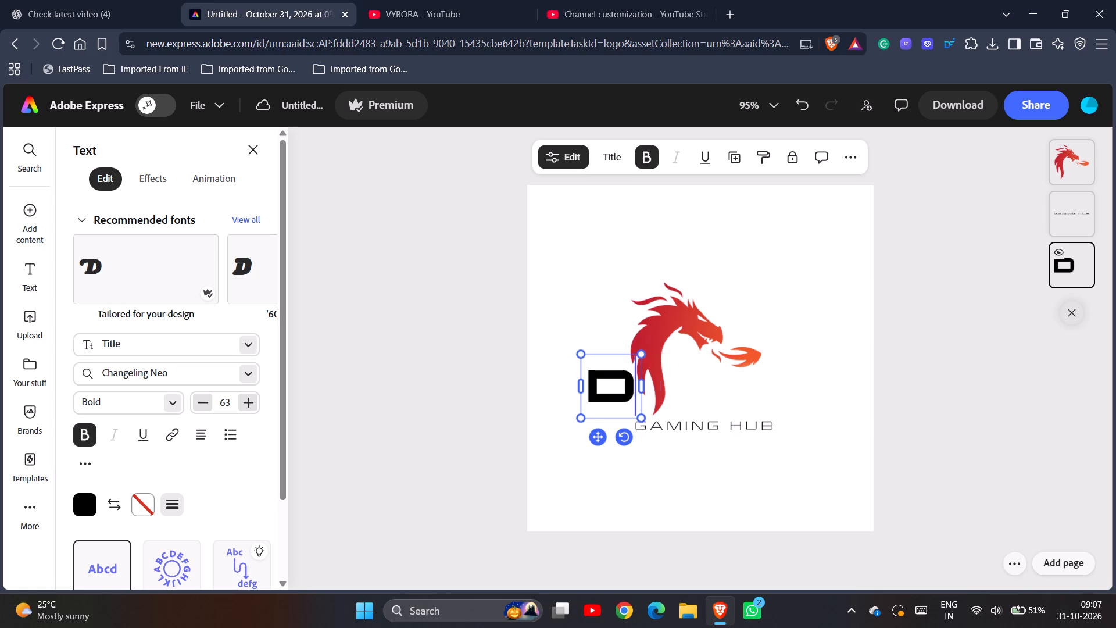
{"action": "key", "text": "BackSpace"}
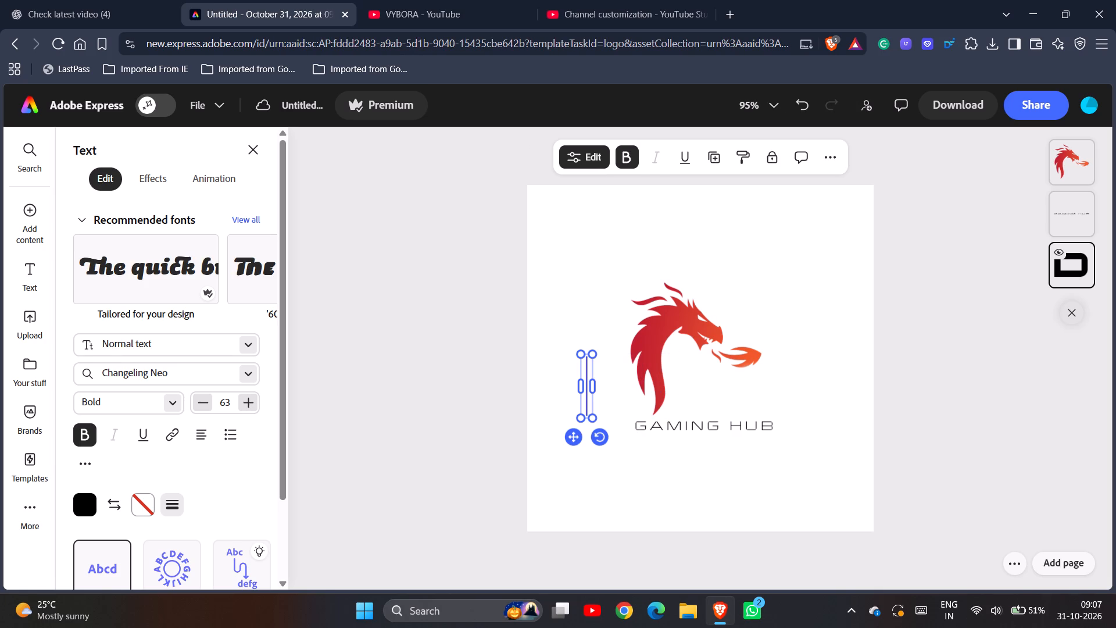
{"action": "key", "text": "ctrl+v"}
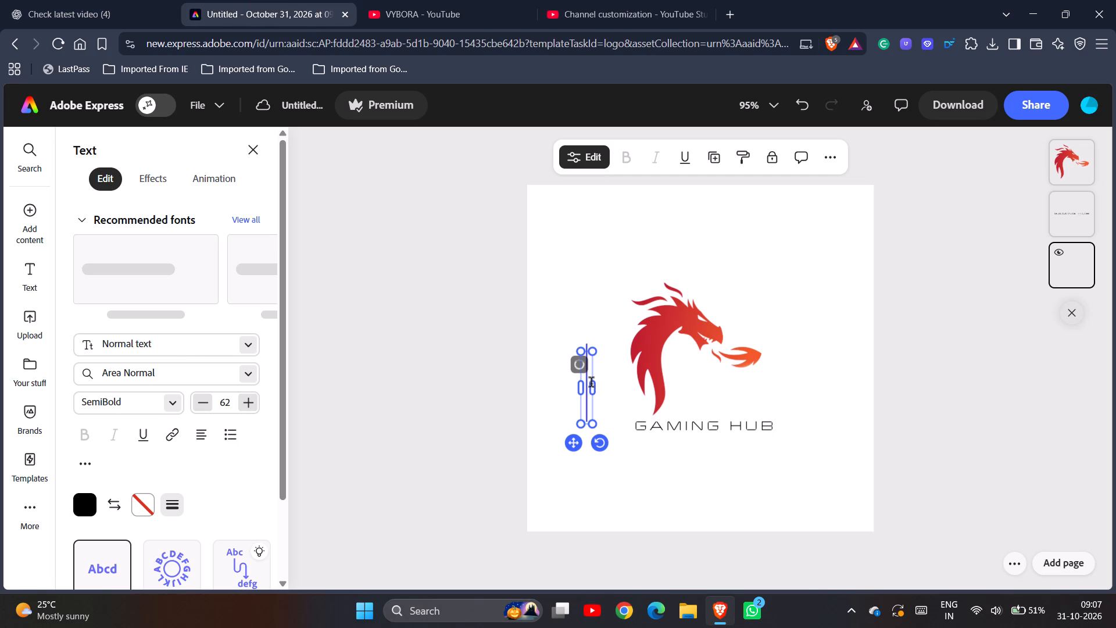
{"action": "key", "text": "ctrl+v"}
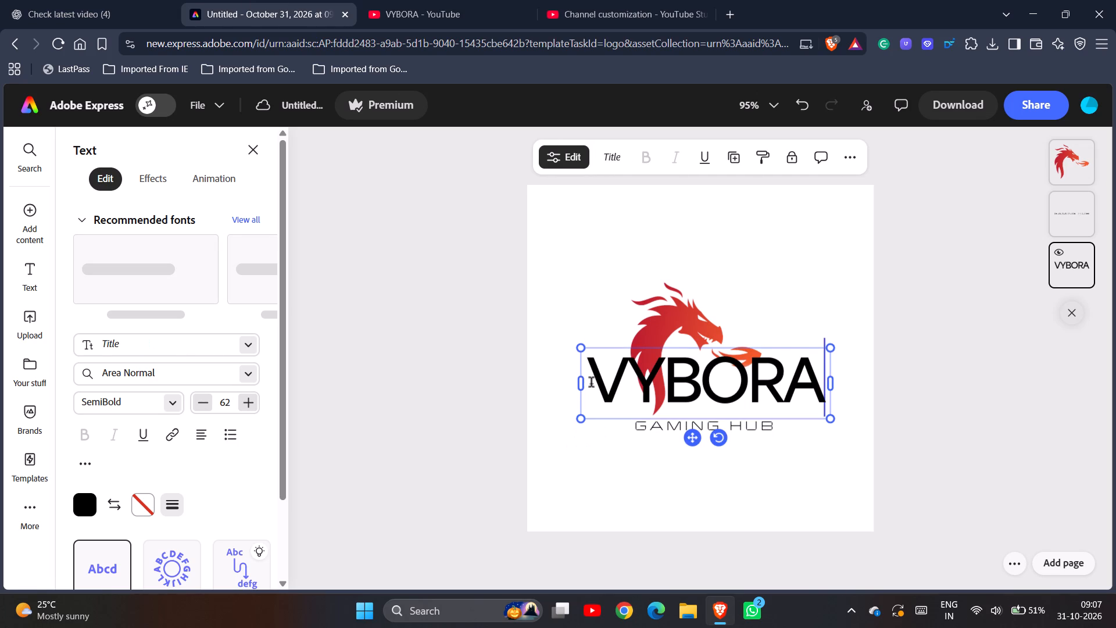
Insert four spaces between the V and Y of the VYBORA title and shift the title slightly left on the page.
{"action": "left_click", "coordinate": [639, 390]}
{"action": "key", "text": "space"}
{"action": "key", "text": "space"}
{"action": "key", "text": "space"}
{"action": "key", "text": "space"}
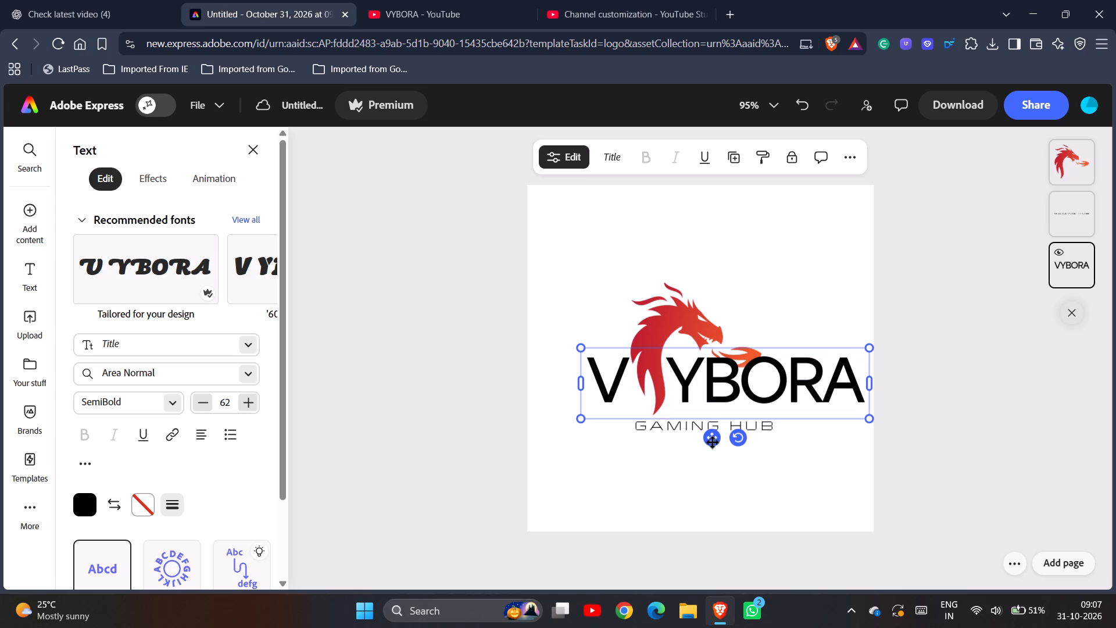
{"action": "left_click_drag", "start_coordinate": [713, 443], "coordinate": [696, 443]}
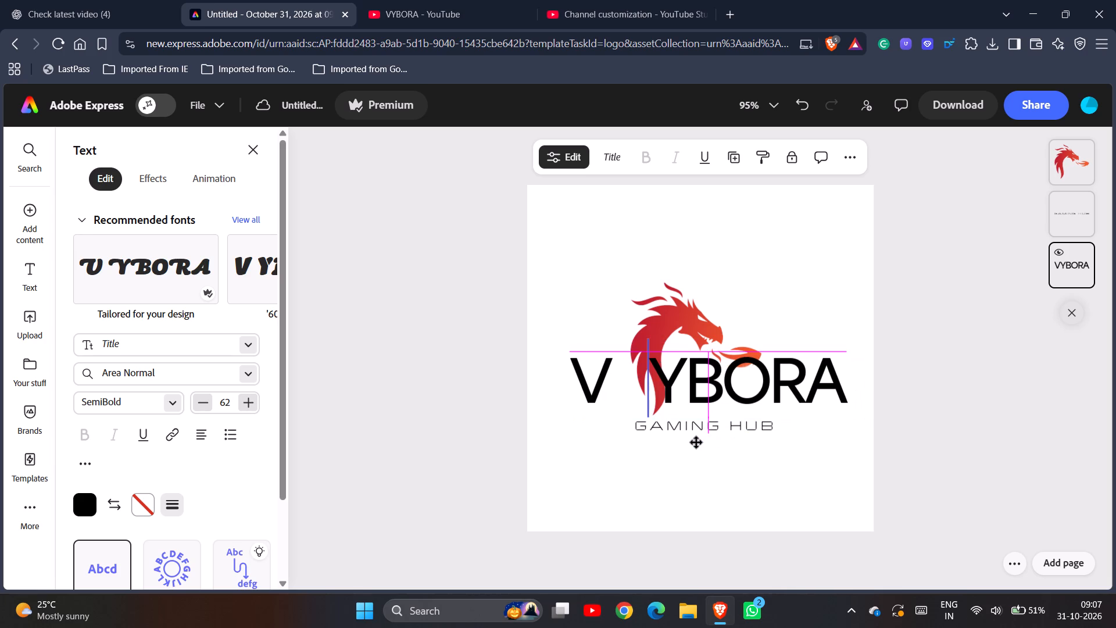
{"action": "left_click_drag", "start_coordinate": [696, 443], "coordinate": [692, 443]}
Move the red dragon image left and slightly up so its neck sits in the gap between V and Y.
{"action": "left_click", "coordinate": [661, 334]}
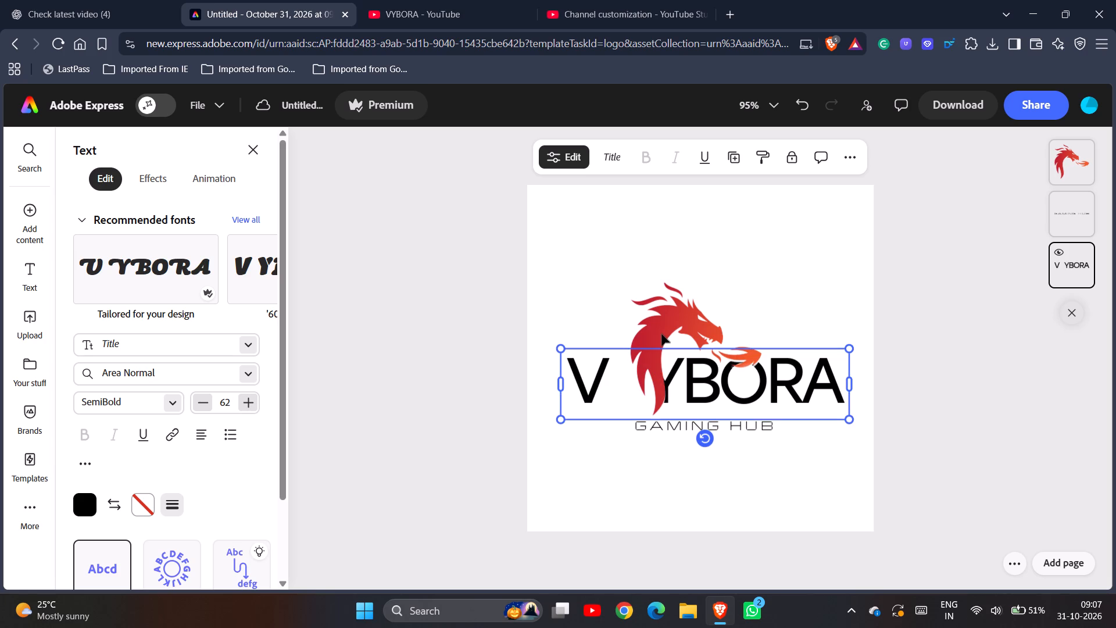
{"action": "left_click", "coordinate": [686, 292]}
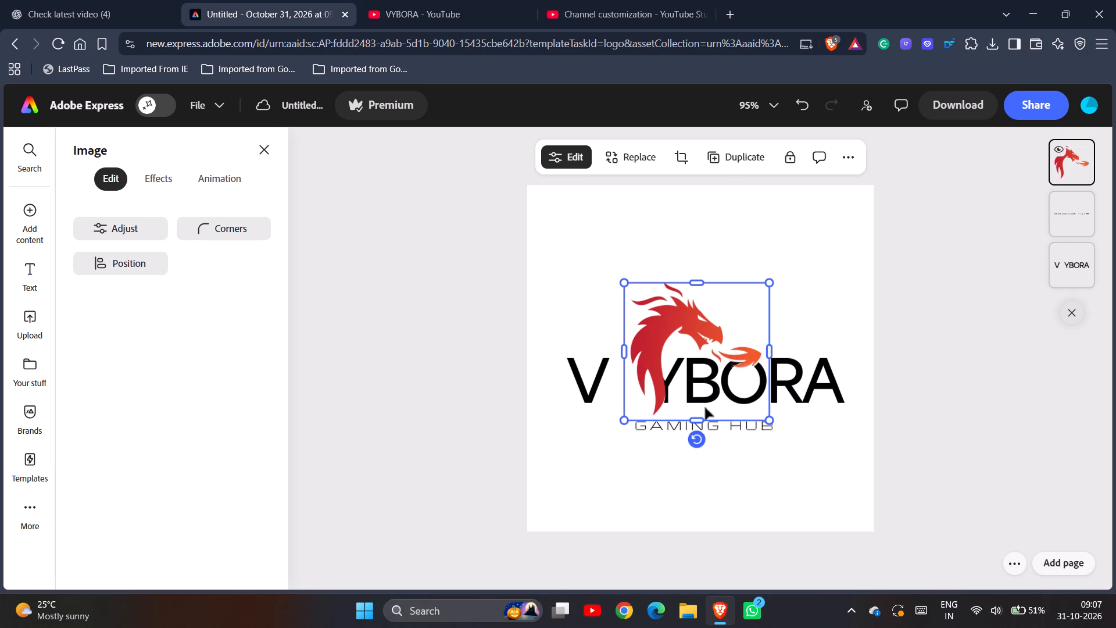
{"action": "left_click_drag", "start_coordinate": [679, 319], "coordinate": [661, 319]}
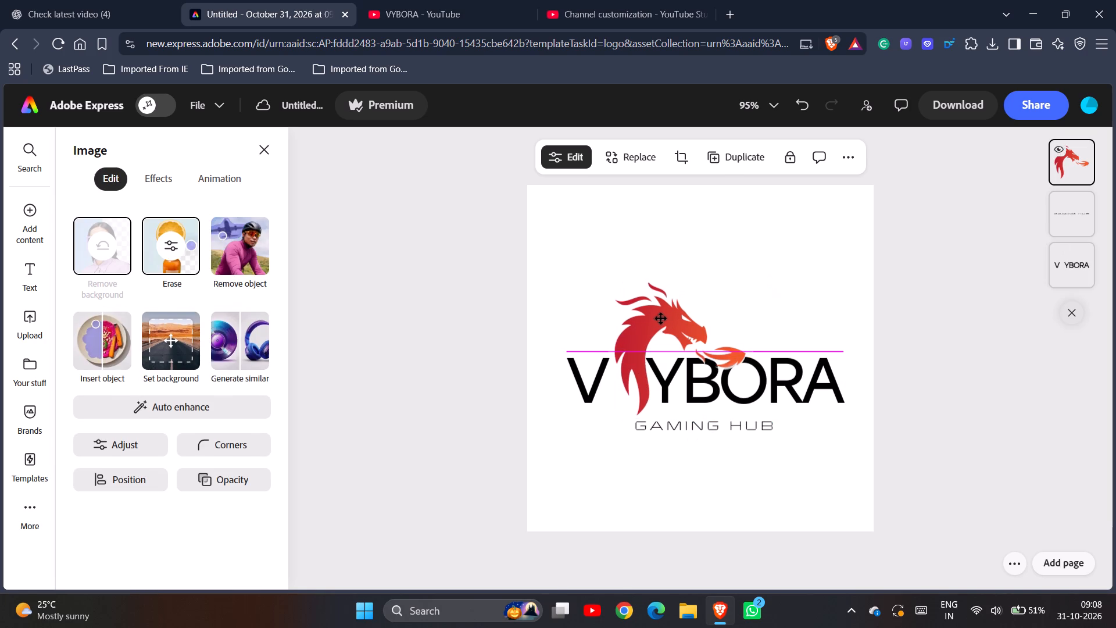
{"action": "left_click_drag", "start_coordinate": [661, 319], "coordinate": [658, 313]}
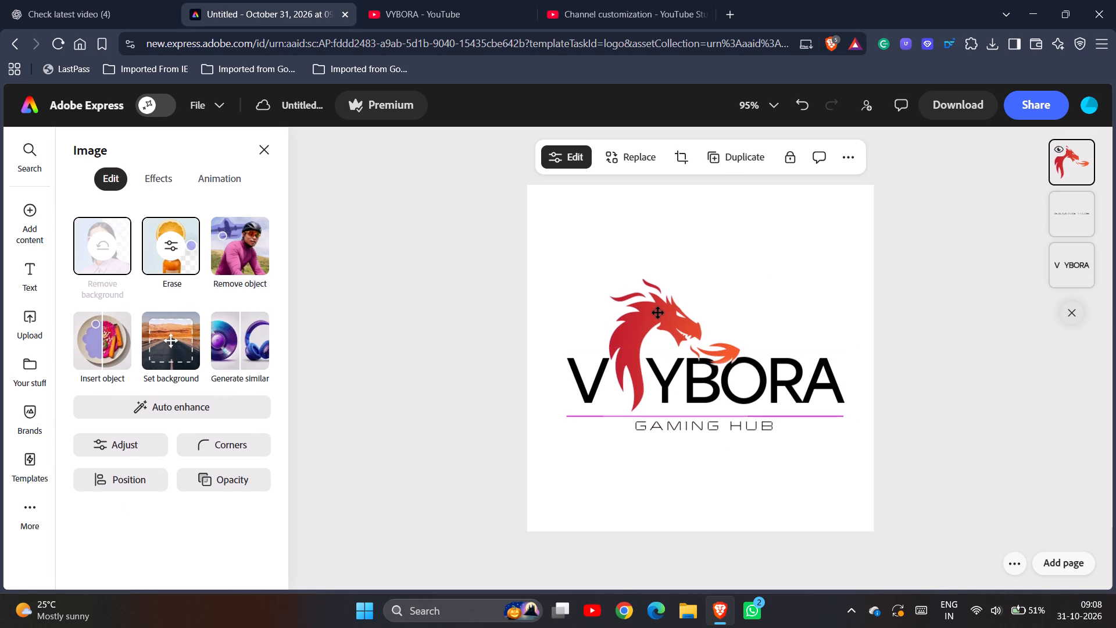
{"action": "left_click_drag", "start_coordinate": [658, 313], "coordinate": [657, 309]}
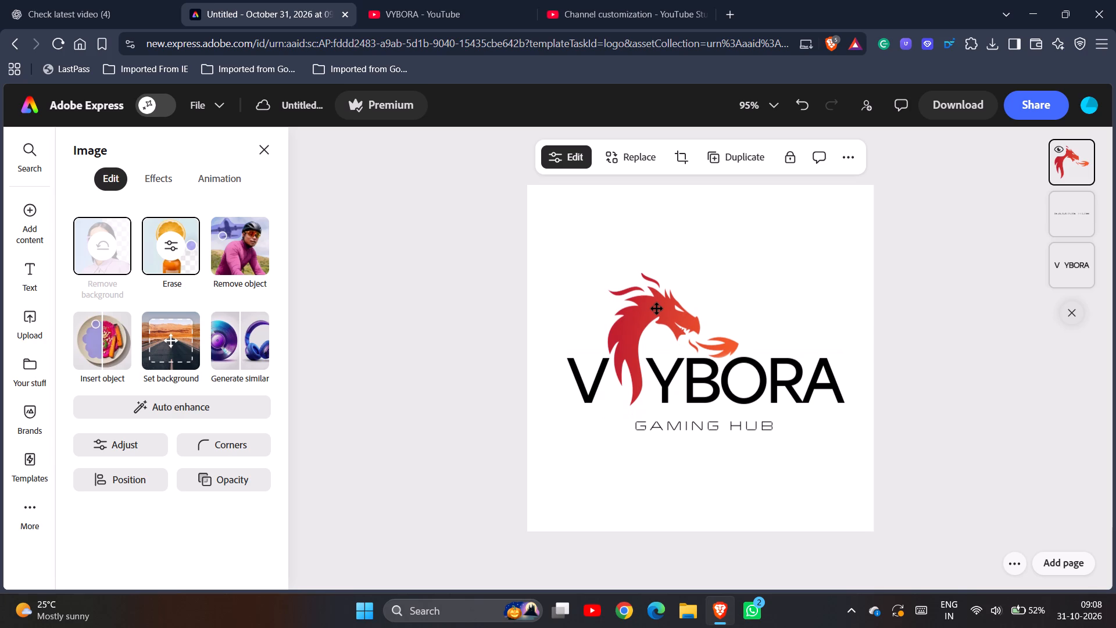
{"action": "left_click_drag", "start_coordinate": [657, 309], "coordinate": [659, 309]}
{"action": "left_click", "coordinate": [659, 309]}
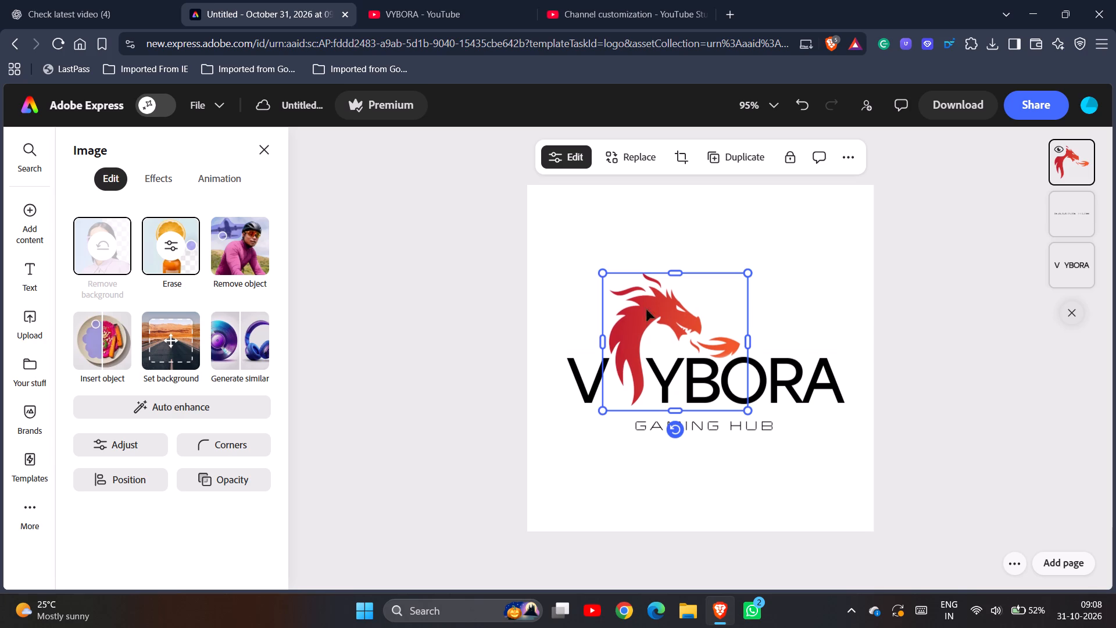
{"action": "left_click", "coordinate": [636, 318]}
Change the VYBORA title's font to Fira Sans Heavy from the recommended professional fonts.
{"action": "left_click", "coordinate": [578, 379]}
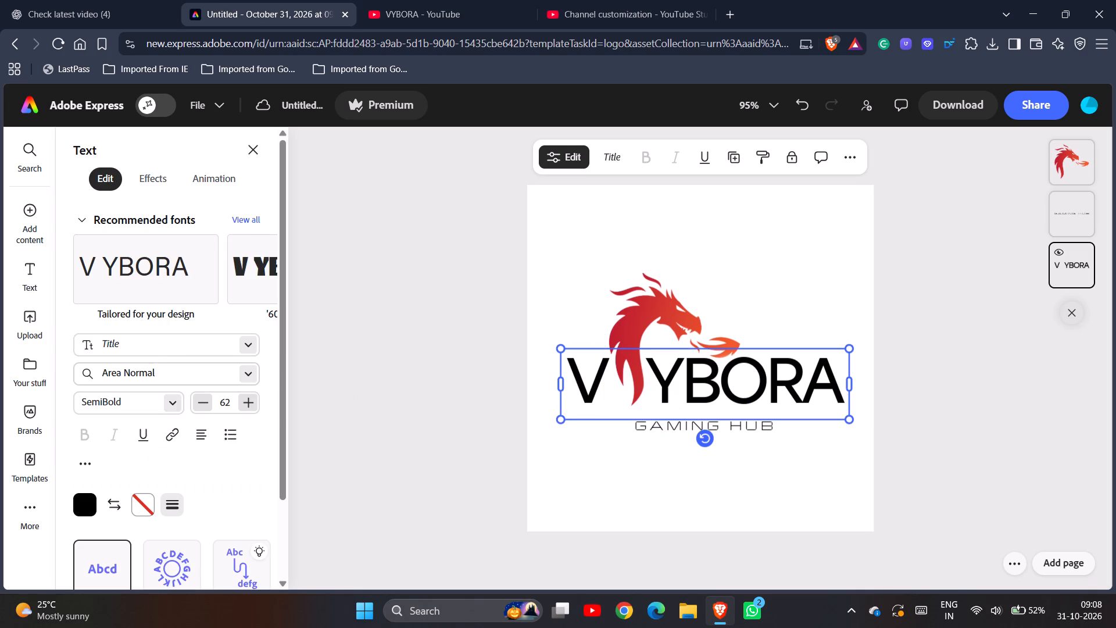
{"action": "scroll", "coordinate": [219, 269], "scroll_direction": "left", "scroll_amount": 9}
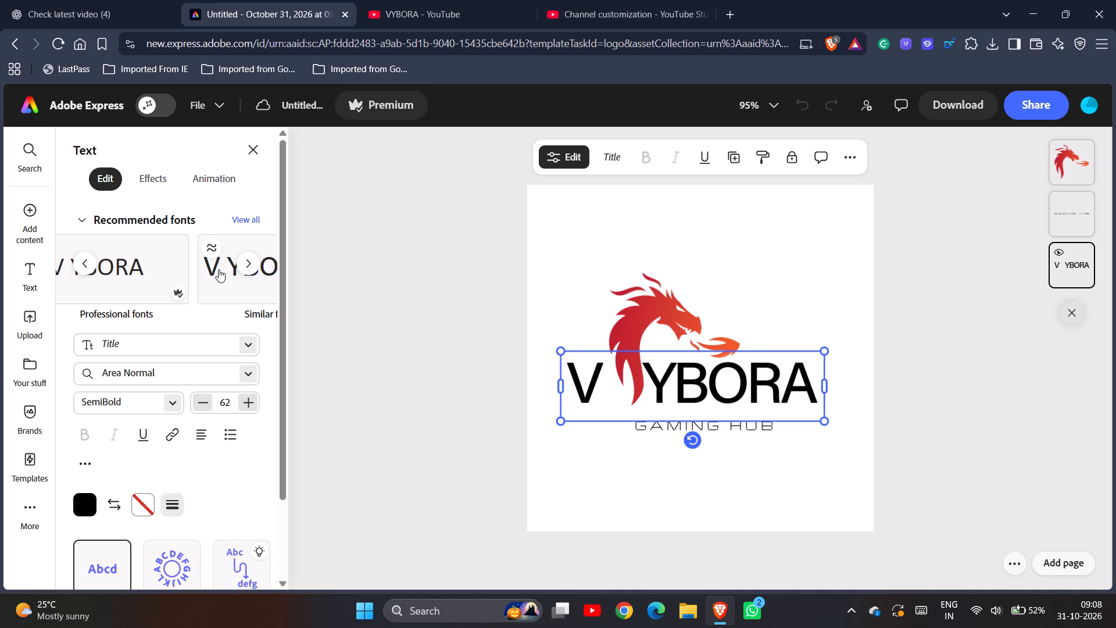
{"action": "scroll", "coordinate": [173, 281], "scroll_direction": "left", "scroll_amount": 3}
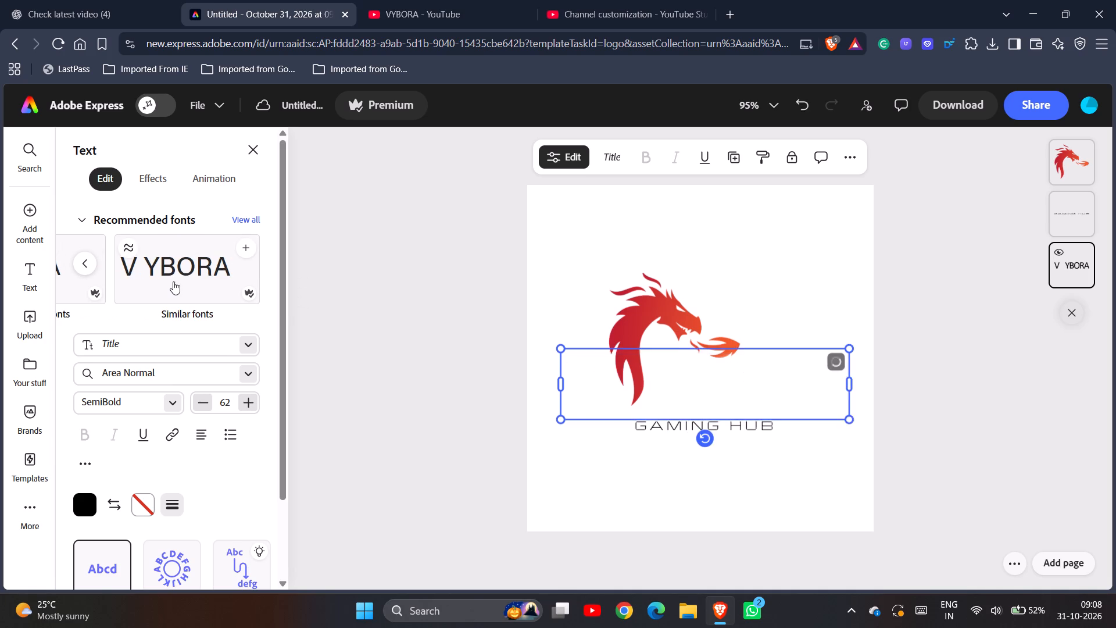
{"action": "left_click", "coordinate": [249, 219]}
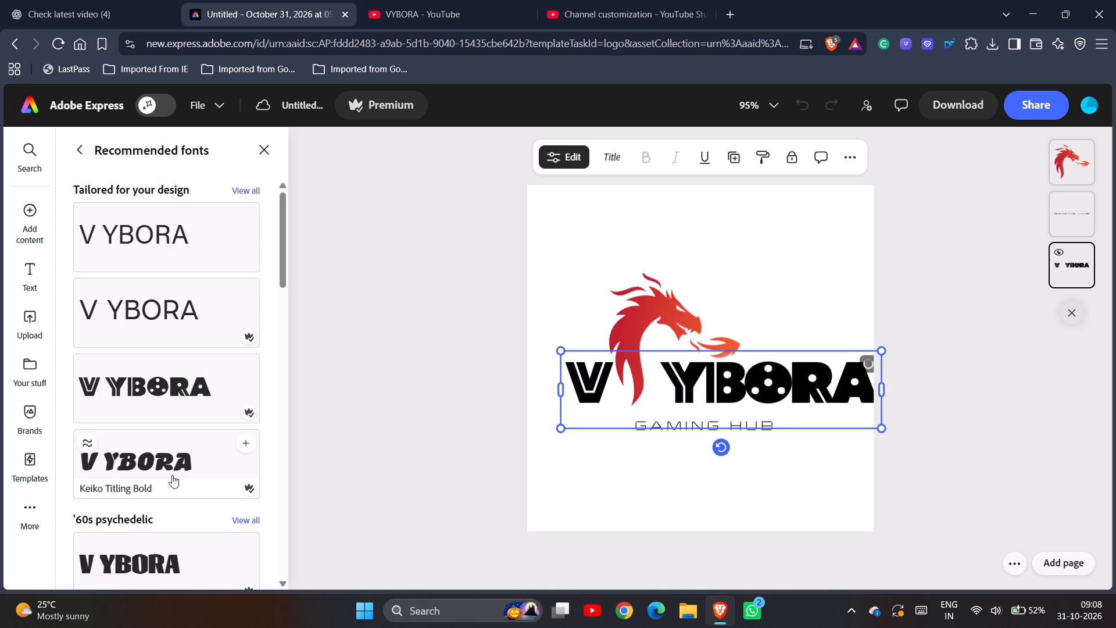
{"action": "scroll", "coordinate": [172, 475], "scroll_direction": "down", "scroll_amount": 6}
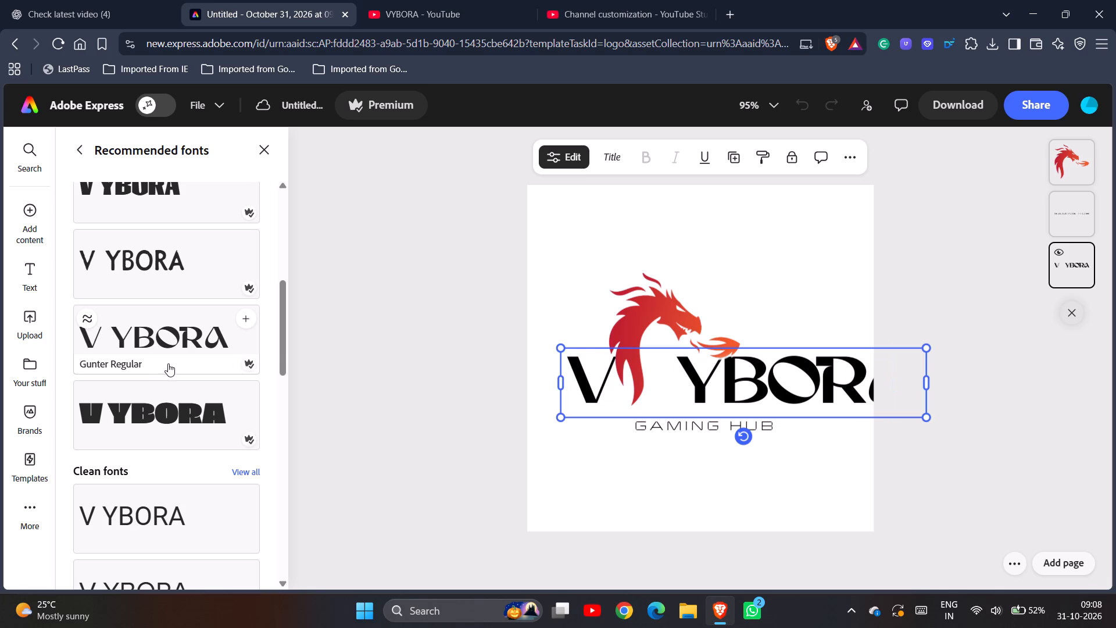
{"action": "scroll", "coordinate": [162, 444], "scroll_direction": "down", "scroll_amount": 3}
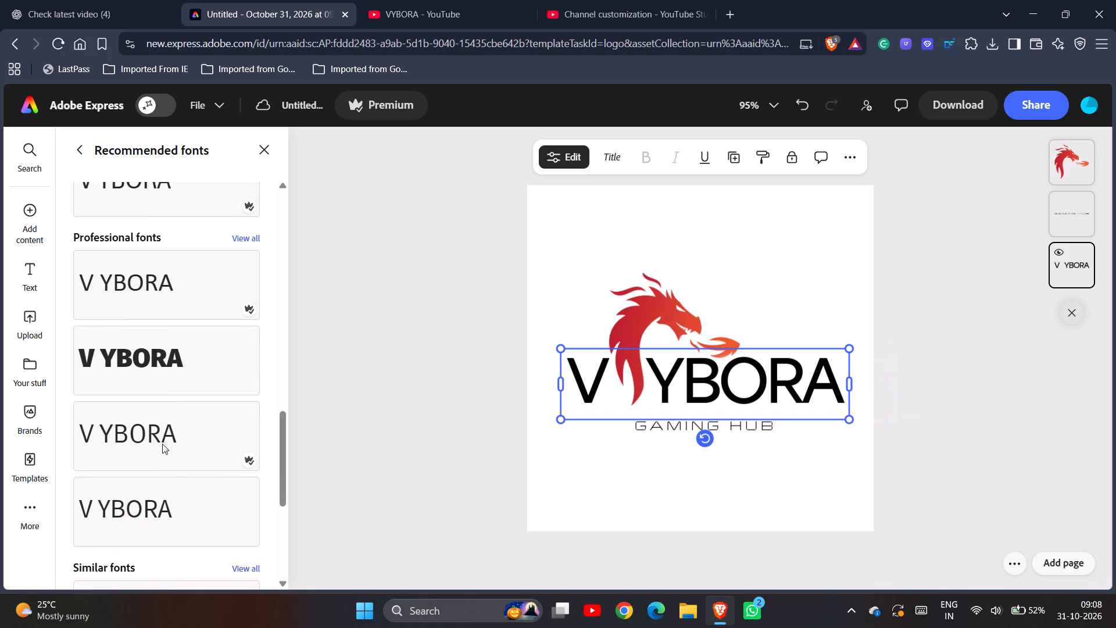
{"action": "scroll", "coordinate": [162, 444], "scroll_direction": "down", "scroll_amount": 5}
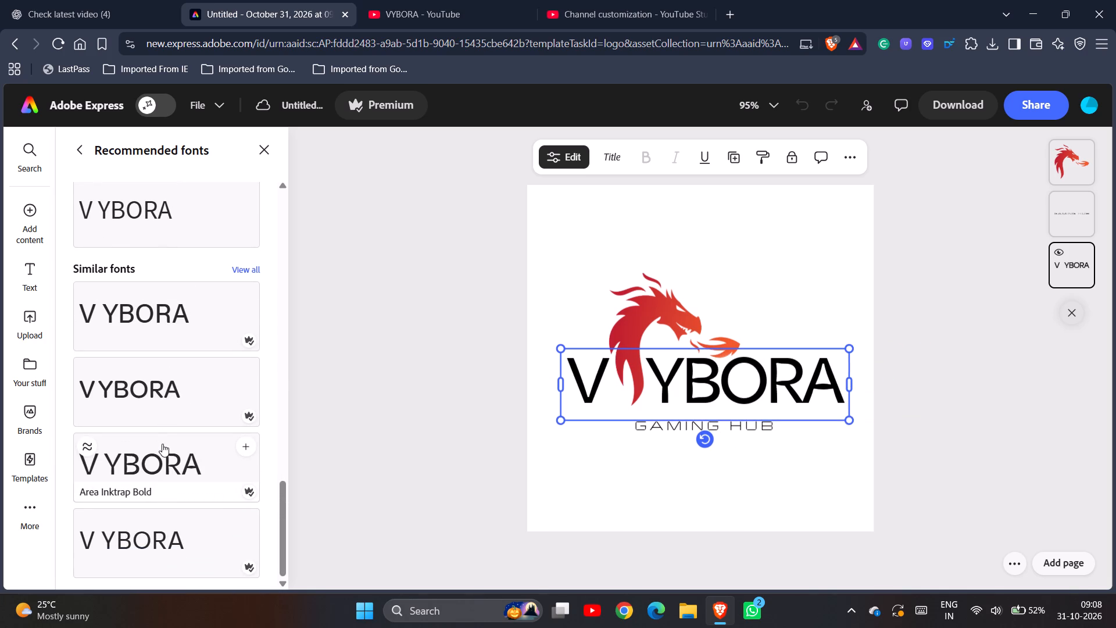
{"action": "scroll", "coordinate": [162, 444], "scroll_direction": "down", "scroll_amount": 3}
{"action": "scroll", "coordinate": [162, 444], "scroll_direction": "up", "scroll_amount": 5}
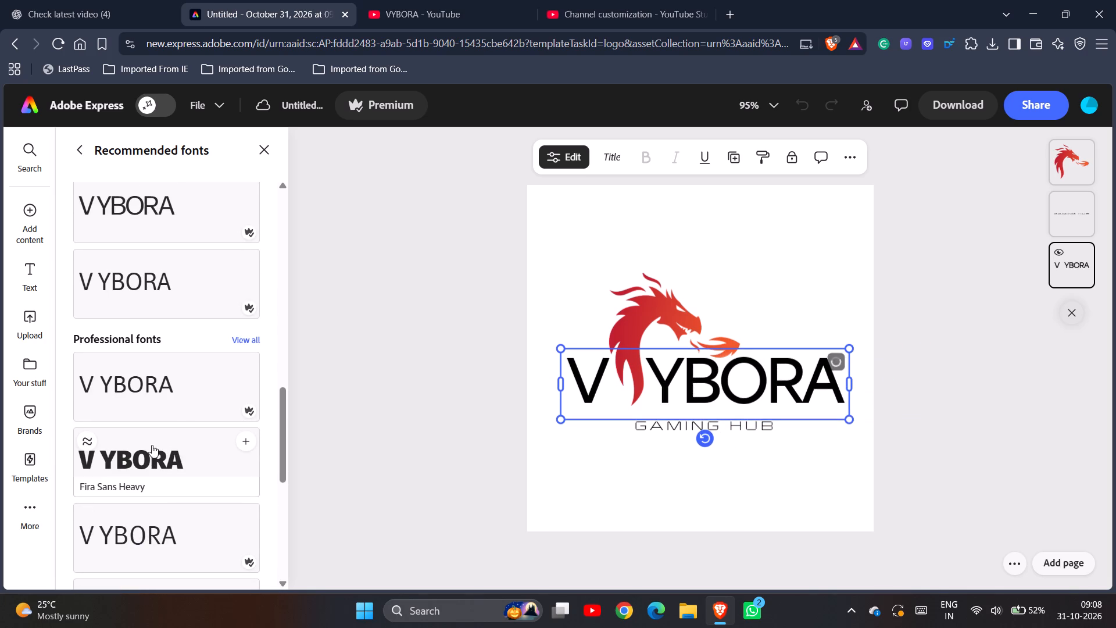
{"action": "left_click", "coordinate": [148, 449]}
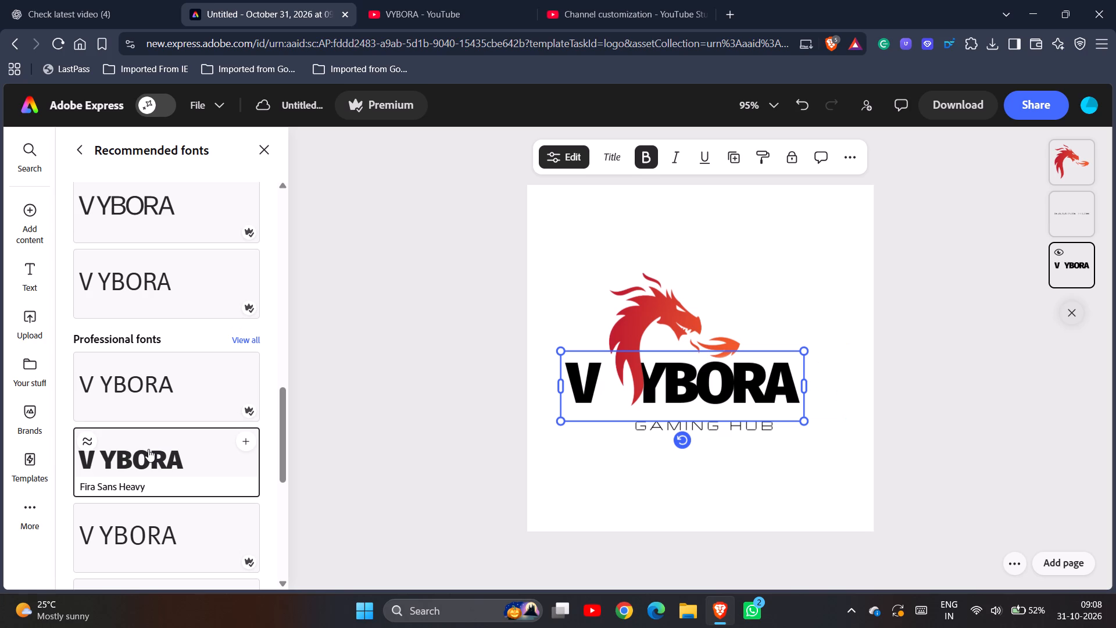
{"action": "left_click", "coordinate": [332, 449]}
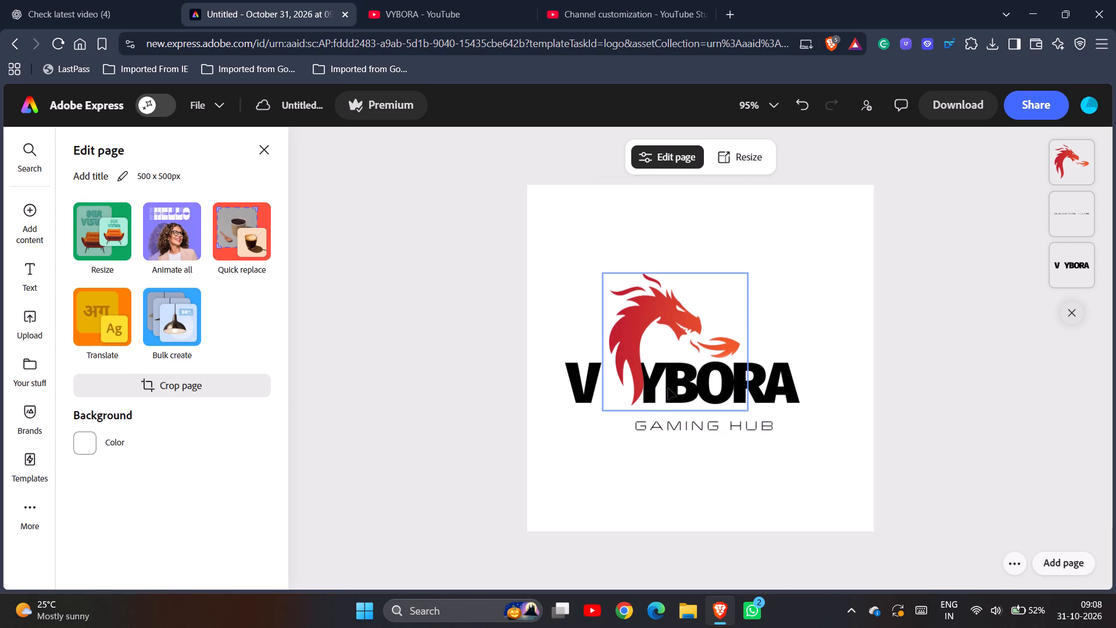
Shift the VYBORA title slightly right so the dragon's neck sits centred in the gap between V and Y.
{"action": "left_click", "coordinate": [671, 387]}
{"action": "left_click", "coordinate": [581, 391]}
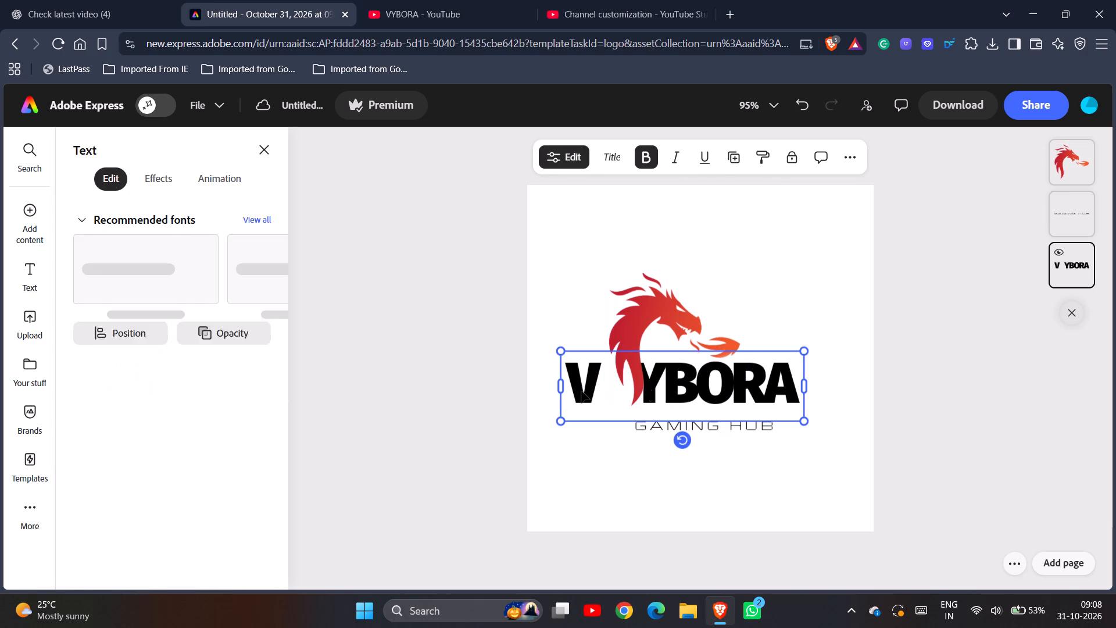
{"action": "left_click", "coordinate": [726, 382]}
{"action": "left_click", "coordinate": [763, 386]}
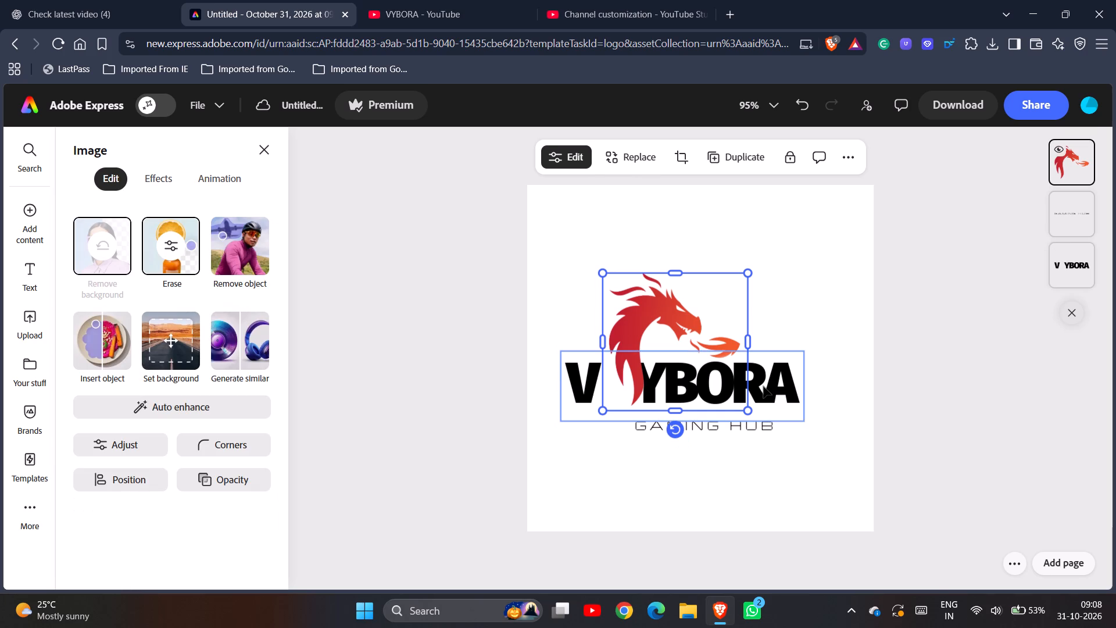
{"action": "left_click_drag", "start_coordinate": [763, 386], "coordinate": [777, 386]}
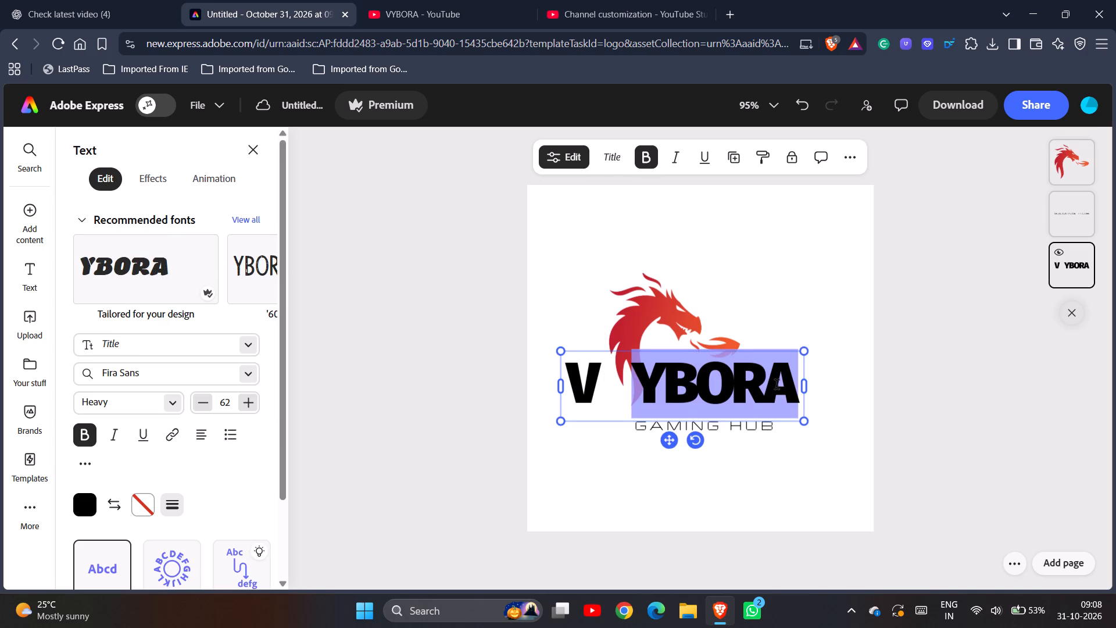
{"action": "left_click_drag", "start_coordinate": [670, 440], "coordinate": [674, 440]}
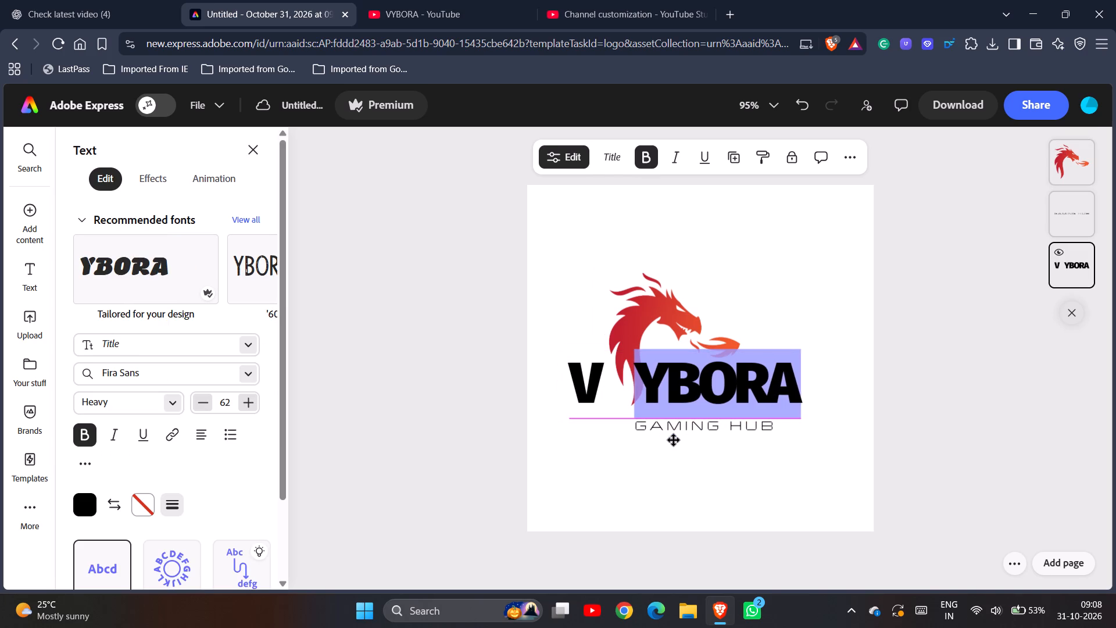
{"action": "left_click_drag", "start_coordinate": [674, 440], "coordinate": [682, 440]}
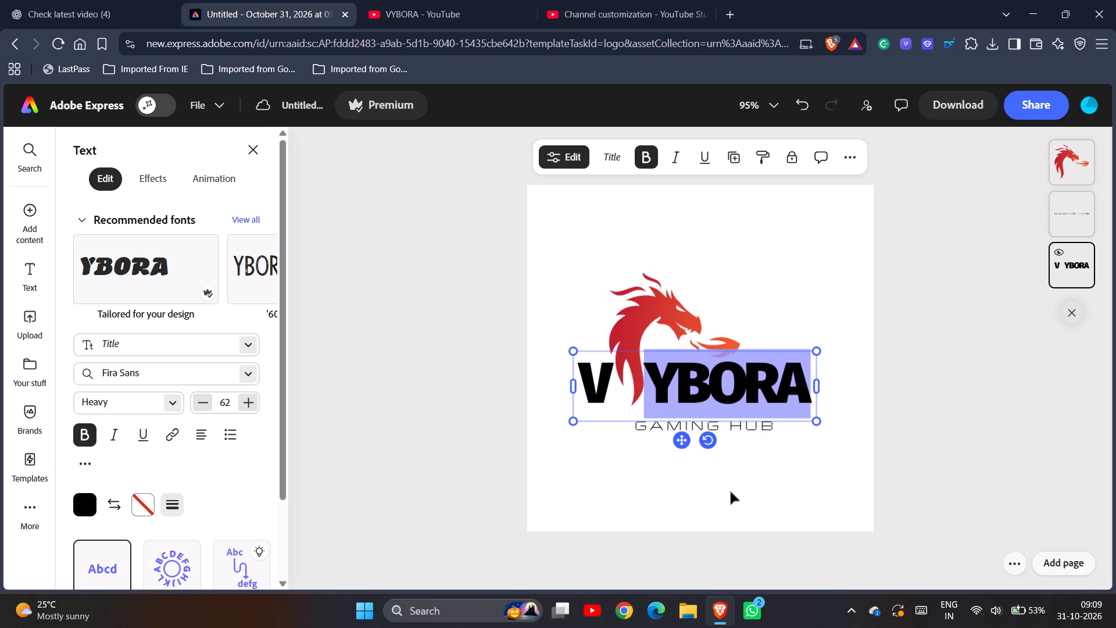
{"action": "left_click", "coordinate": [731, 492]}
{"action": "left_click", "coordinate": [731, 492]}
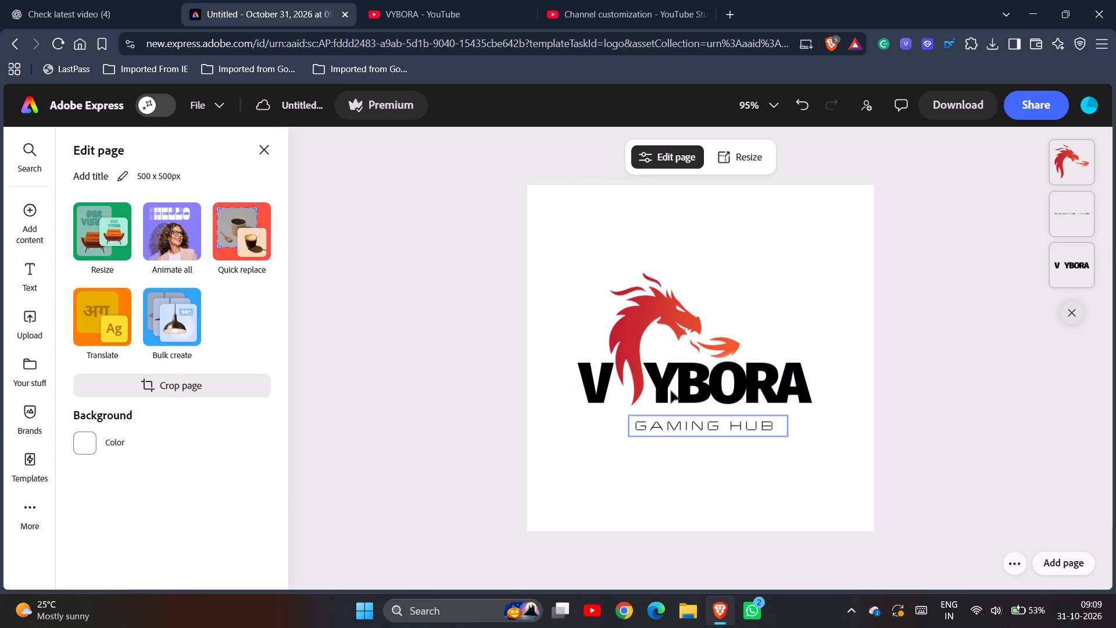
Recolour the VYBORA title text with the dark teal-blue default swatch.
{"action": "left_click", "coordinate": [671, 387]}
{"action": "left_click", "coordinate": [774, 397]}
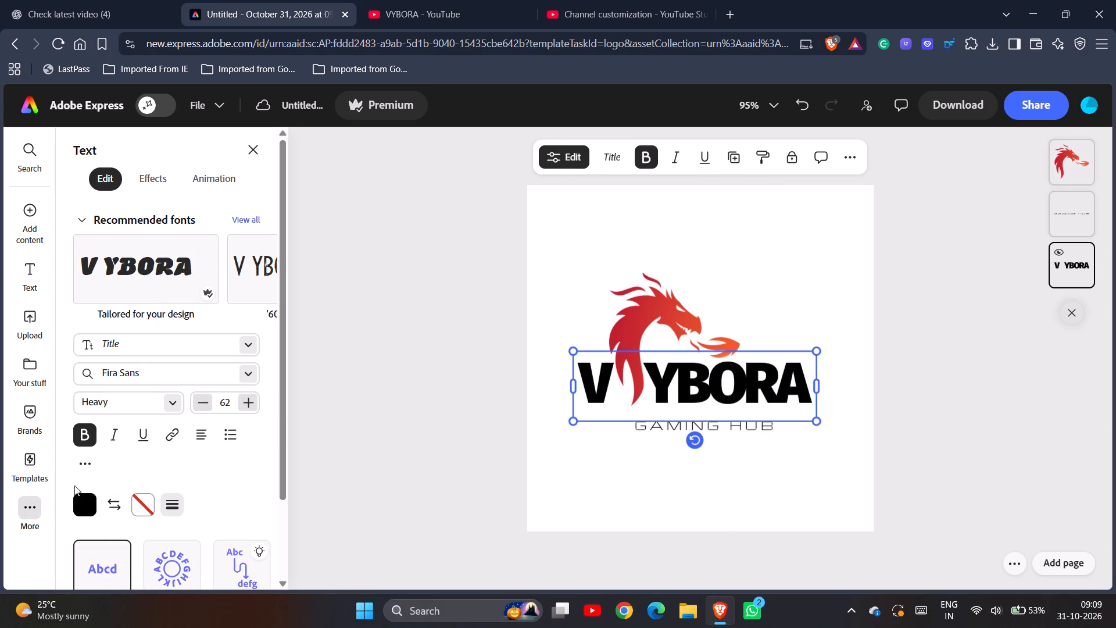
{"action": "left_click", "coordinate": [80, 500]}
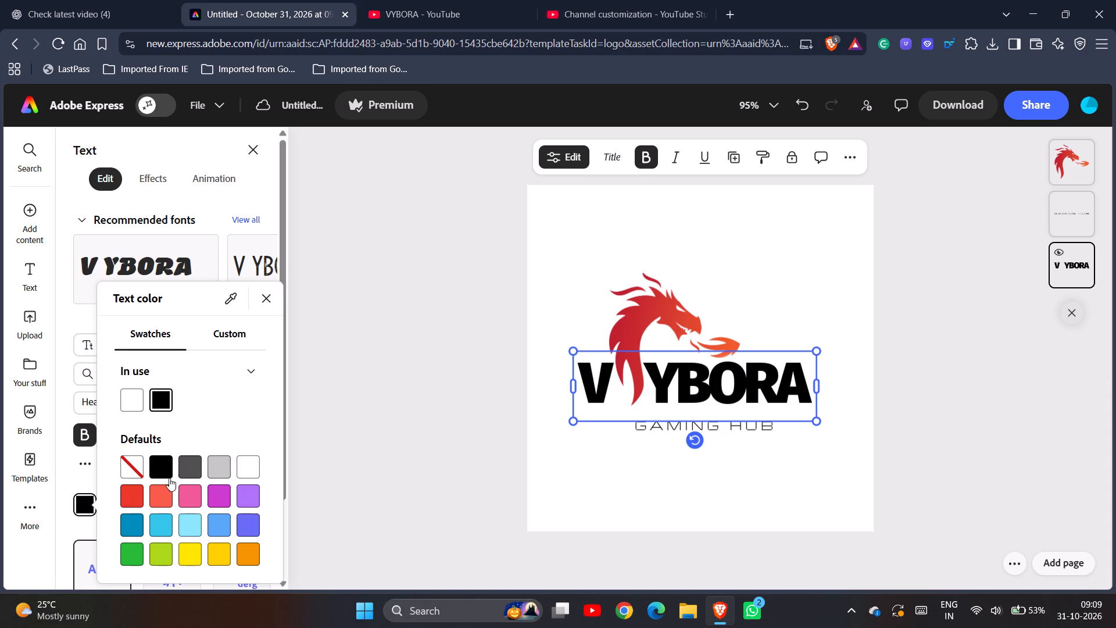
{"action": "left_click", "coordinate": [137, 522]}
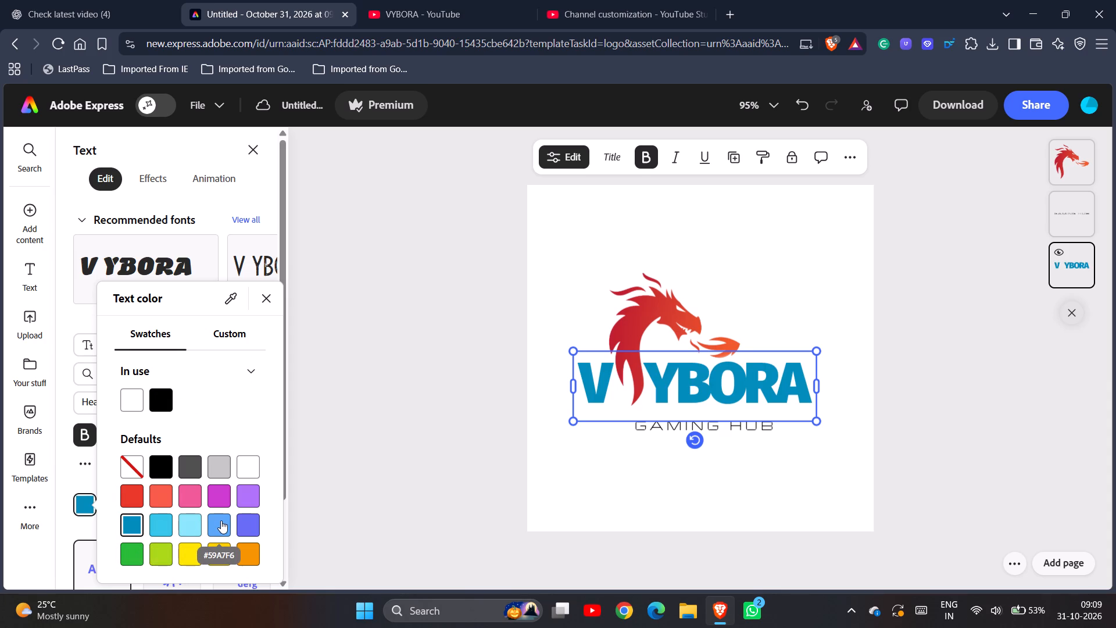
{"action": "left_click", "coordinate": [345, 438]}
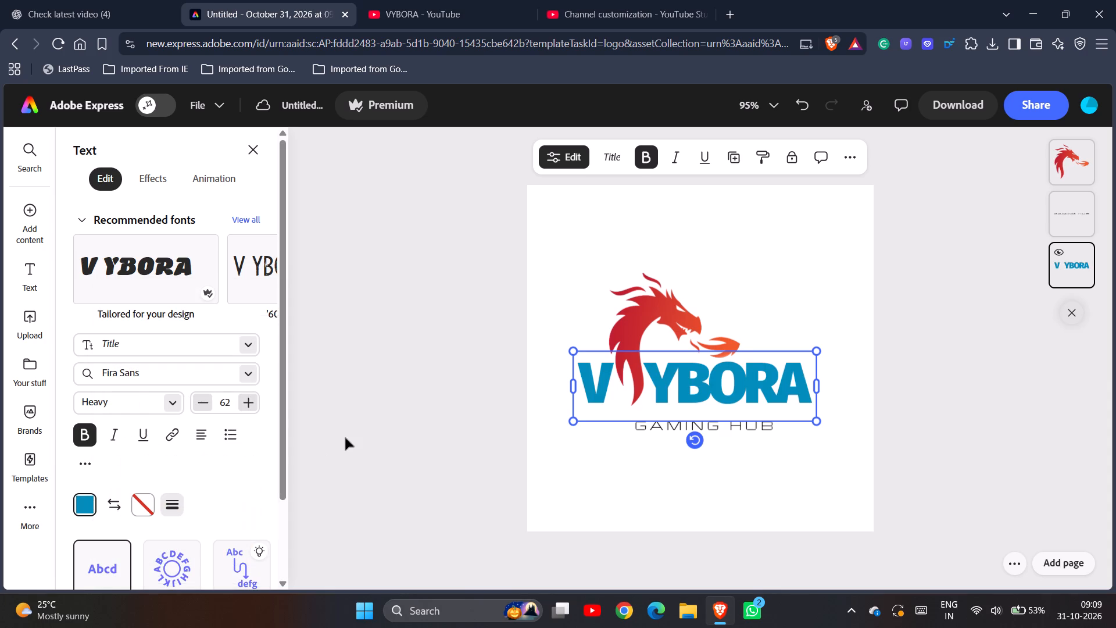
{"action": "left_click", "coordinate": [374, 387]}
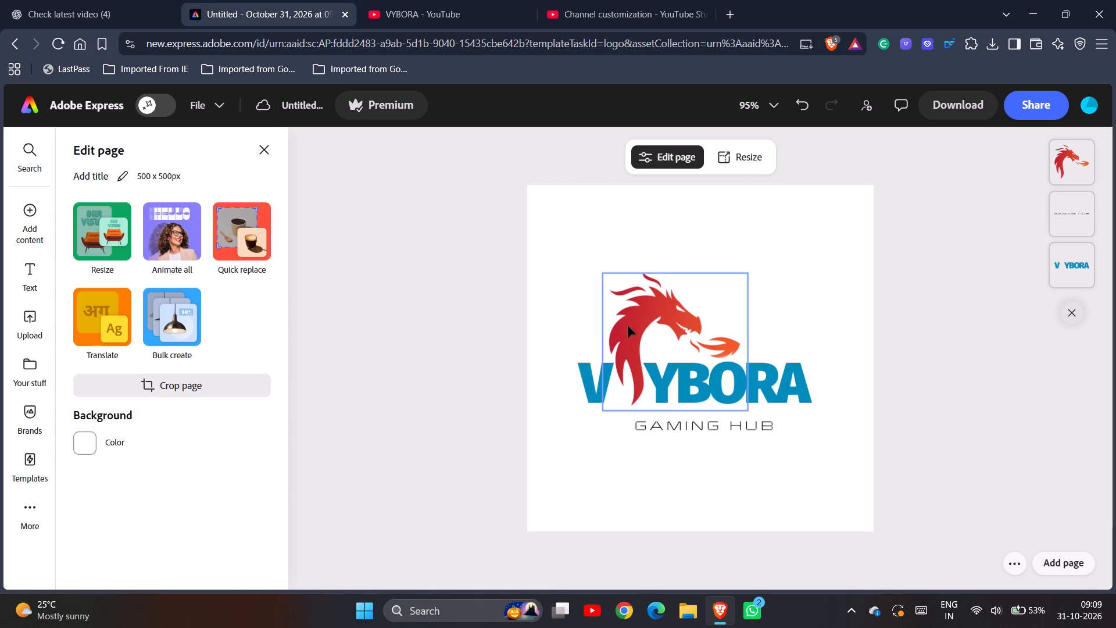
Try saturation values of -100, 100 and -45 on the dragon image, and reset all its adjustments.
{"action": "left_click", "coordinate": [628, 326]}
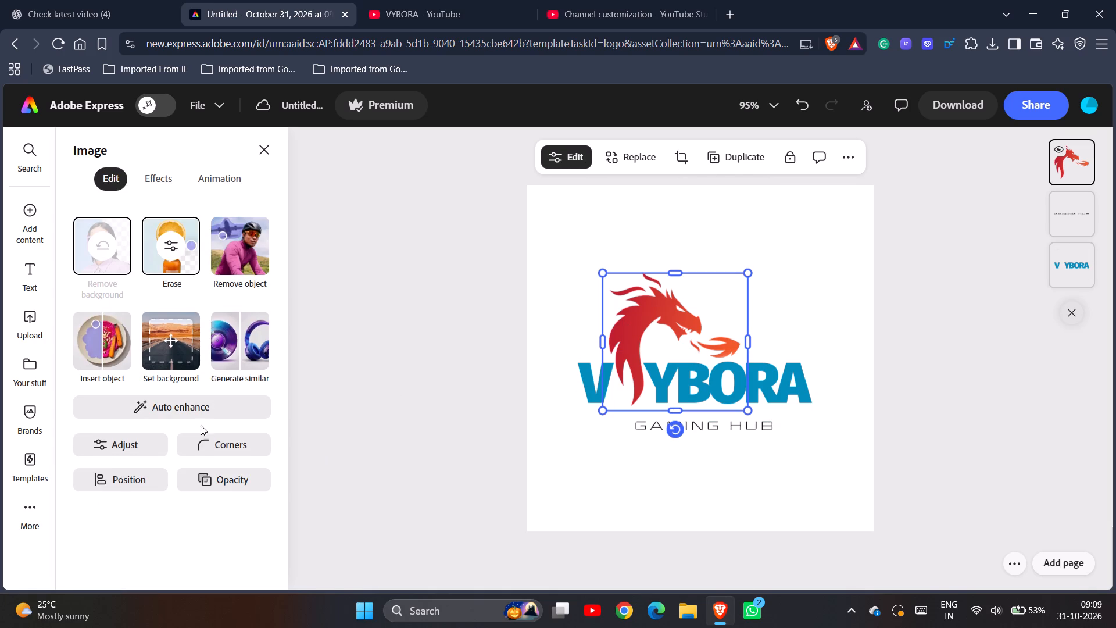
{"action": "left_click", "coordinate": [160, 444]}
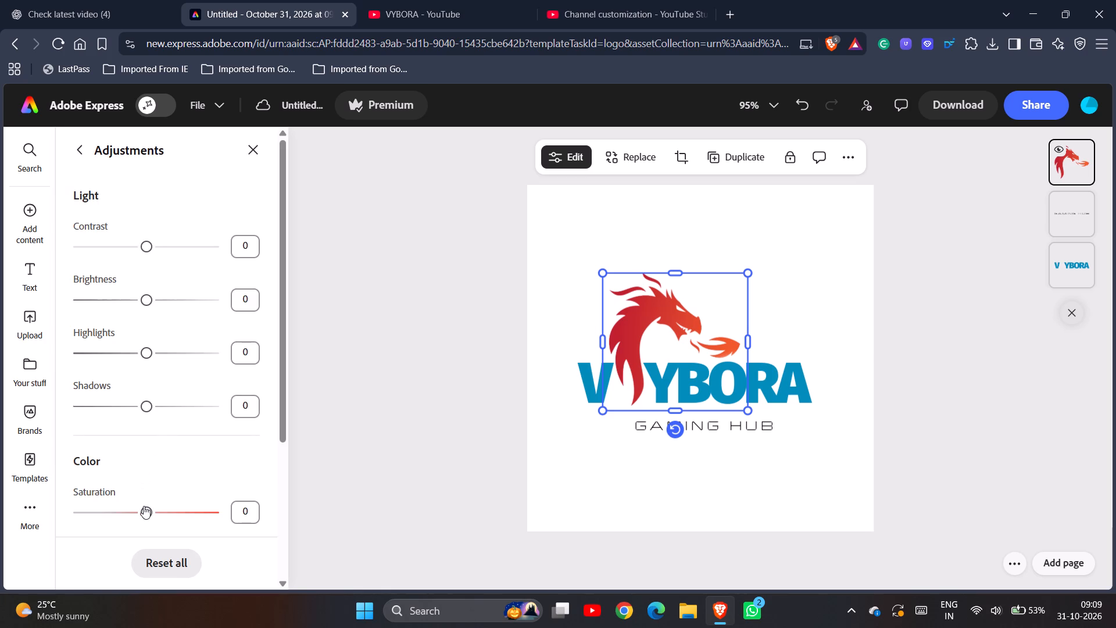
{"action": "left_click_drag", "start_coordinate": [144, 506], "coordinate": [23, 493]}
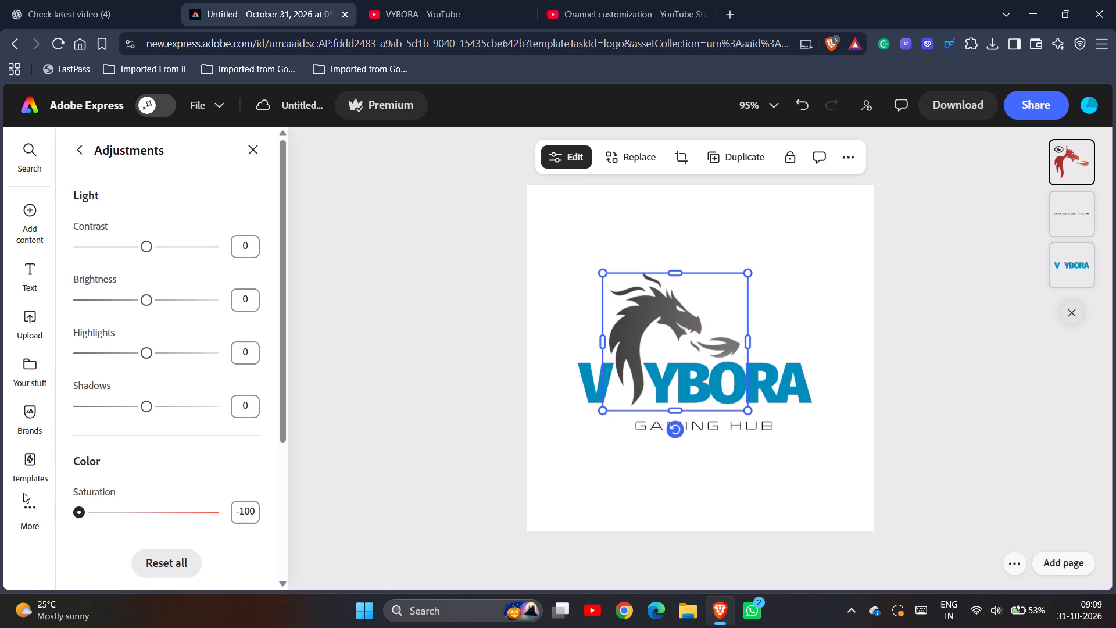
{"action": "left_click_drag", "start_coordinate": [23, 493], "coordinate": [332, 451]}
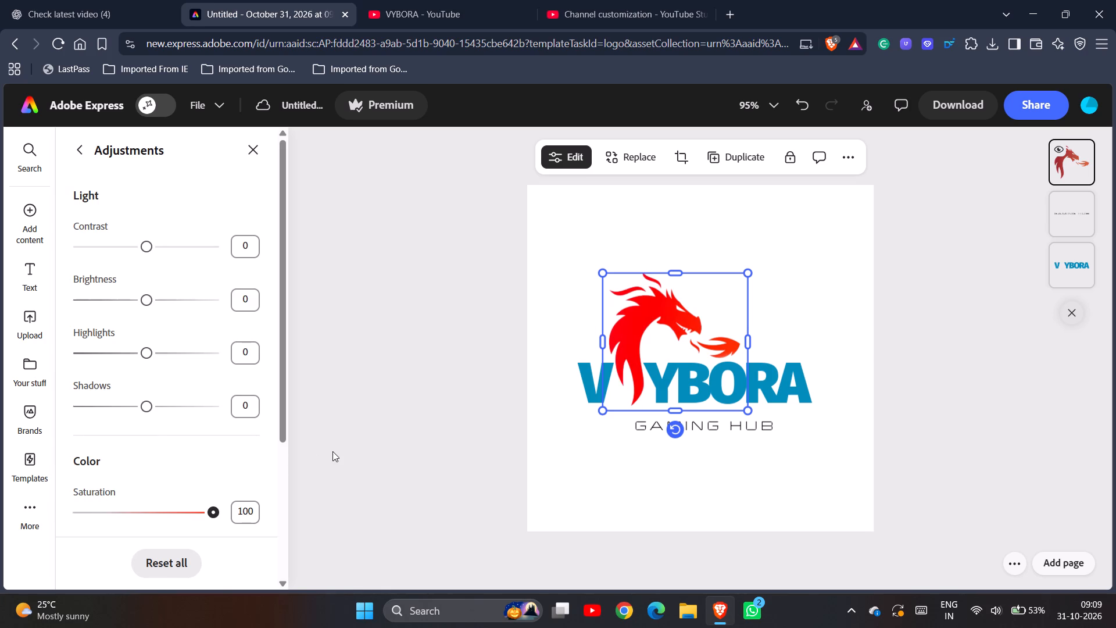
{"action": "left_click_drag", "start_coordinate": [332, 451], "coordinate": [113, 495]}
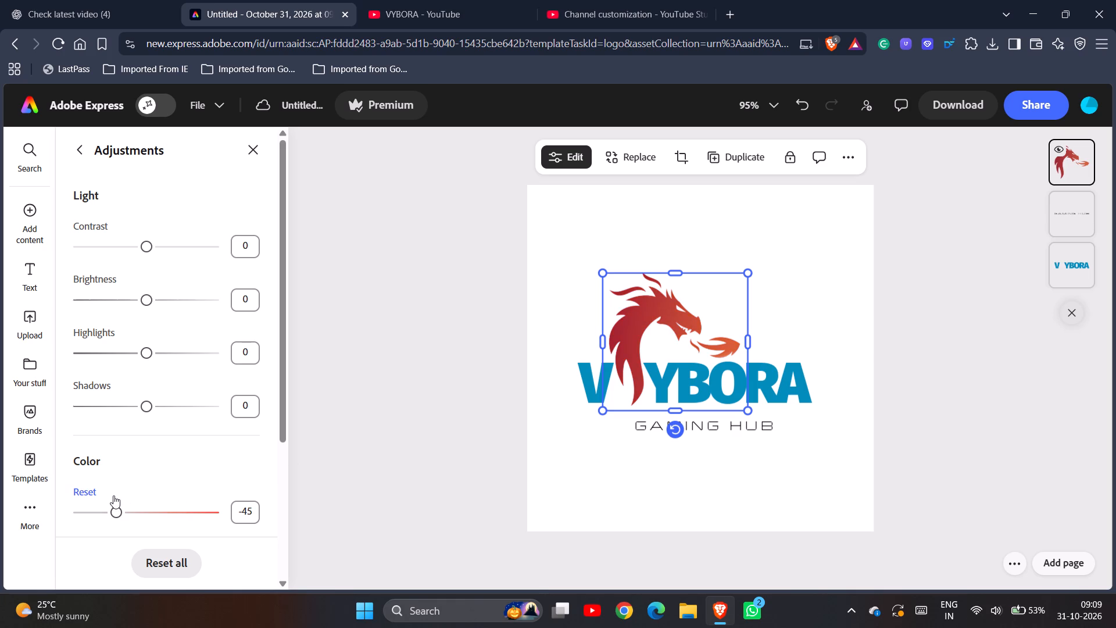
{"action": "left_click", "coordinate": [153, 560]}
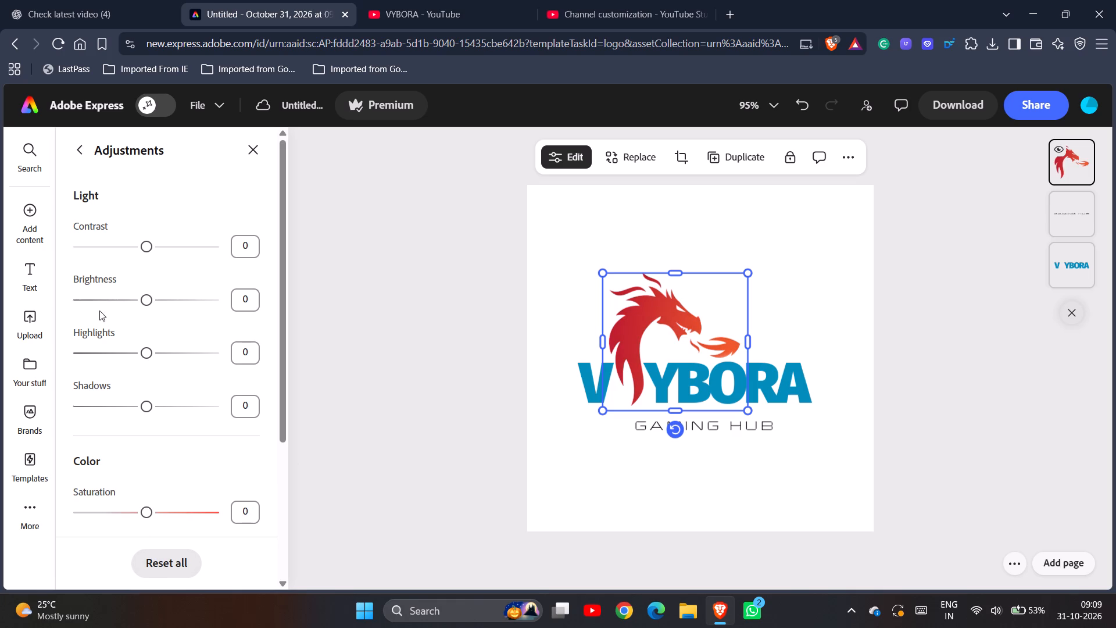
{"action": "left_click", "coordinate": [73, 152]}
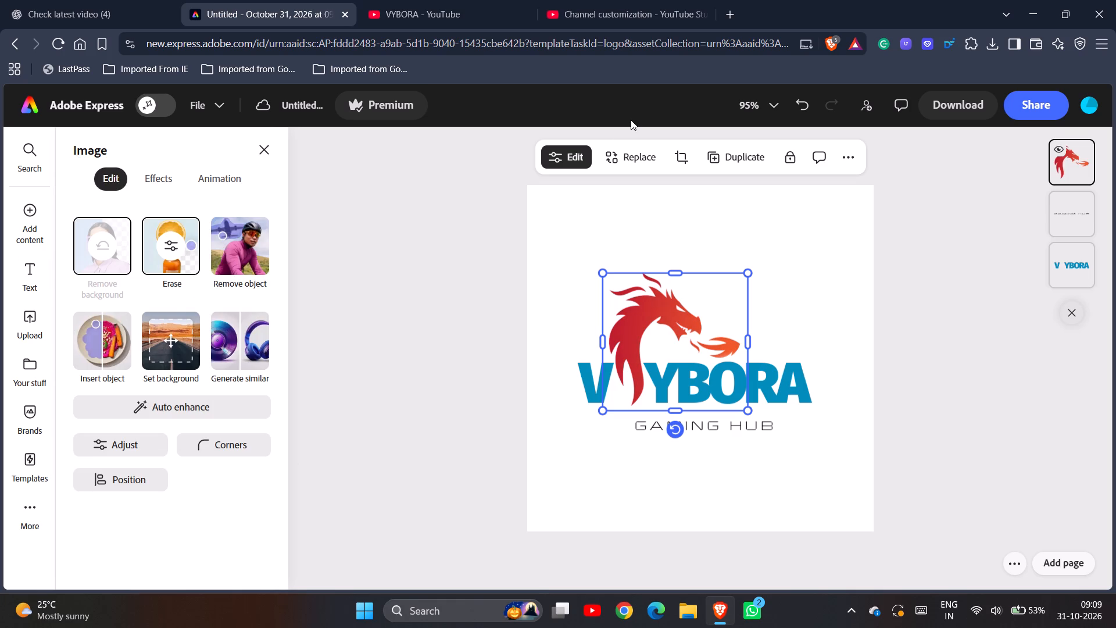
Apply the blue Duotone tone effect to the dragon image.
{"action": "left_click", "coordinate": [667, 306]}
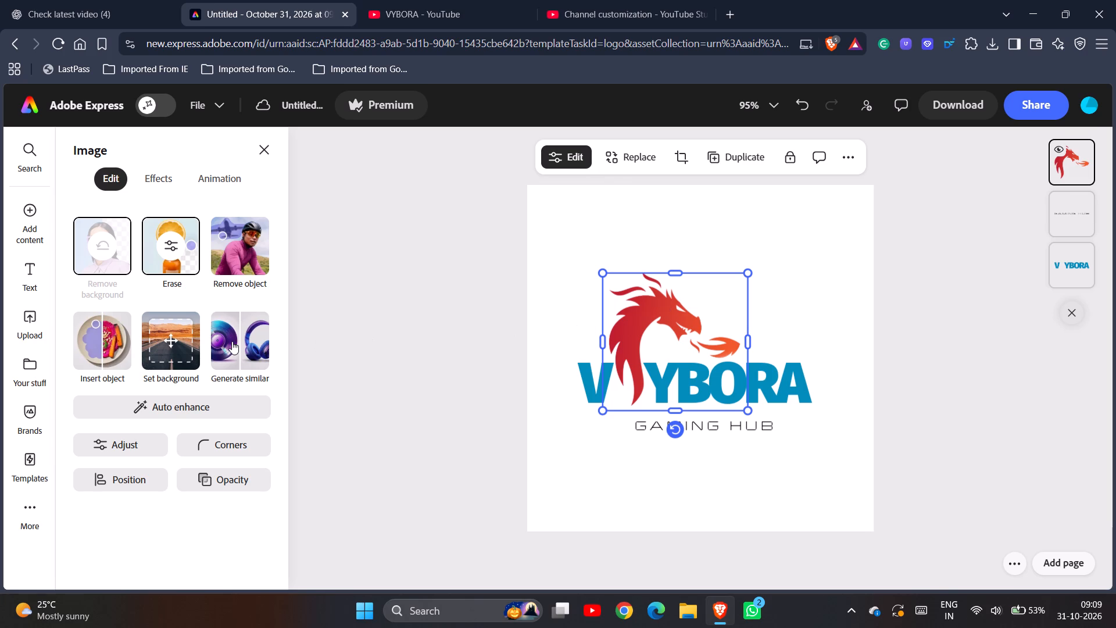
{"action": "scroll", "coordinate": [232, 341], "scroll_direction": "left", "scroll_amount": 1}
{"action": "scroll", "coordinate": [232, 341], "scroll_direction": "down", "scroll_amount": 1}
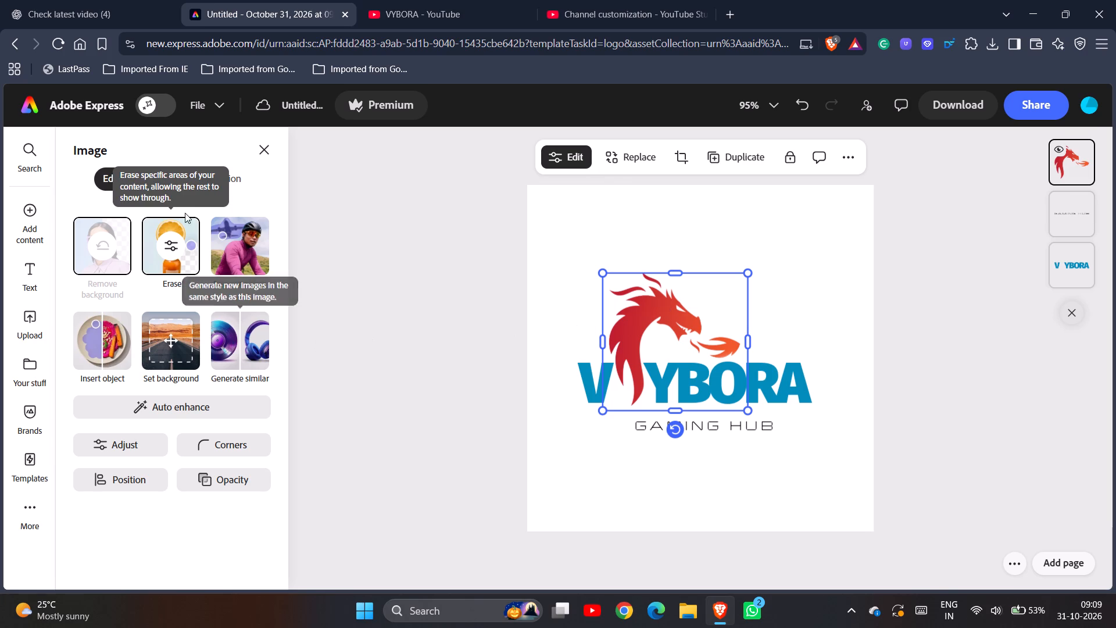
{"action": "left_click", "coordinate": [161, 174]}
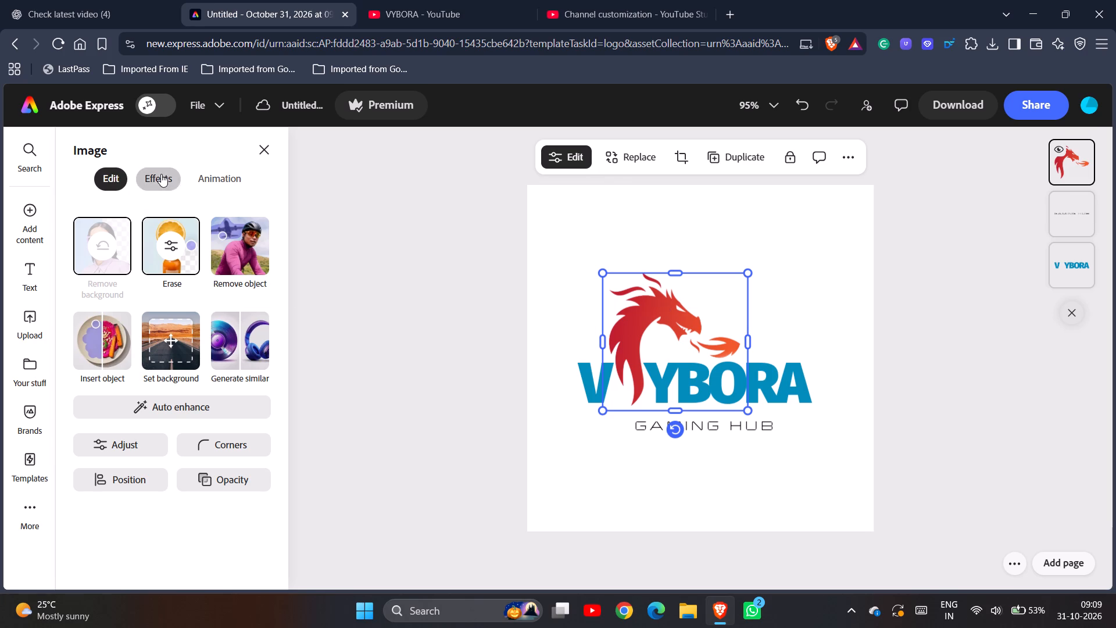
{"action": "scroll", "coordinate": [180, 340], "scroll_direction": "down", "scroll_amount": 2}
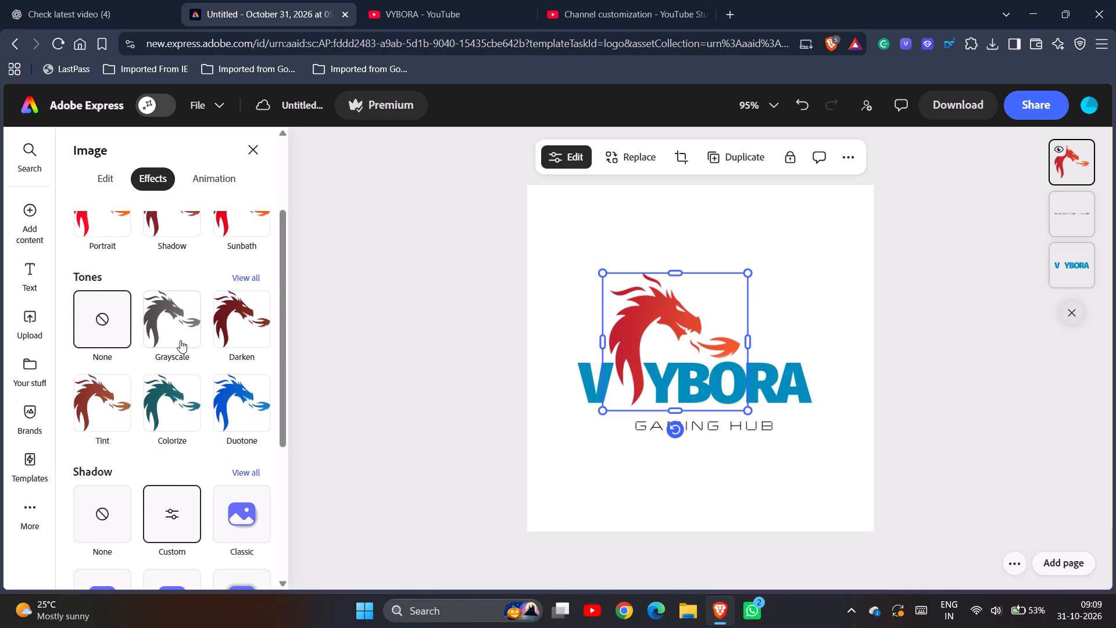
{"action": "scroll", "coordinate": [180, 340], "scroll_direction": "down", "scroll_amount": 2}
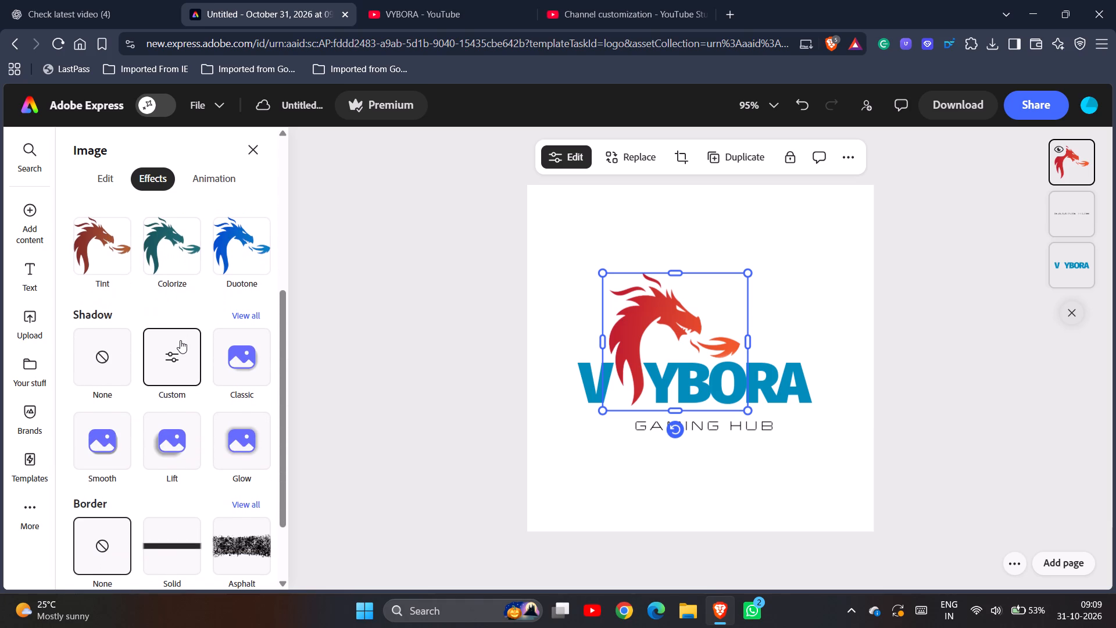
{"action": "scroll", "coordinate": [180, 340], "scroll_direction": "up", "scroll_amount": 2}
{"action": "left_click", "coordinate": [231, 331]}
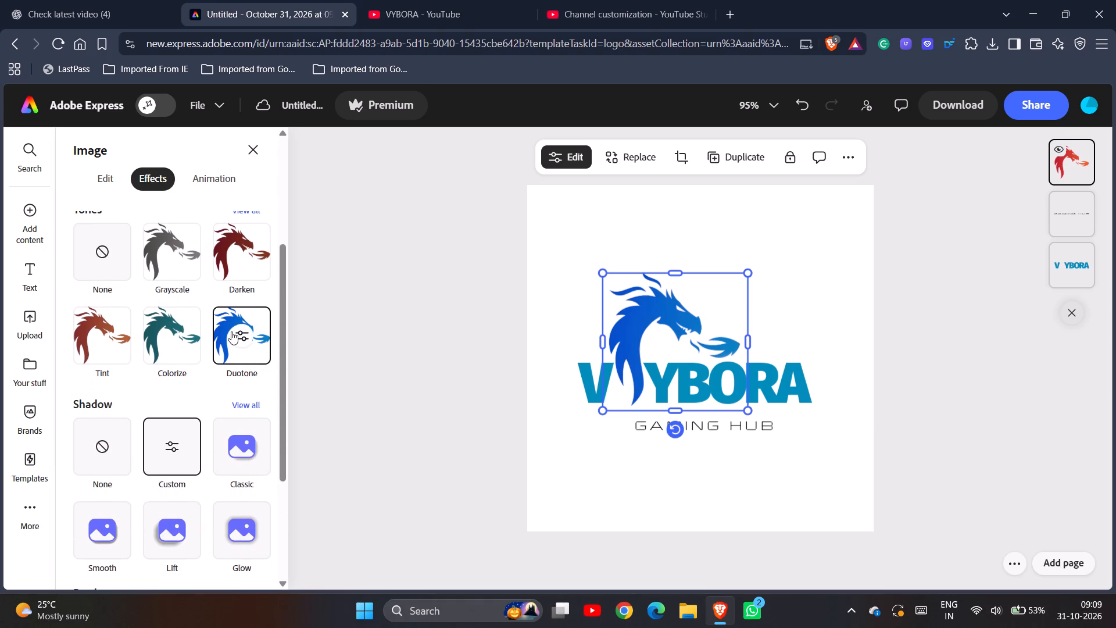
Recolour the VYBORA title text with the green default swatch #27BB36, trying the lime swatch along the way.
{"action": "left_click", "coordinate": [772, 382]}
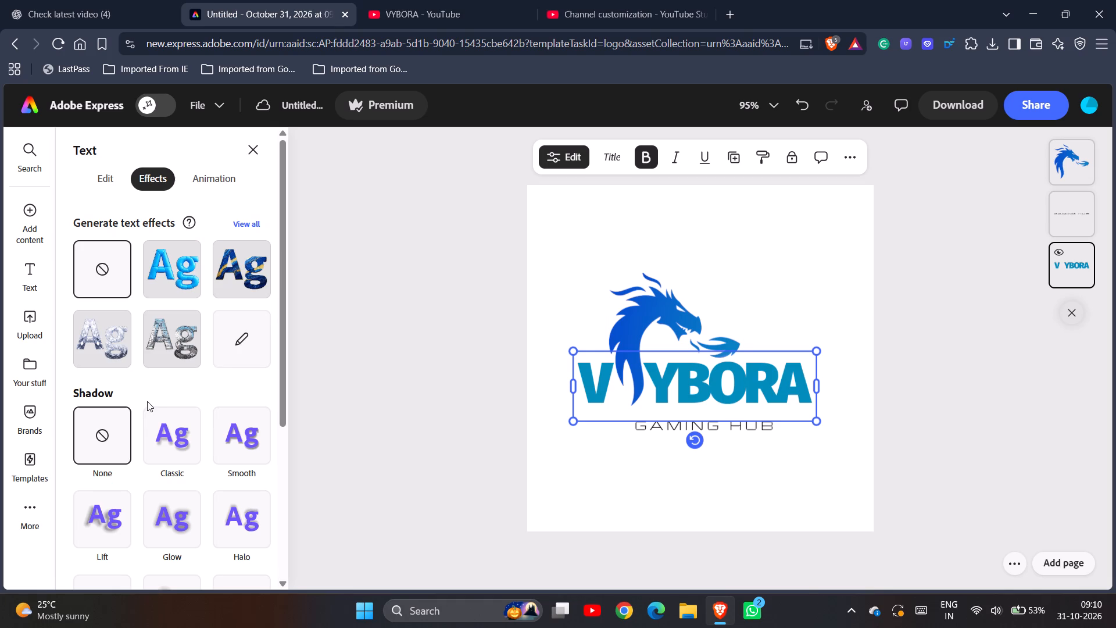
{"action": "left_click", "coordinate": [101, 171]}
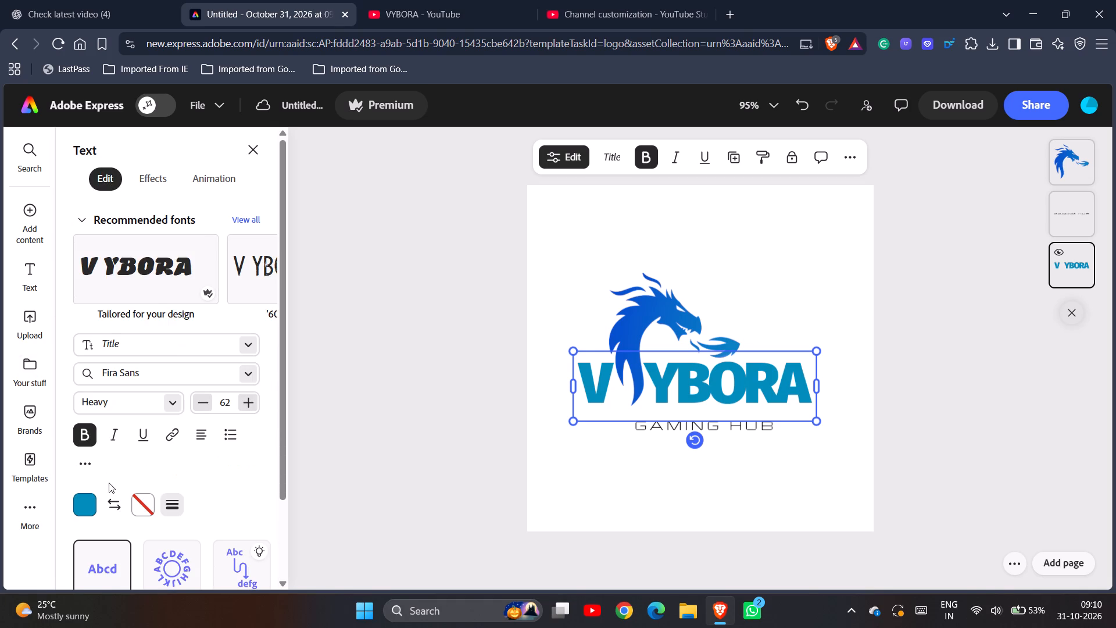
{"action": "left_click", "coordinate": [84, 504]}
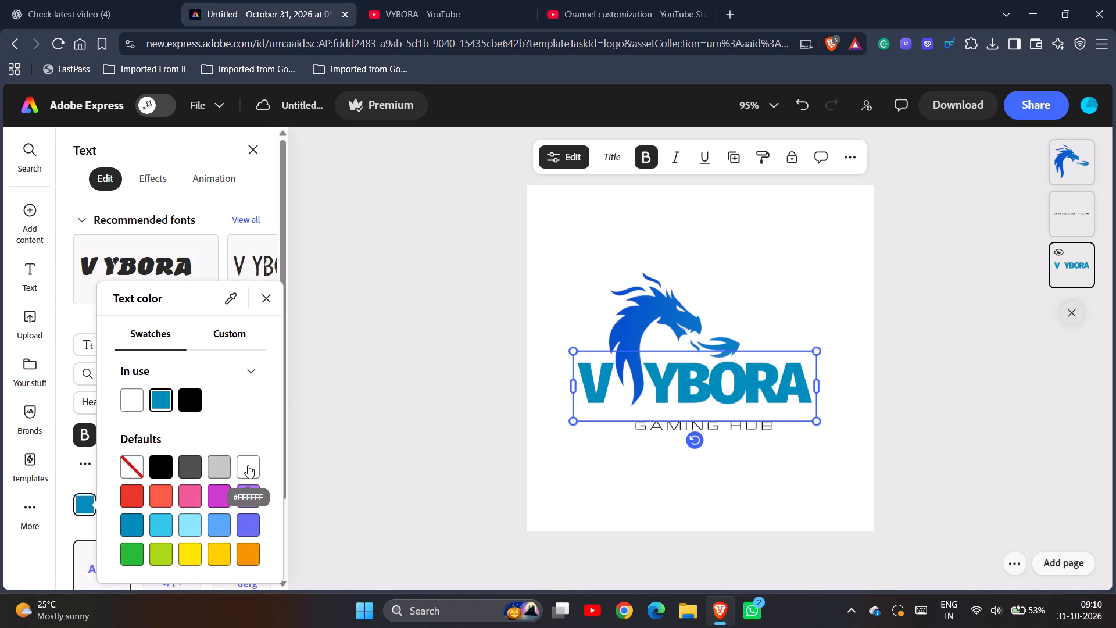
{"action": "left_click", "coordinate": [138, 544]}
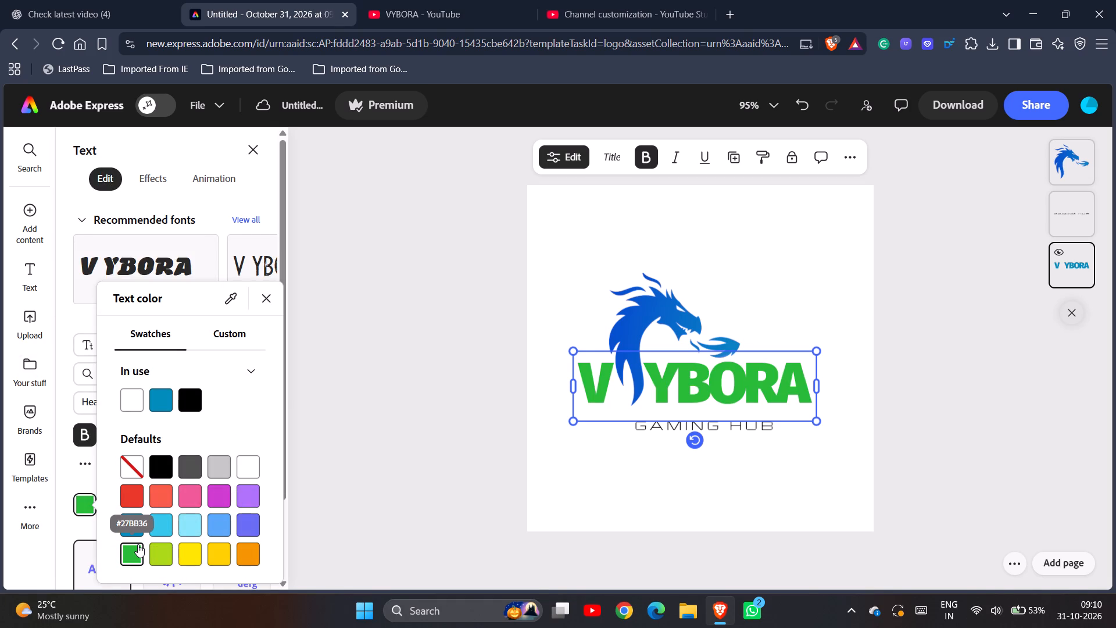
{"action": "left_click", "coordinate": [167, 548]}
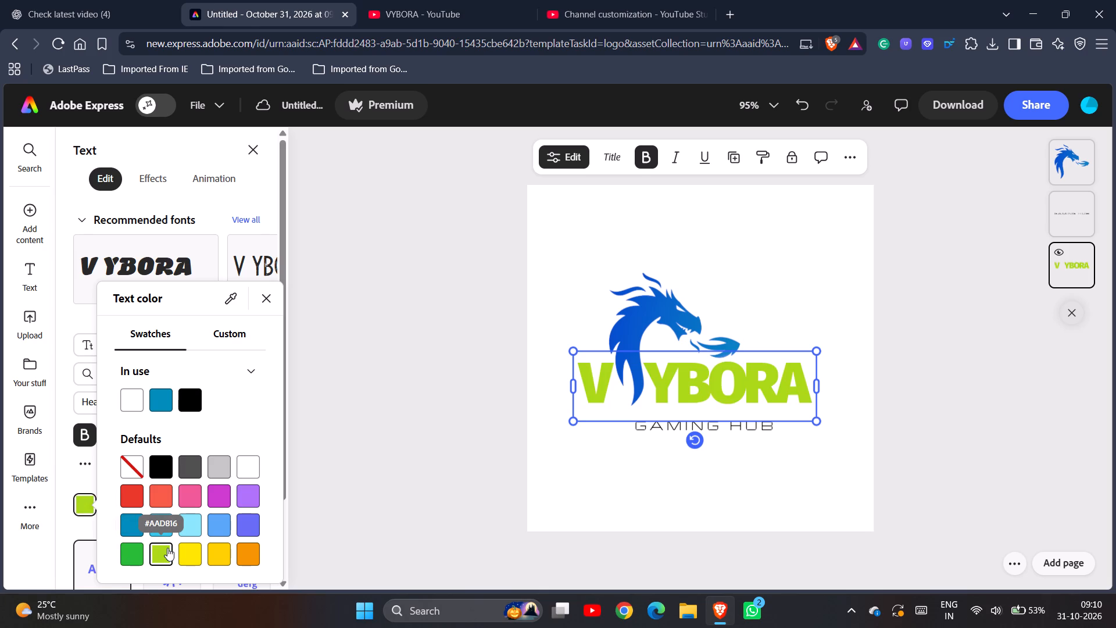
{"action": "left_click", "coordinate": [134, 548]}
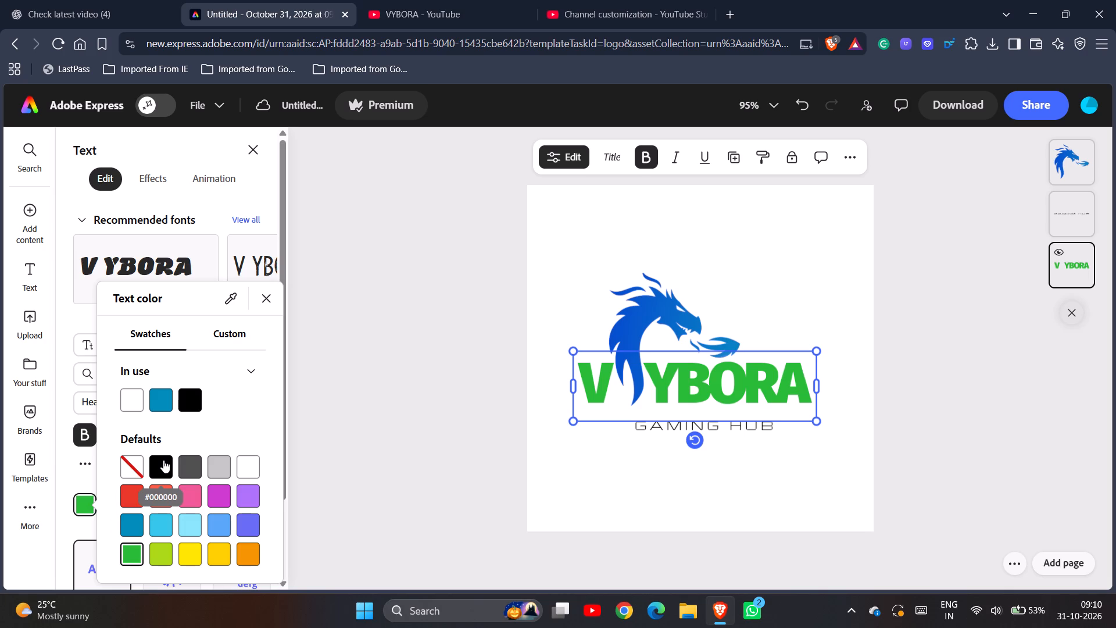
{"action": "left_click", "coordinate": [413, 404]}
{"action": "left_click", "coordinate": [480, 424]}
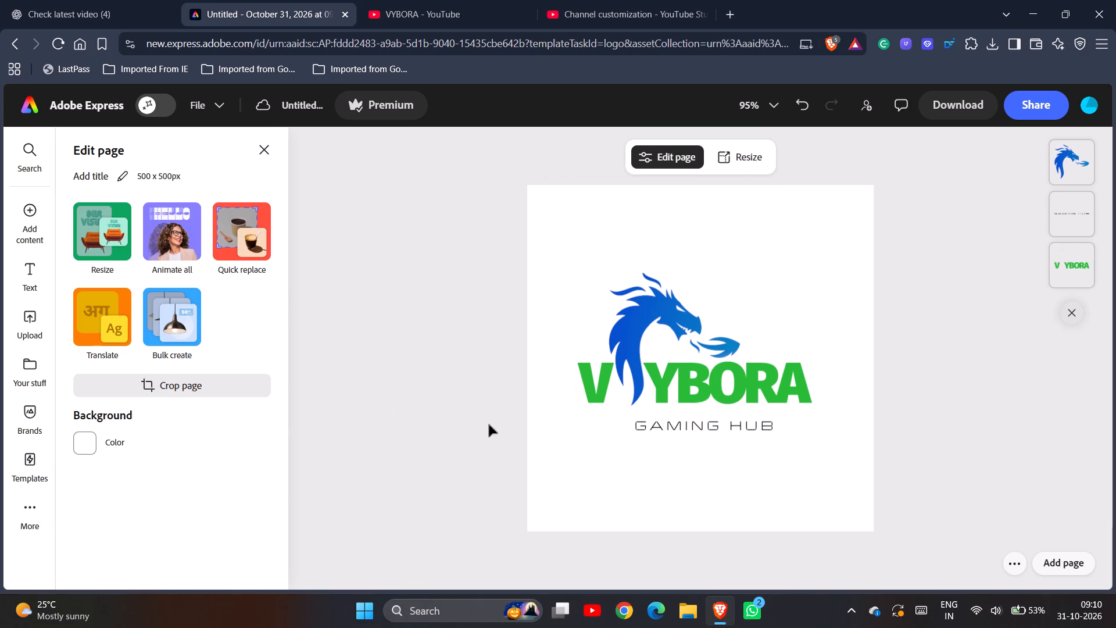
Delete the GAMING HUB tagline beneath the VYBORA title.
{"action": "left_click", "coordinate": [660, 427]}
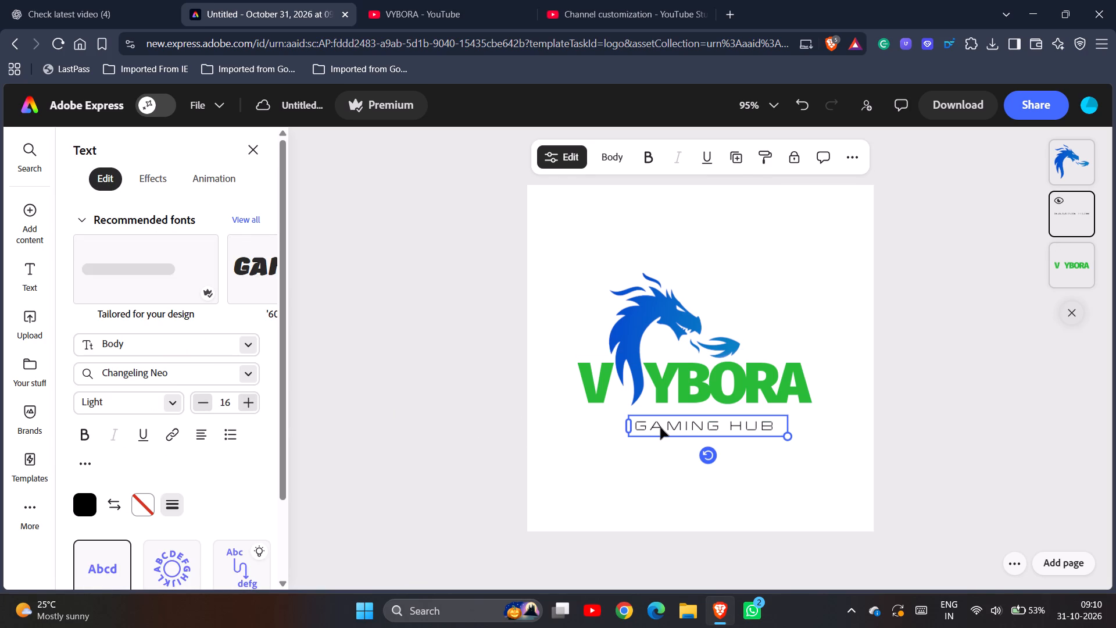
{"action": "key", "text": "BackSpace"}
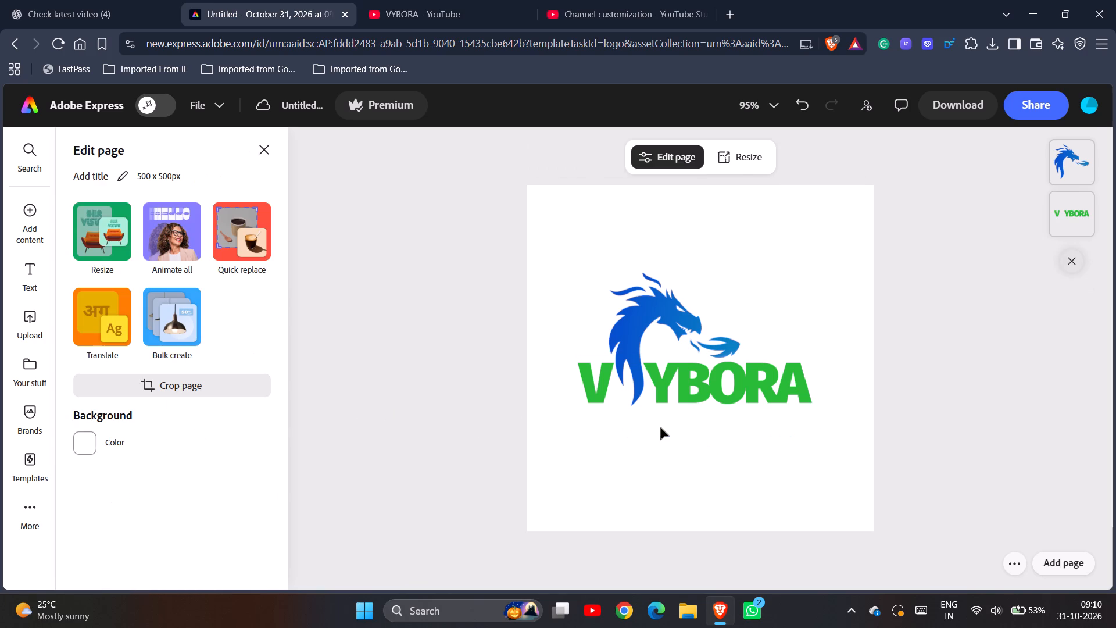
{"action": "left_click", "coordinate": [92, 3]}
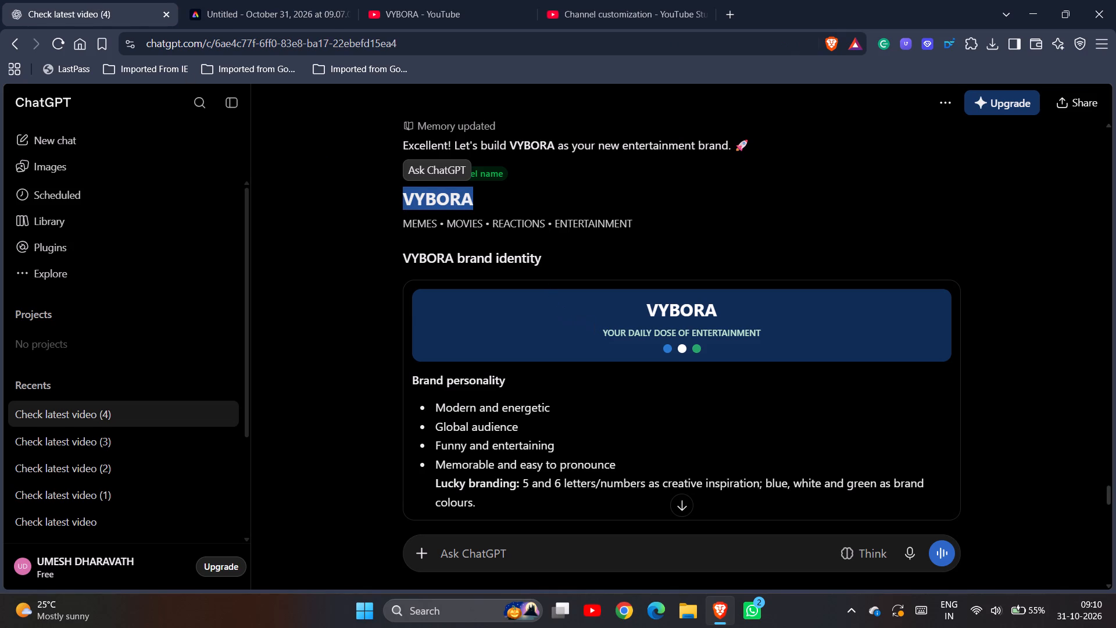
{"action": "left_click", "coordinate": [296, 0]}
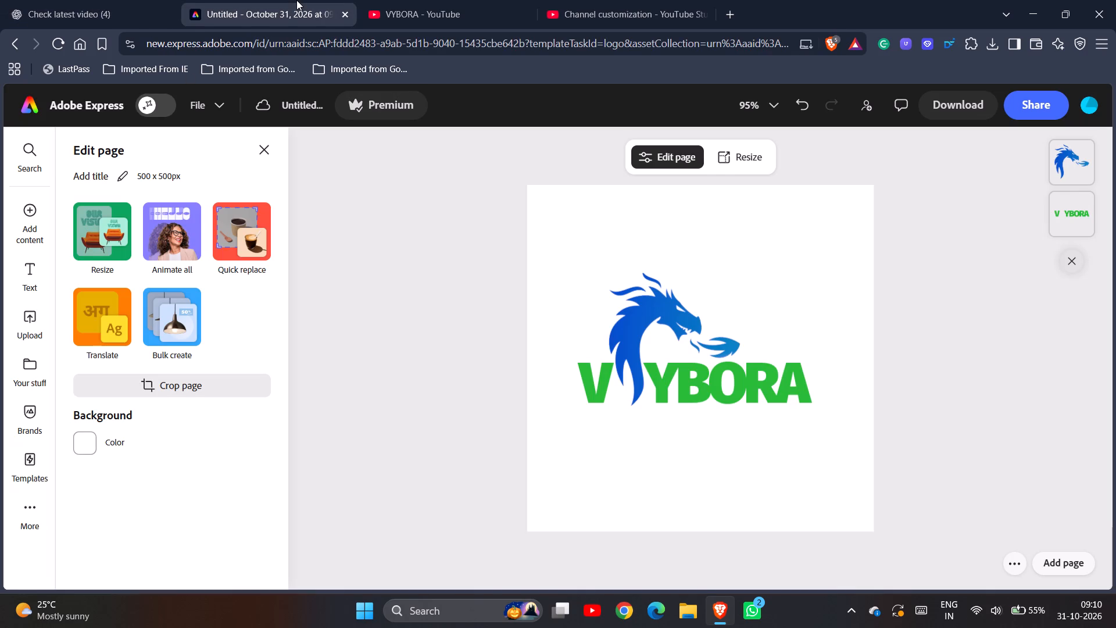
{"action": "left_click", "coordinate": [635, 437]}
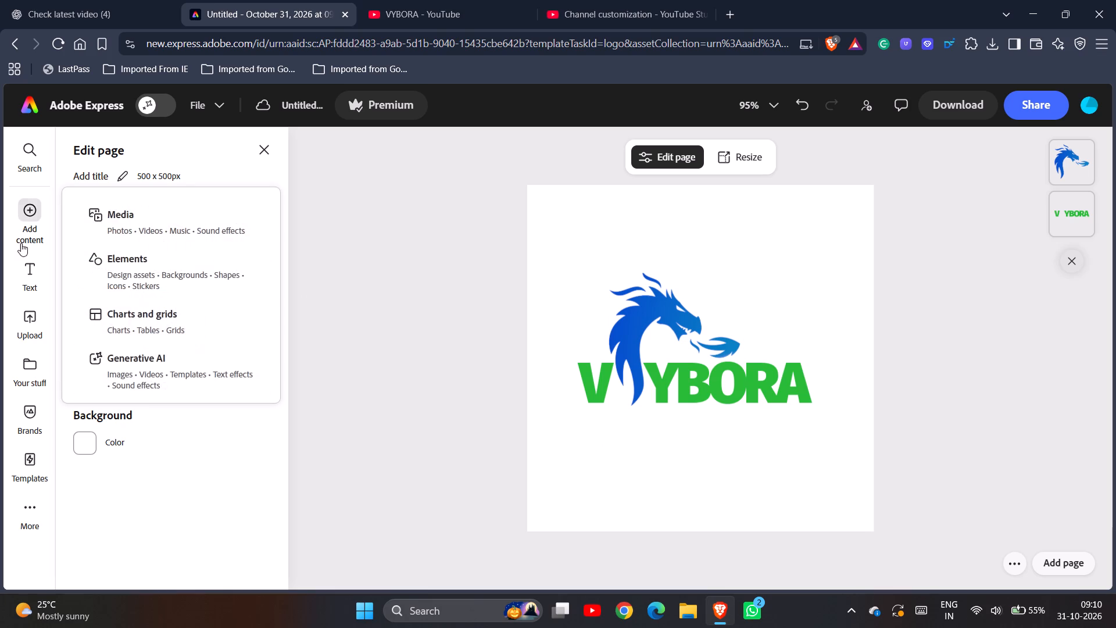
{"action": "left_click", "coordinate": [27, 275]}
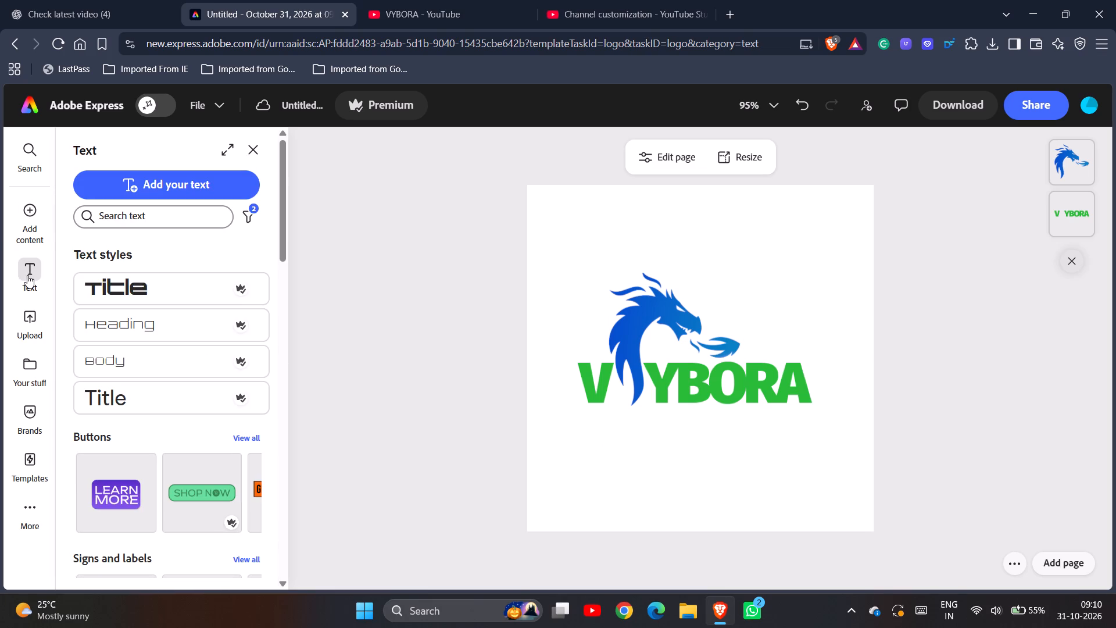
Download the dragon logo as a PNG at size 4 (2,000 x 2,000 px).
{"action": "left_click", "coordinate": [941, 105]}
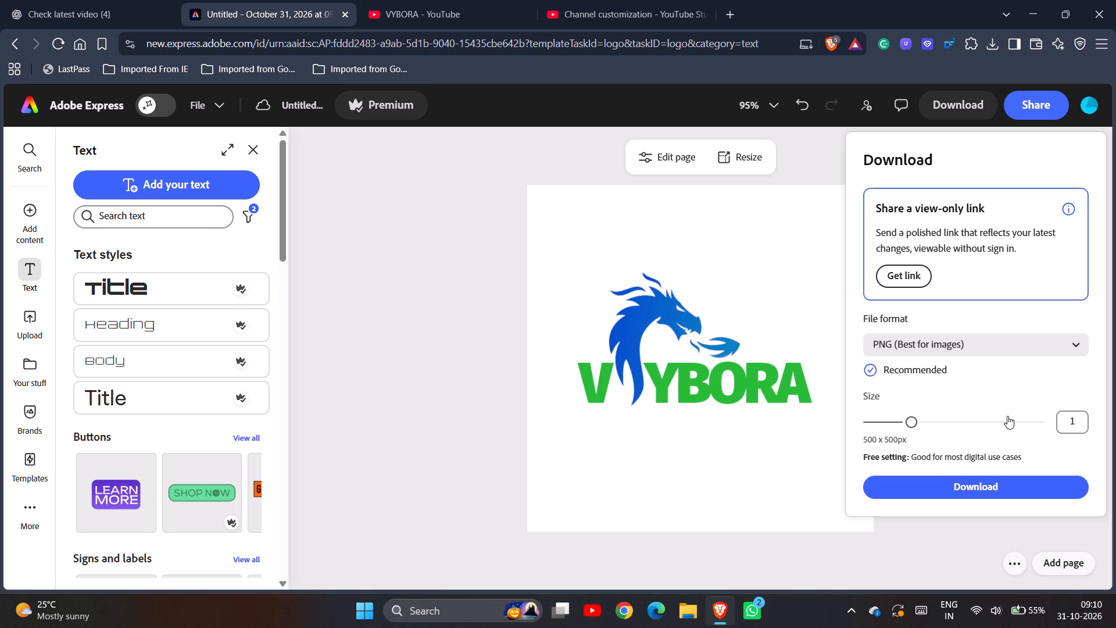
{"action": "left_click", "coordinate": [1043, 422]}
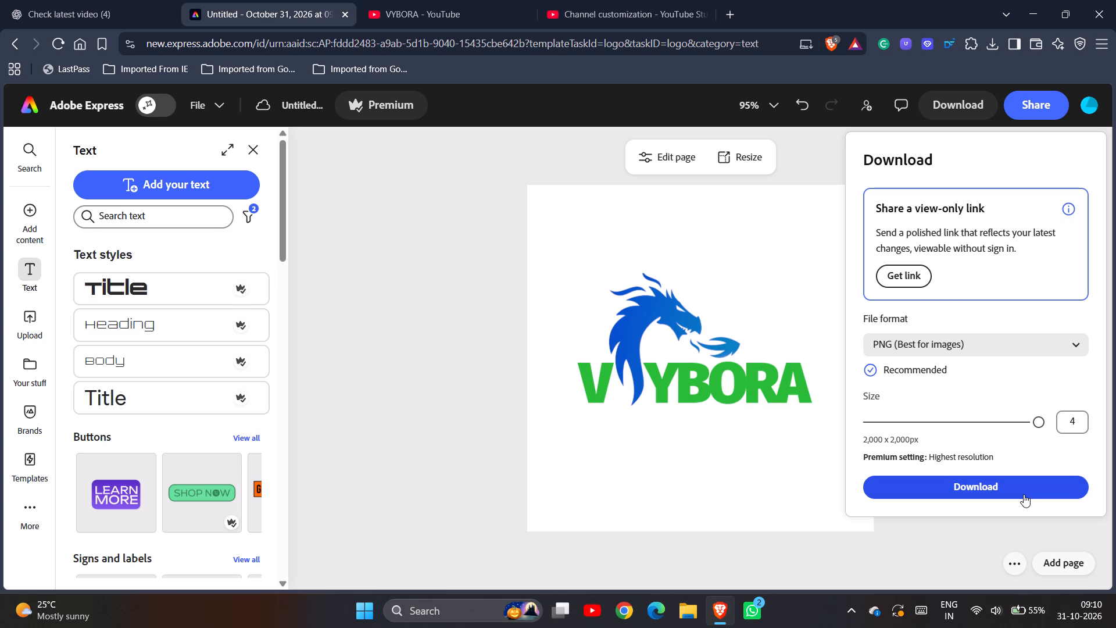
{"action": "left_click", "coordinate": [1024, 494]}
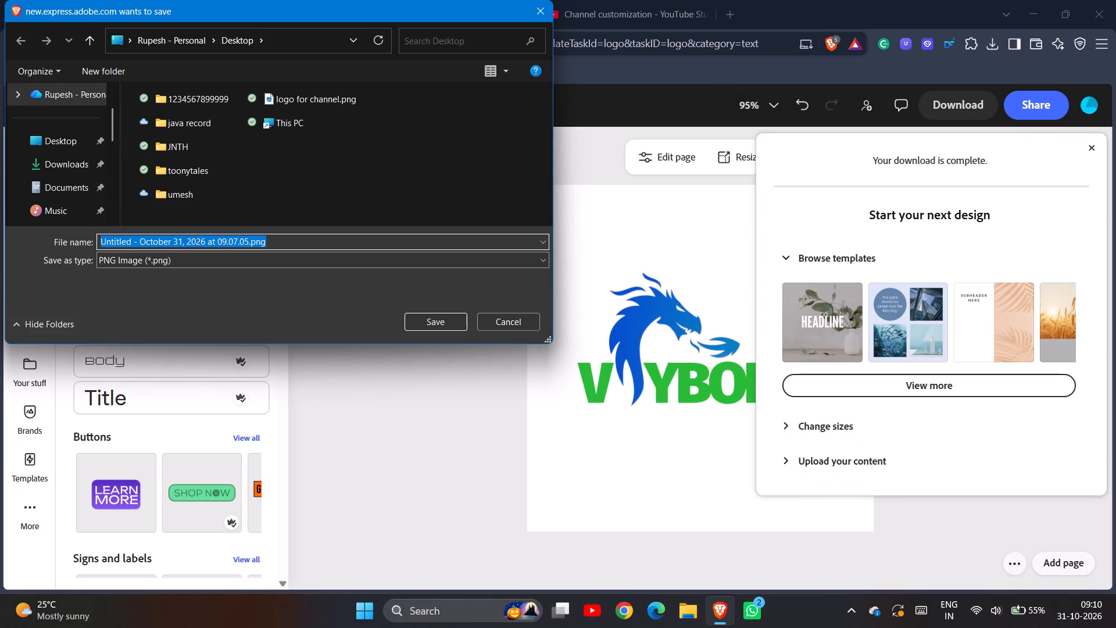
Save the downloaded logo to the Desktop as "logo 09.07.05.png".
{"action": "left_click", "coordinate": [214, 241]}
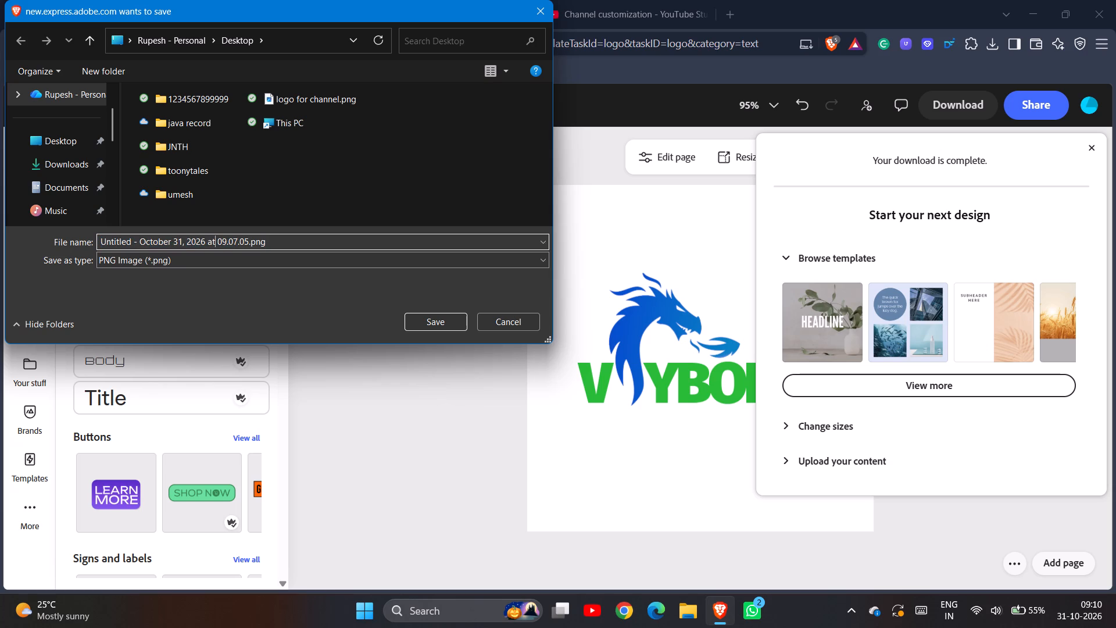
{"action": "key", "text": "BackSpace"}
{"action": "key", "text": "BackSpace"}
{"action": "key", "text": "BackSpace"}
{"action": "key", "text": "BackSpace"}
{"action": "key", "text": "BackSpace"}
{"action": "key", "text": "BackSpace"}
{"action": "key", "text": "BackSpace"}
{"action": "key", "text": "BackSpace"}
{"action": "key", "text": "BackSpace"}
{"action": "key", "text": "BackSpace"}
{"action": "key", "text": "BackSpace"}
{"action": "key", "text": "BackSpace"}
{"action": "key", "text": "BackSpace"}
{"action": "key", "text": "BackSpace"}
{"action": "key", "text": "BackSpace"}
{"action": "key", "text": "BackSpace"}
{"action": "key", "text": "BackSpace"}
{"action": "key", "text": "BackSpace"}
{"action": "key", "text": "BackSpace"}
{"action": "key", "text": "BackSpace"}
{"action": "key", "text": "BackSpace"}
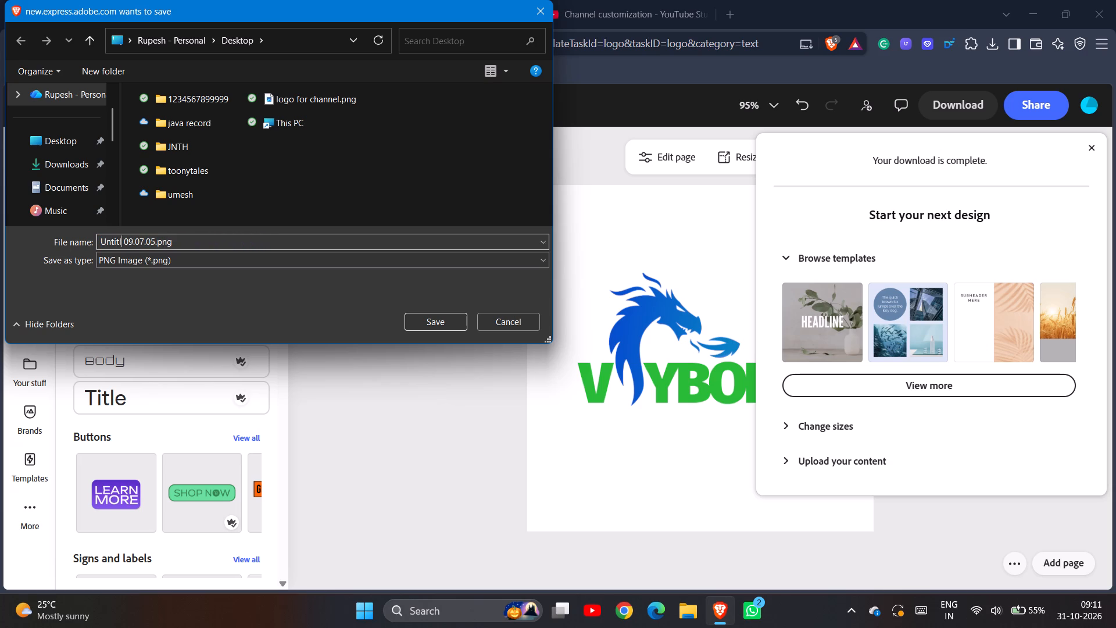
{"action": "type", "text": "logo"}
{"action": "key", "text": "Return"}
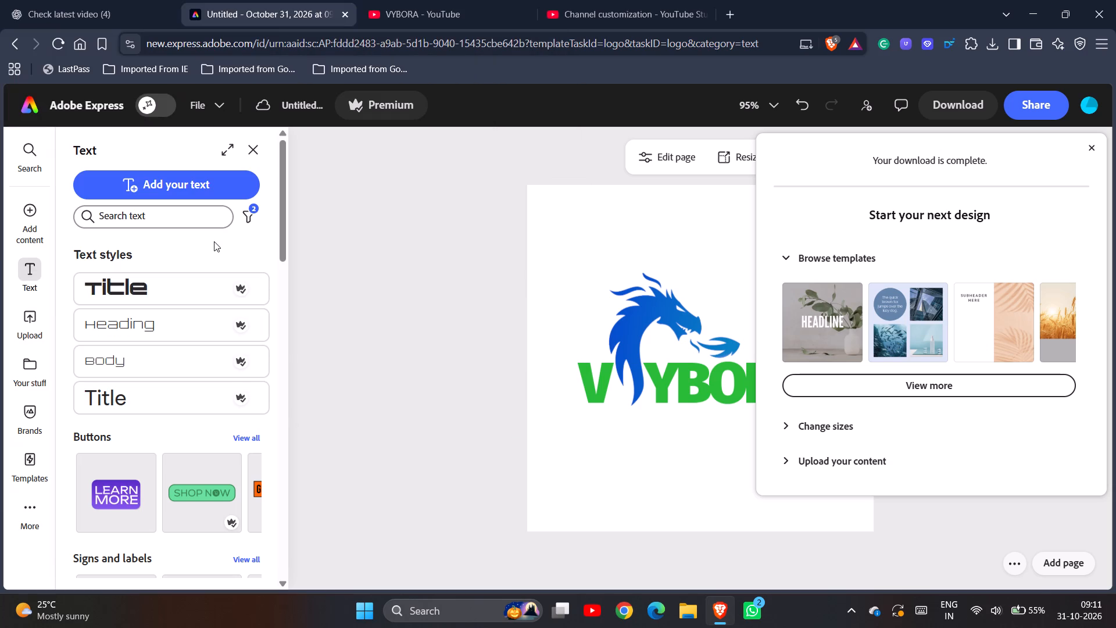
Return to the Adobe Express home page and start a new blank design in the Logo format.
{"action": "left_click", "coordinate": [10, 44]}
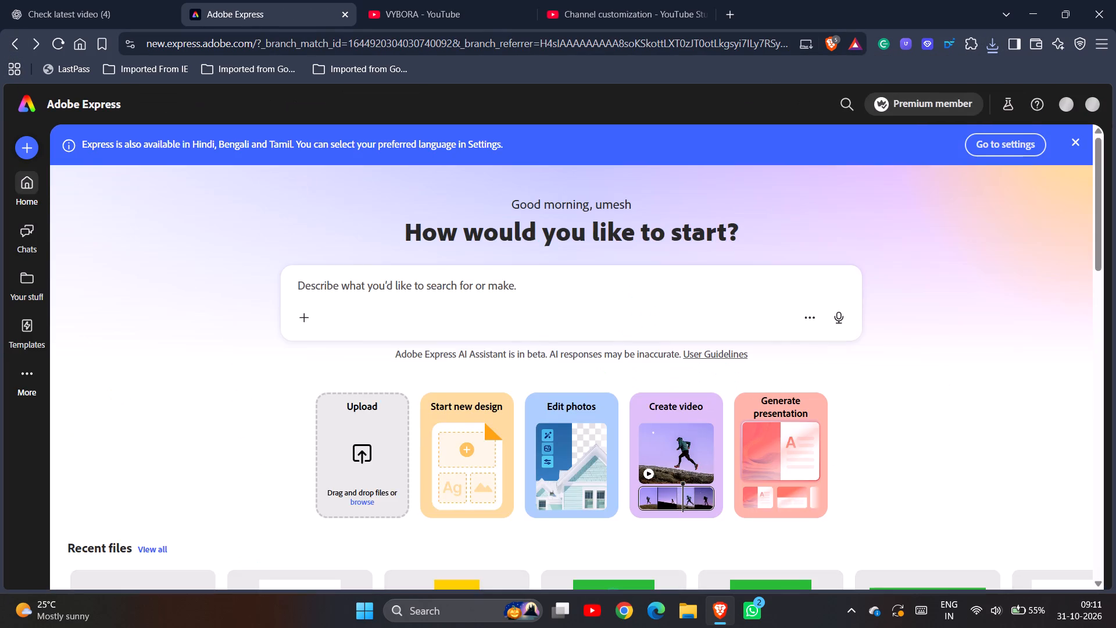
{"action": "scroll", "coordinate": [568, 455], "scroll_direction": "down", "scroll_amount": 8}
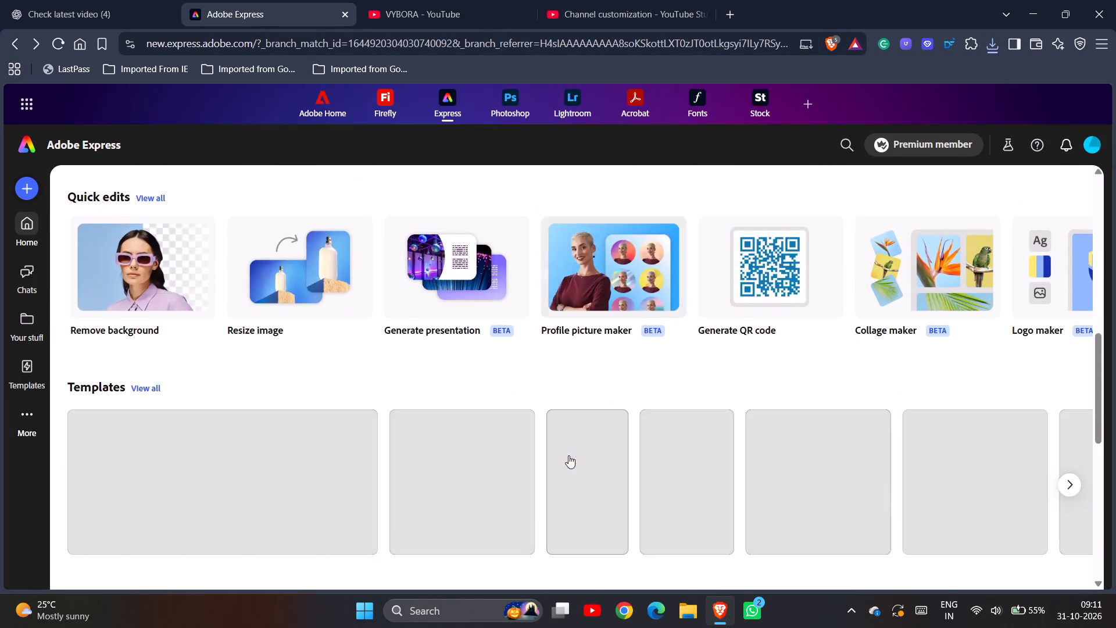
{"action": "scroll", "coordinate": [568, 455], "scroll_direction": "down", "scroll_amount": 3}
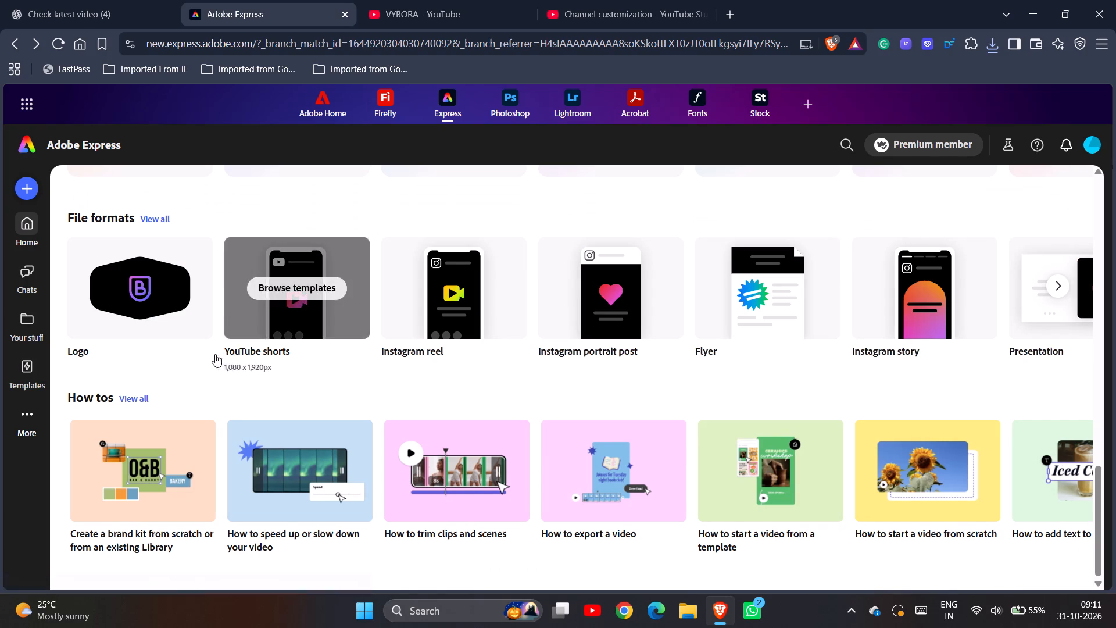
{"action": "left_click", "coordinate": [119, 323]}
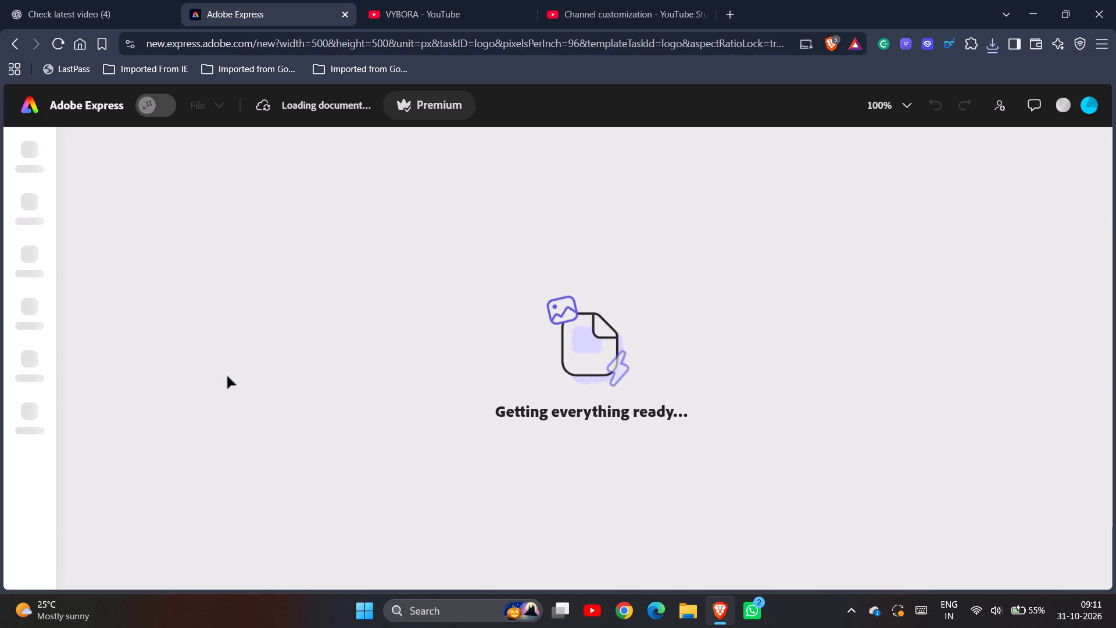
Browse the logo templates and apply the dark green Sunshine travels template to the blank page.
{"action": "scroll", "coordinate": [178, 399], "scroll_direction": "down", "scroll_amount": 4}
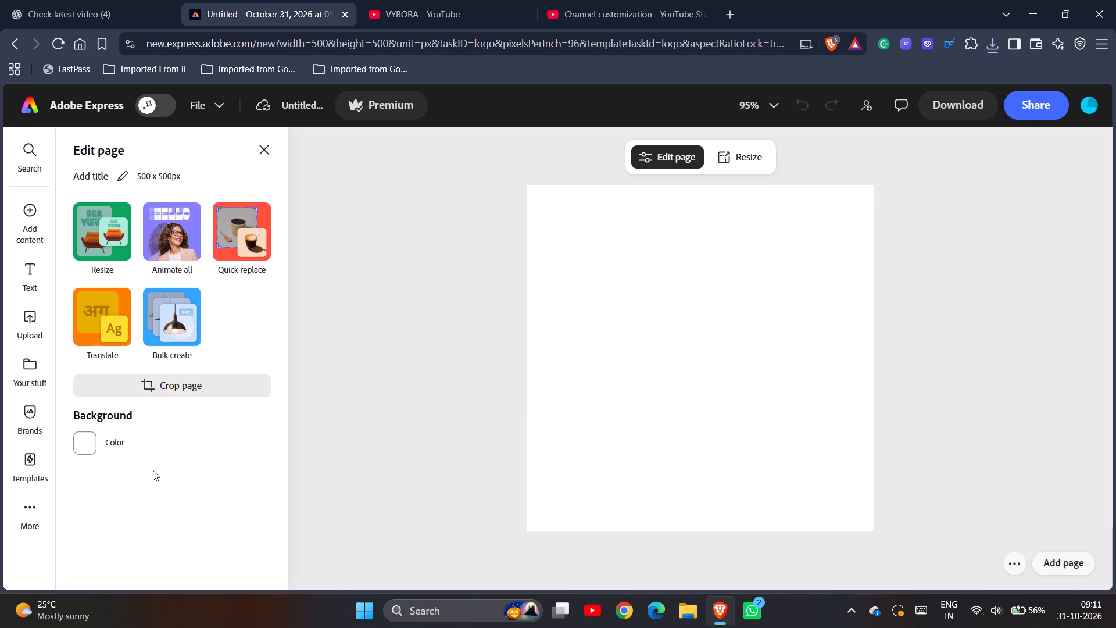
{"action": "scroll", "coordinate": [153, 470], "scroll_direction": "down", "scroll_amount": 1}
{"action": "left_click", "coordinate": [28, 463]}
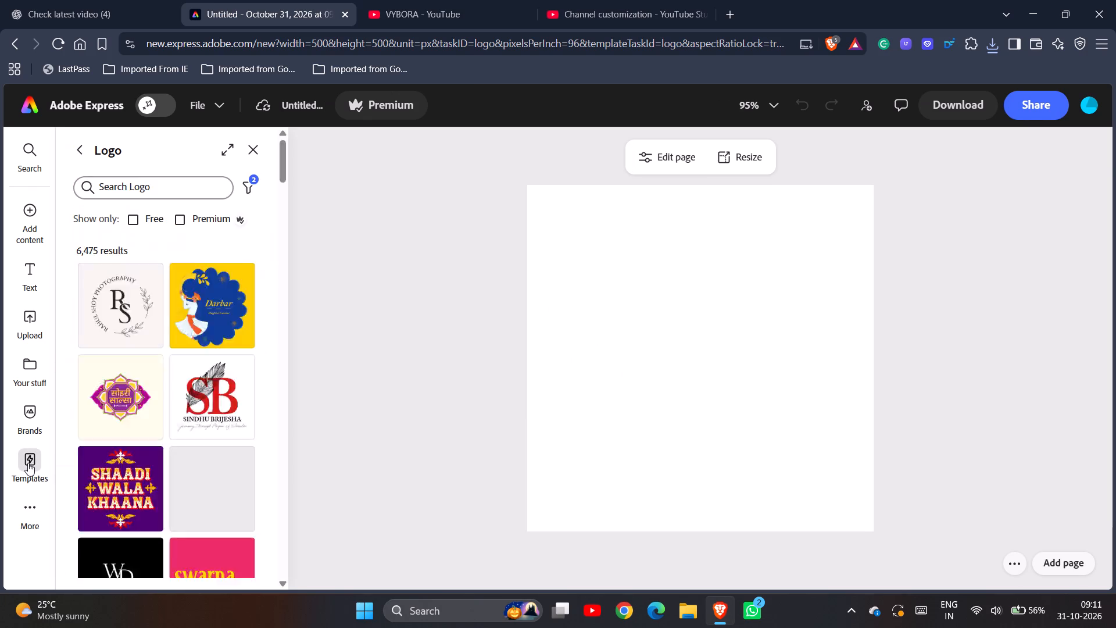
{"action": "scroll", "coordinate": [121, 460], "scroll_direction": "down", "scroll_amount": 1}
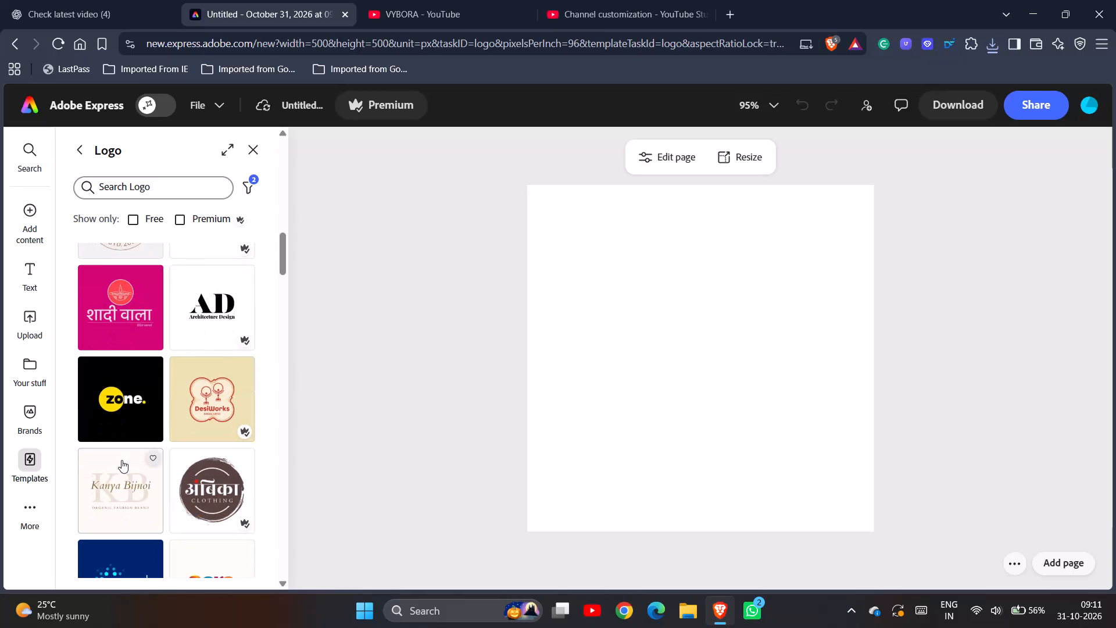
{"action": "scroll", "coordinate": [121, 460], "scroll_direction": "down", "scroll_amount": 3}
{"action": "scroll", "coordinate": [121, 460], "scroll_direction": "down", "scroll_amount": 18}
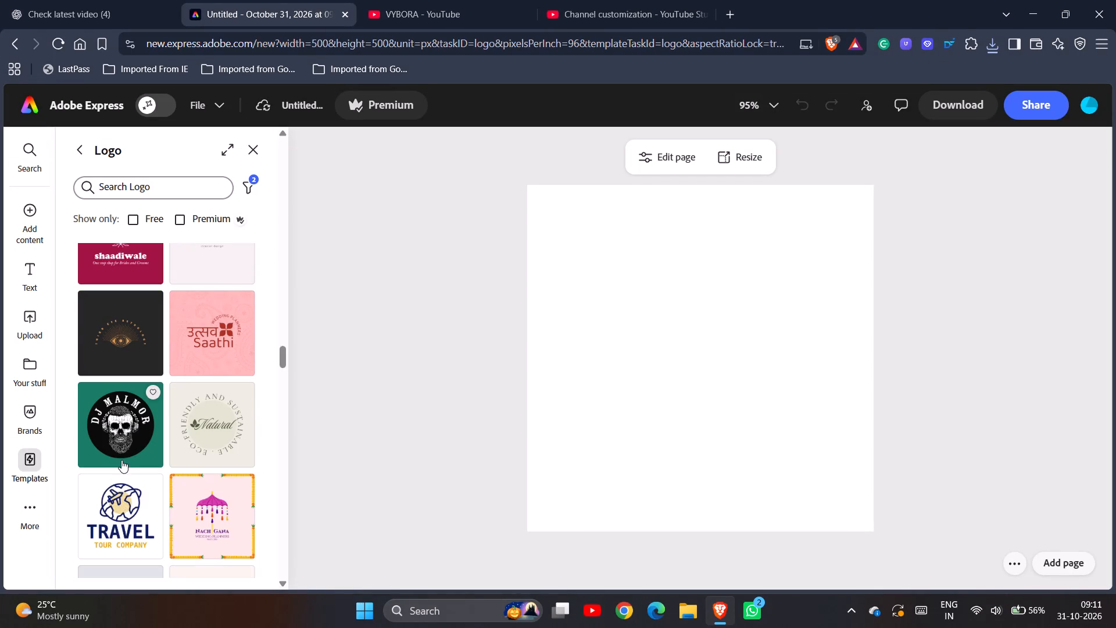
{"action": "scroll", "coordinate": [121, 460], "scroll_direction": "down", "scroll_amount": 4}
{"action": "scroll", "coordinate": [121, 460], "scroll_direction": "up", "scroll_amount": 1}
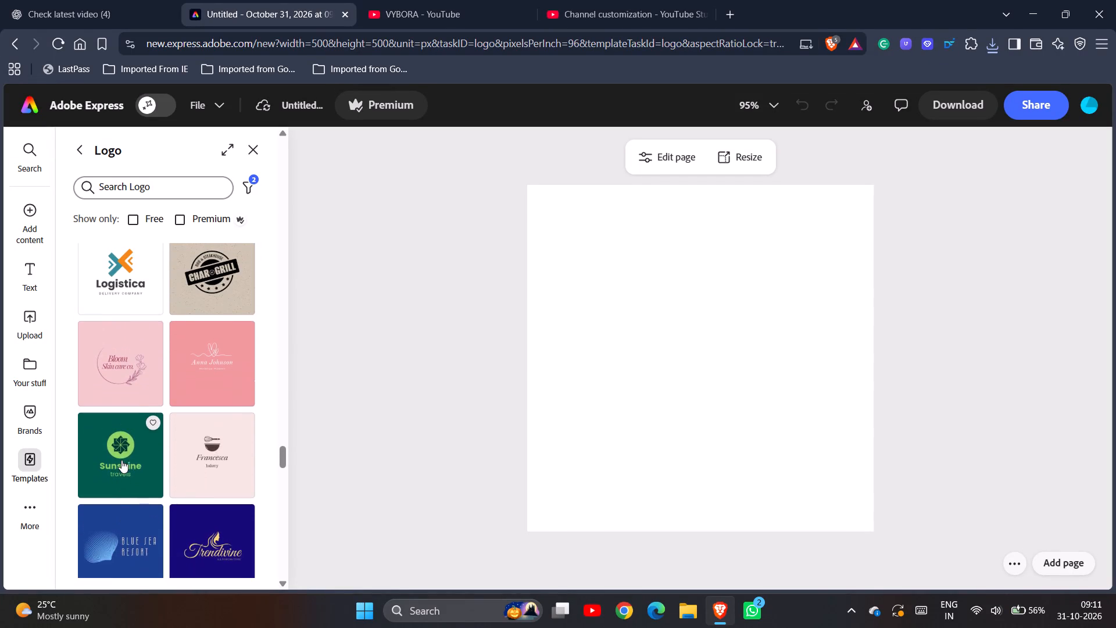
{"action": "scroll", "coordinate": [121, 460], "scroll_direction": "up", "scroll_amount": 1}
{"action": "scroll", "coordinate": [121, 460], "scroll_direction": "down", "scroll_amount": 1}
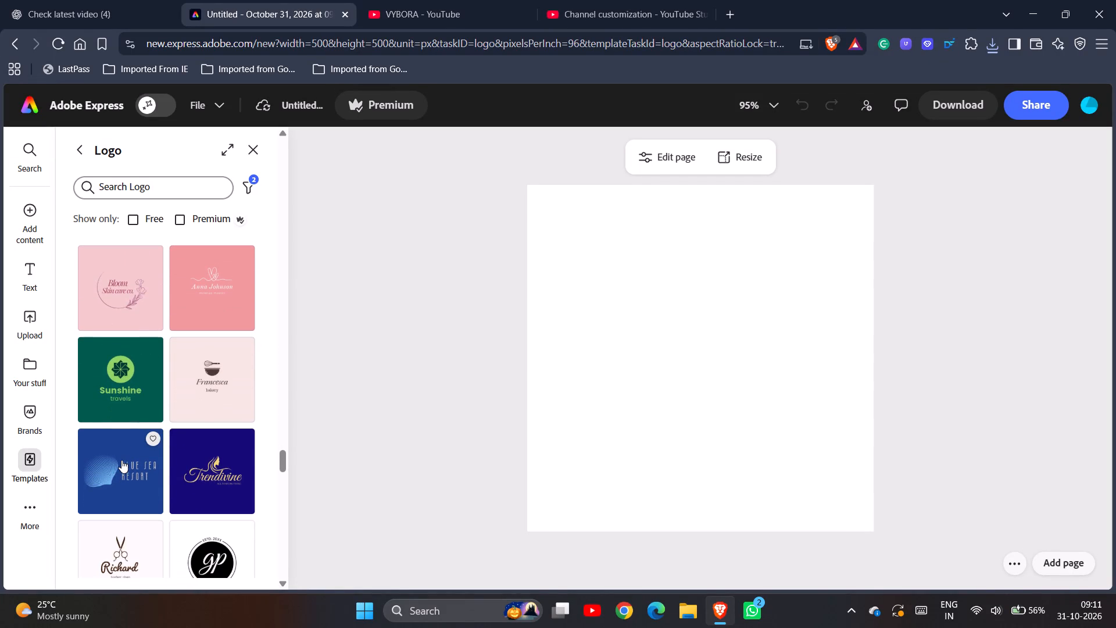
{"action": "scroll", "coordinate": [121, 460], "scroll_direction": "up", "scroll_amount": 6}
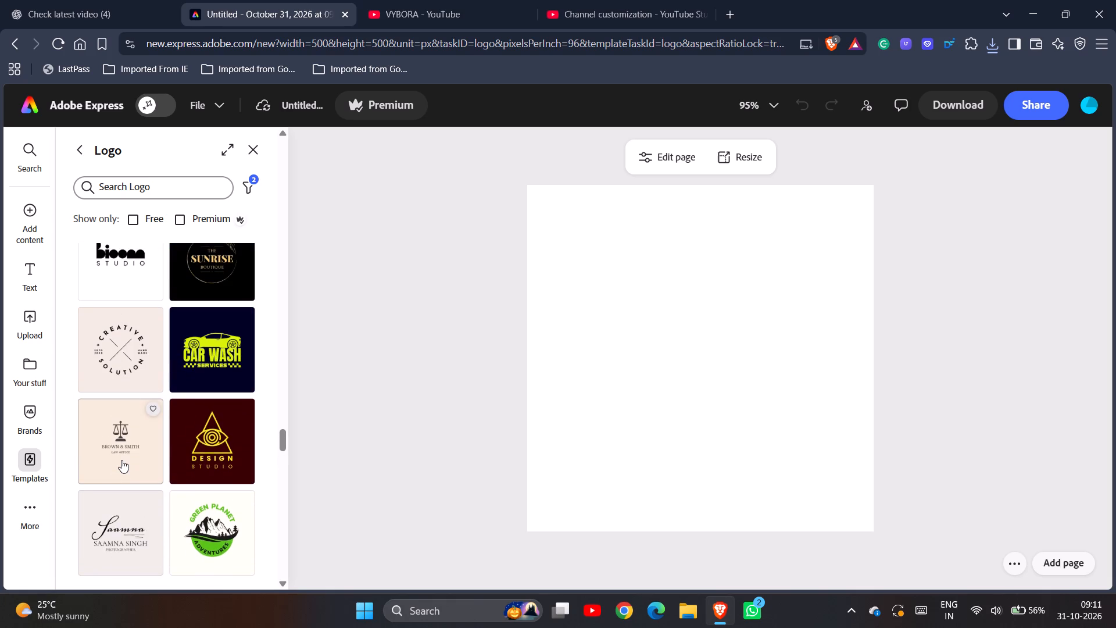
{"action": "scroll", "coordinate": [121, 460], "scroll_direction": "up", "scroll_amount": 1}
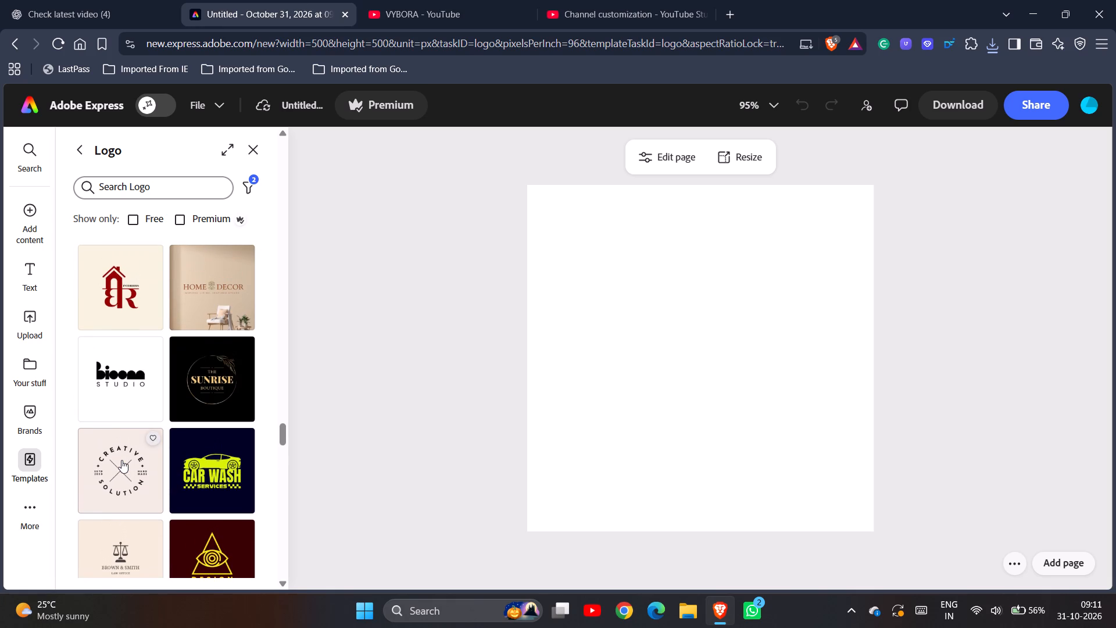
{"action": "scroll", "coordinate": [121, 460], "scroll_direction": "up", "scroll_amount": 3}
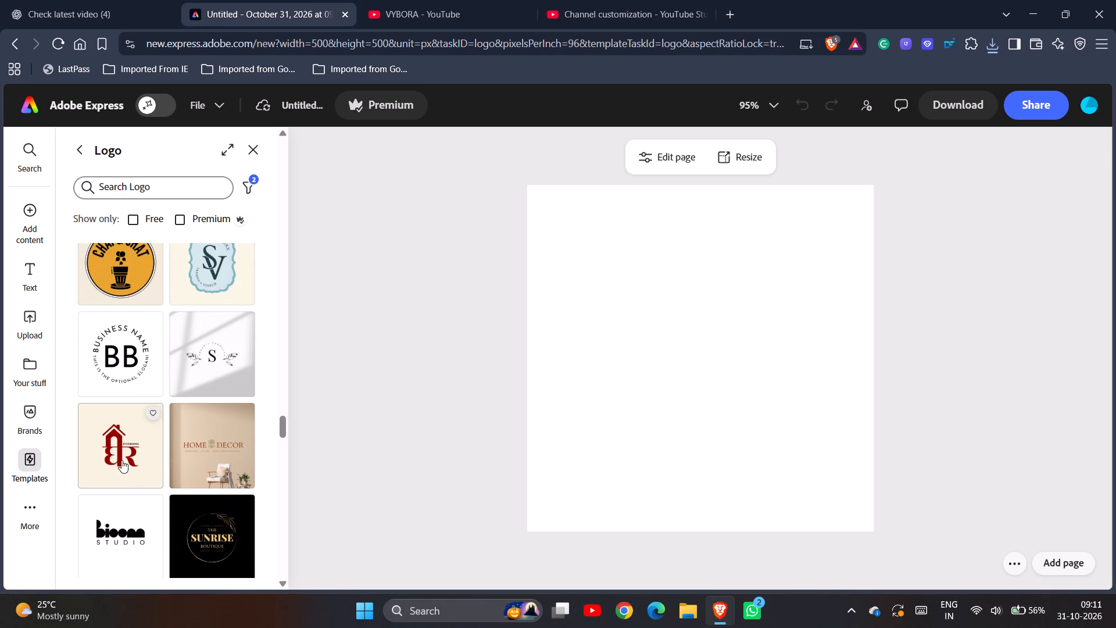
{"action": "scroll", "coordinate": [121, 460], "scroll_direction": "up", "scroll_amount": 1}
{"action": "scroll", "coordinate": [121, 460], "scroll_direction": "down", "scroll_amount": 5}
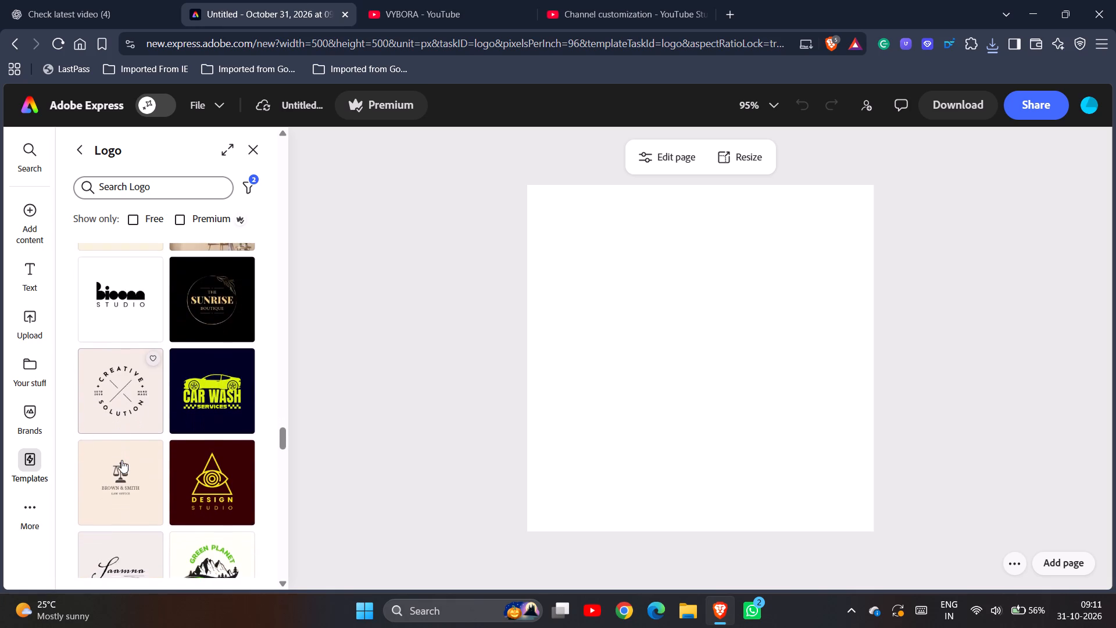
{"action": "scroll", "coordinate": [121, 460], "scroll_direction": "down", "scroll_amount": 5}
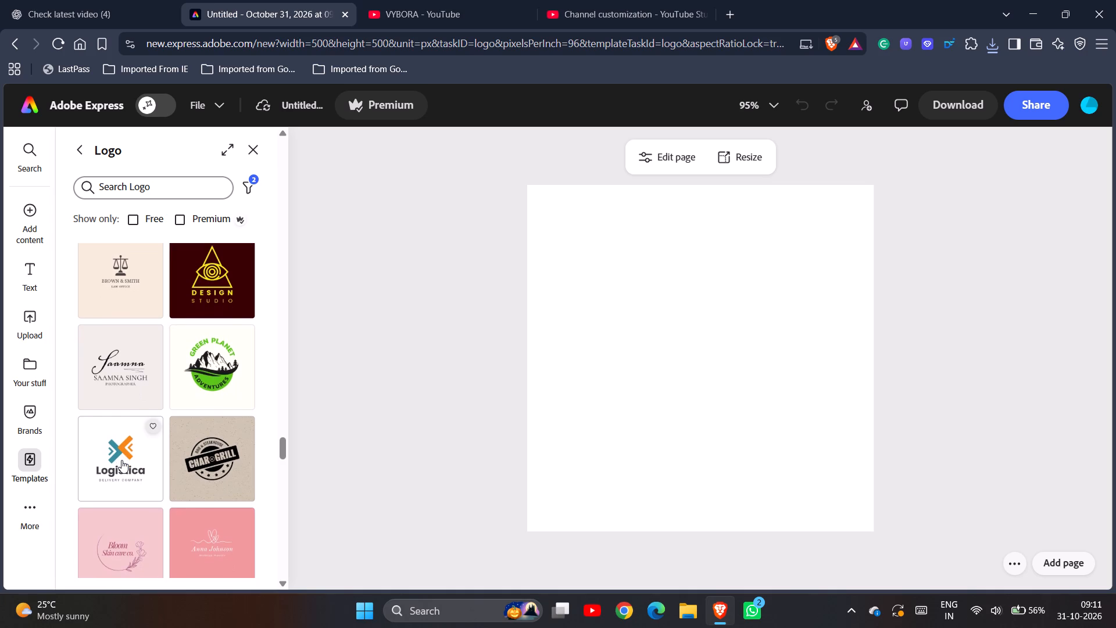
{"action": "scroll", "coordinate": [121, 460], "scroll_direction": "down", "scroll_amount": 3}
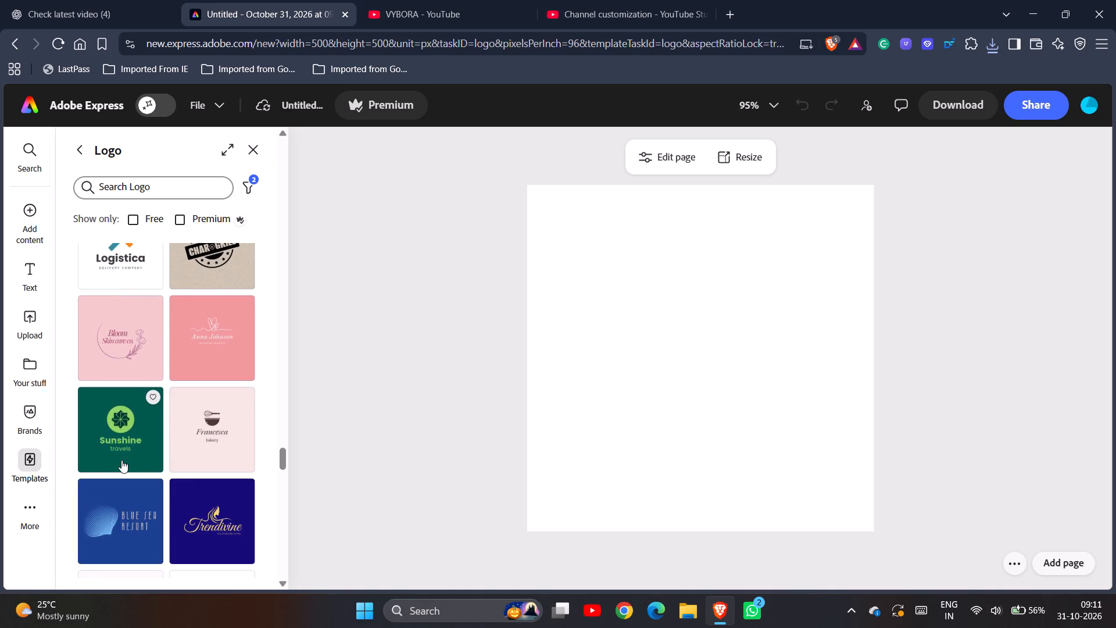
{"action": "left_click", "coordinate": [113, 418]}
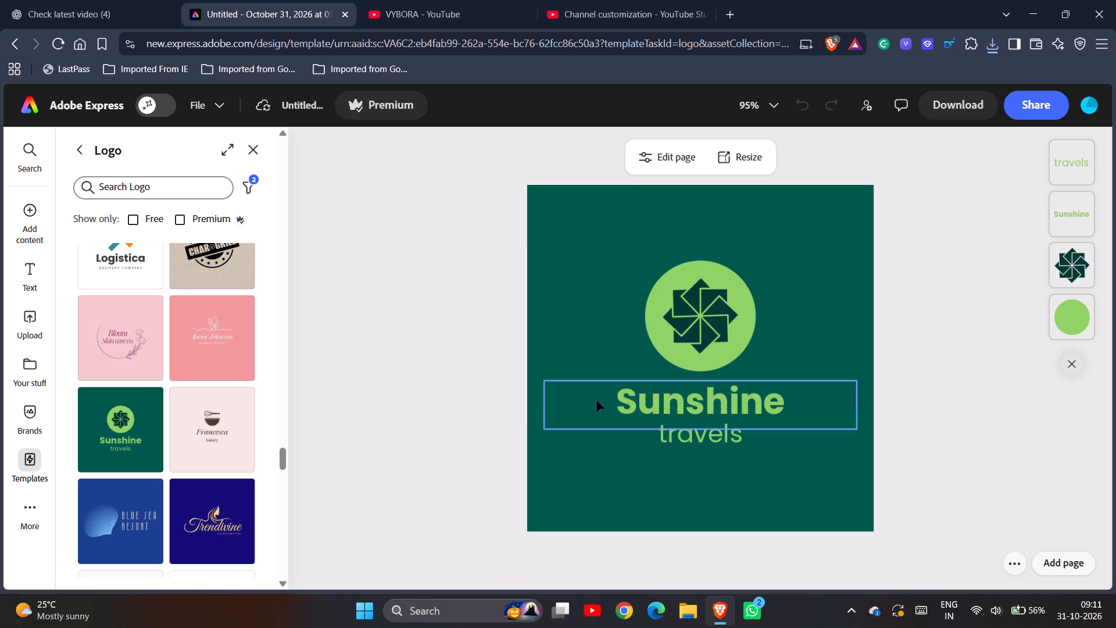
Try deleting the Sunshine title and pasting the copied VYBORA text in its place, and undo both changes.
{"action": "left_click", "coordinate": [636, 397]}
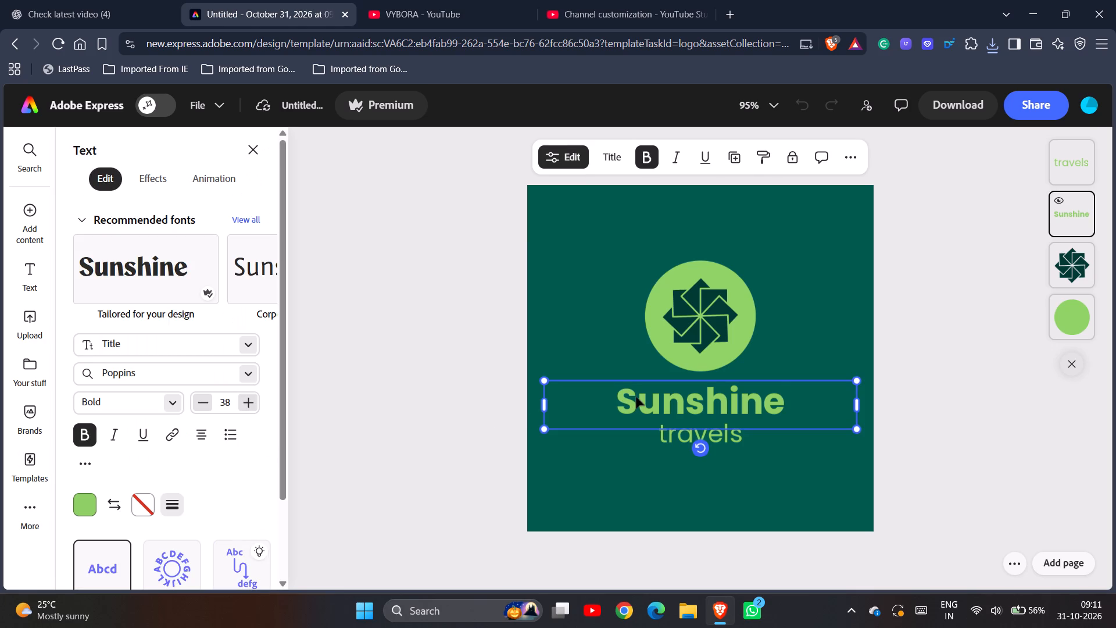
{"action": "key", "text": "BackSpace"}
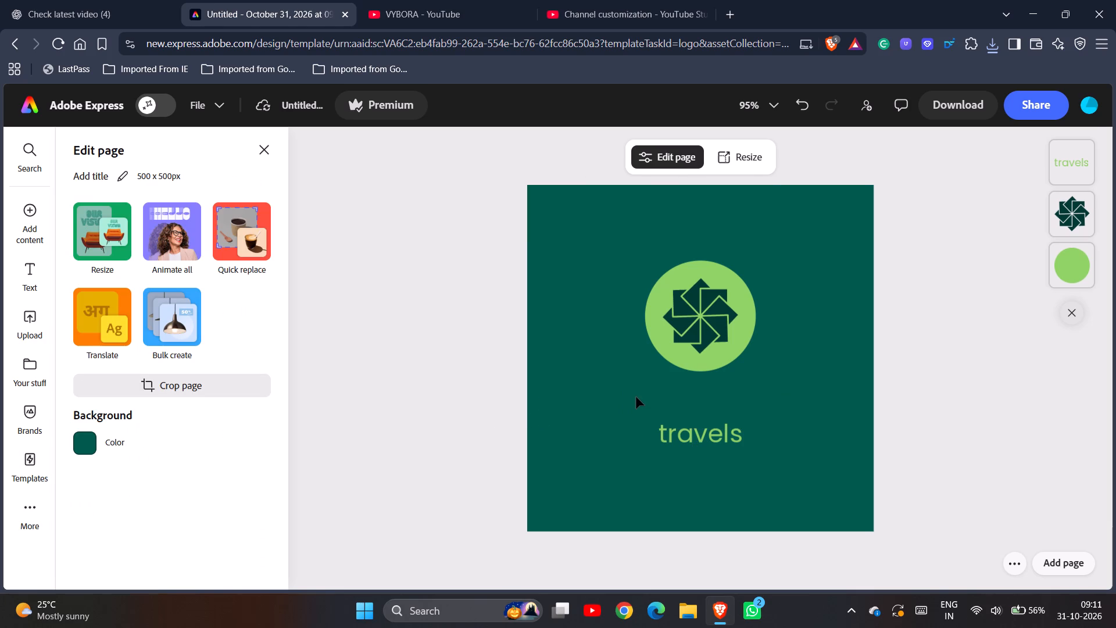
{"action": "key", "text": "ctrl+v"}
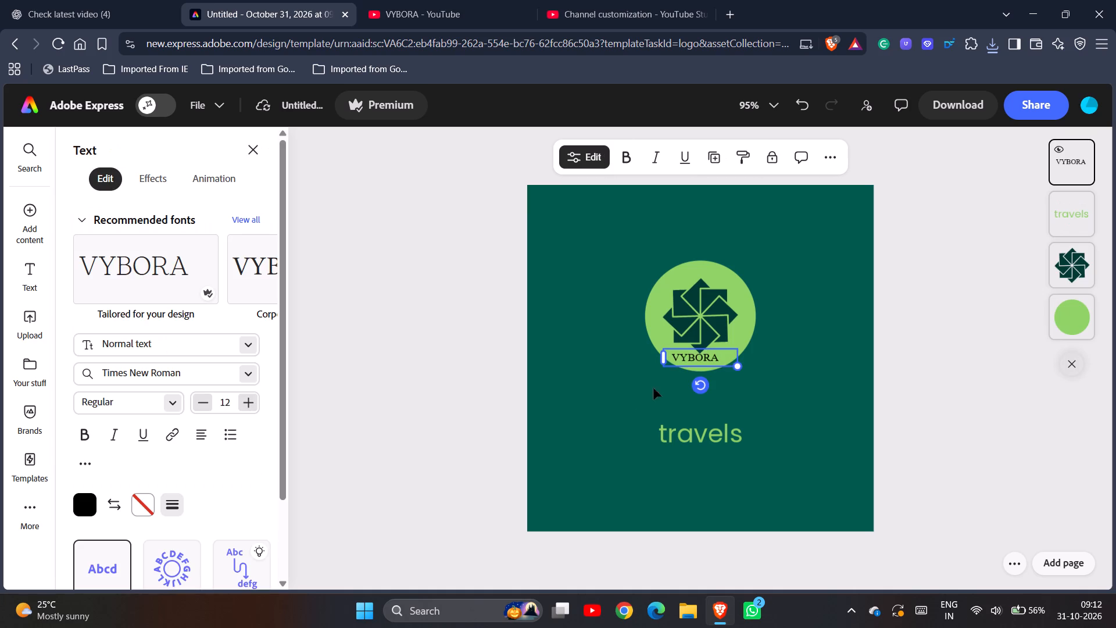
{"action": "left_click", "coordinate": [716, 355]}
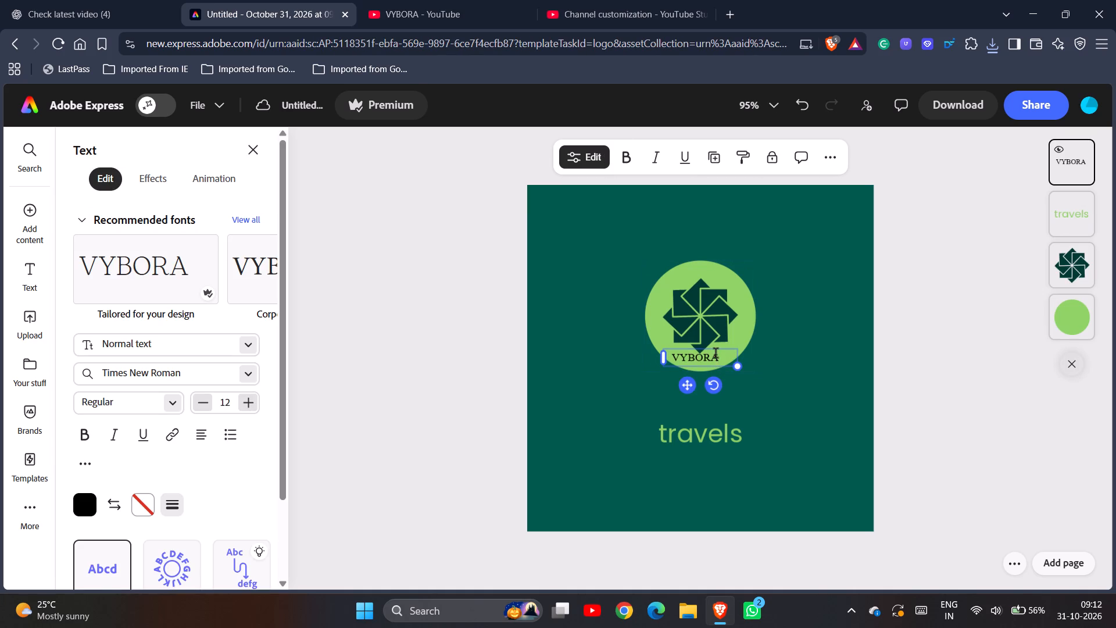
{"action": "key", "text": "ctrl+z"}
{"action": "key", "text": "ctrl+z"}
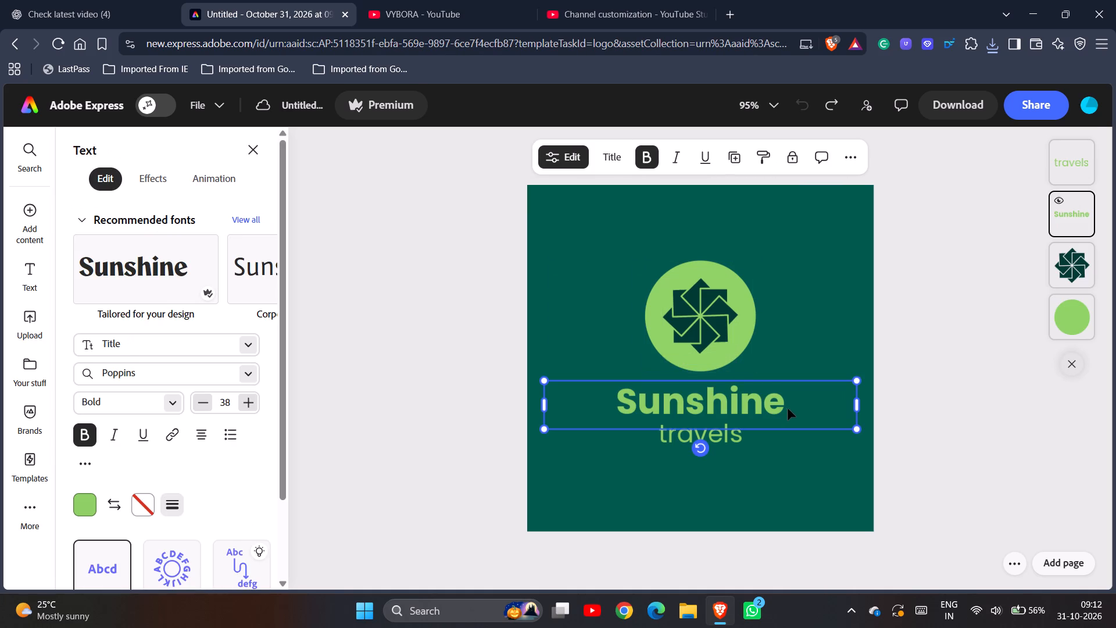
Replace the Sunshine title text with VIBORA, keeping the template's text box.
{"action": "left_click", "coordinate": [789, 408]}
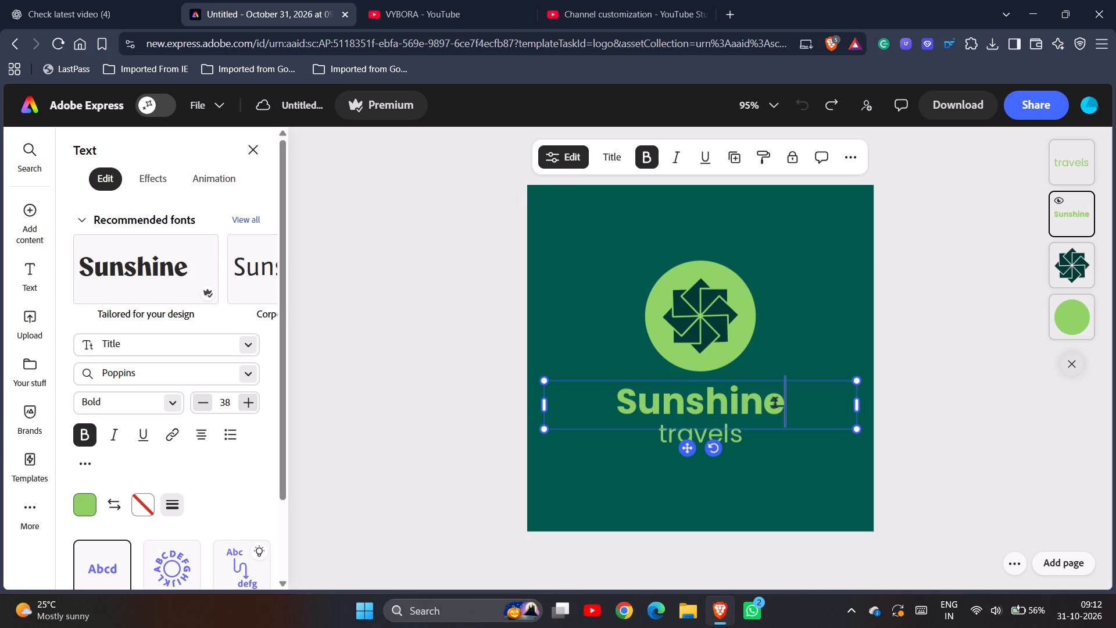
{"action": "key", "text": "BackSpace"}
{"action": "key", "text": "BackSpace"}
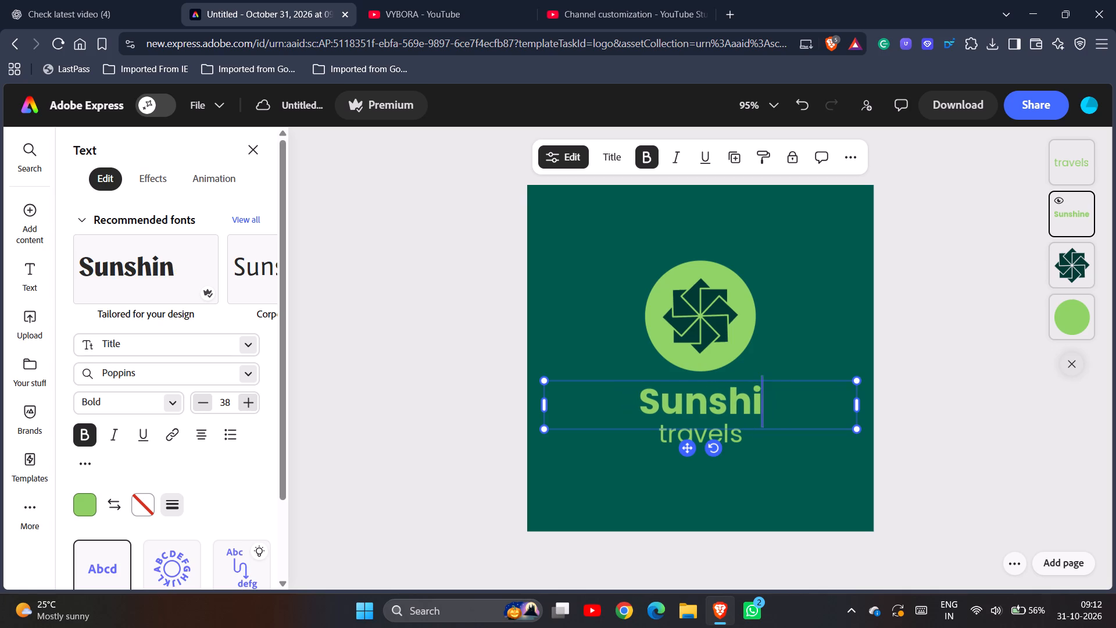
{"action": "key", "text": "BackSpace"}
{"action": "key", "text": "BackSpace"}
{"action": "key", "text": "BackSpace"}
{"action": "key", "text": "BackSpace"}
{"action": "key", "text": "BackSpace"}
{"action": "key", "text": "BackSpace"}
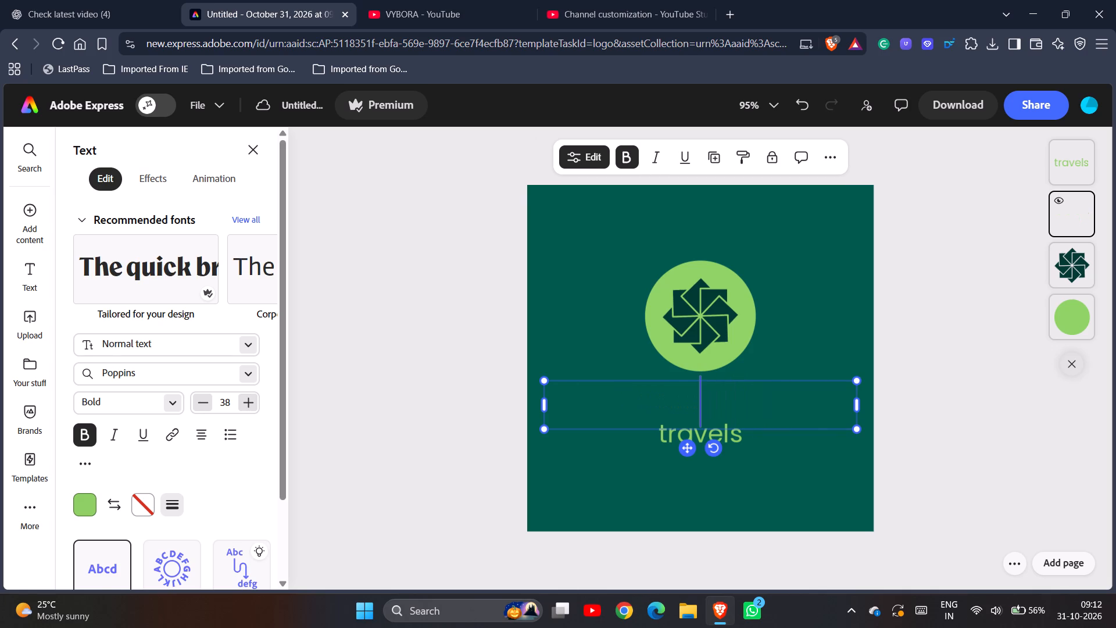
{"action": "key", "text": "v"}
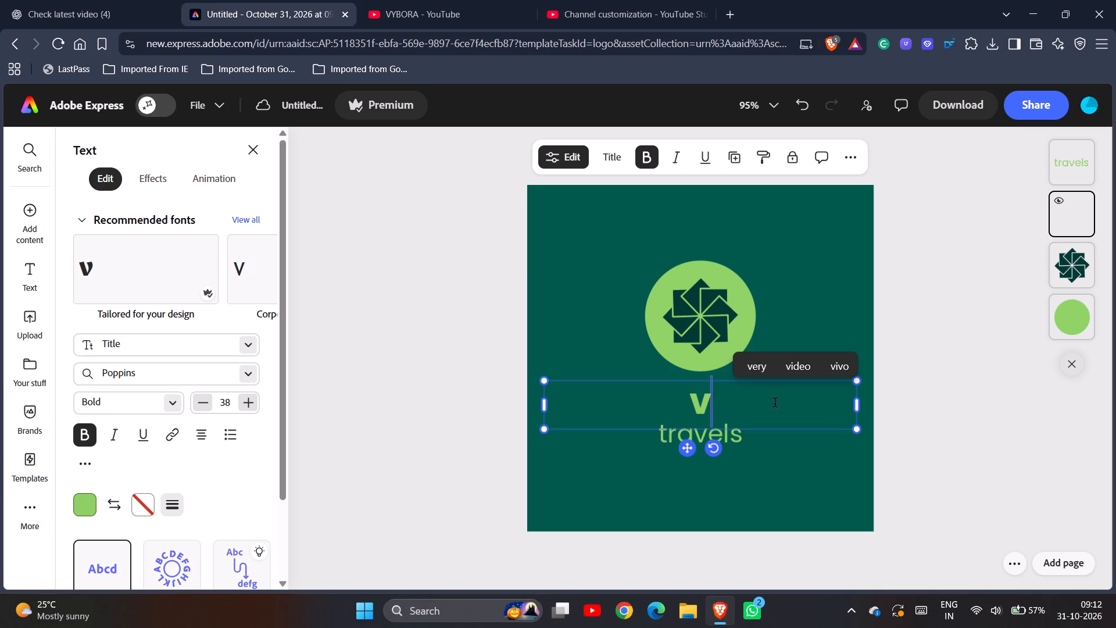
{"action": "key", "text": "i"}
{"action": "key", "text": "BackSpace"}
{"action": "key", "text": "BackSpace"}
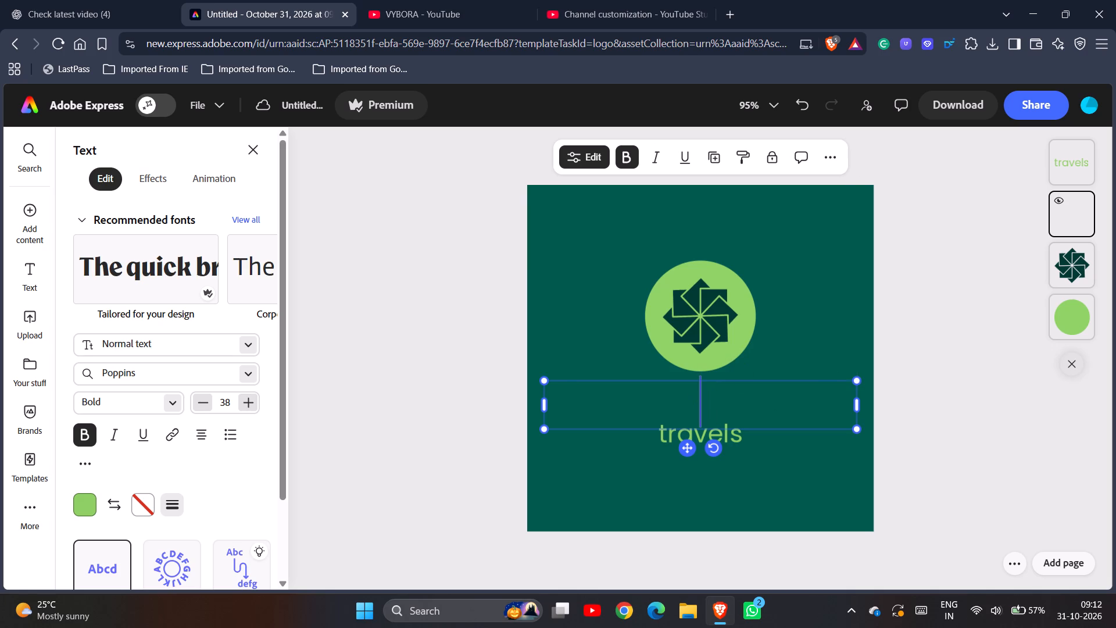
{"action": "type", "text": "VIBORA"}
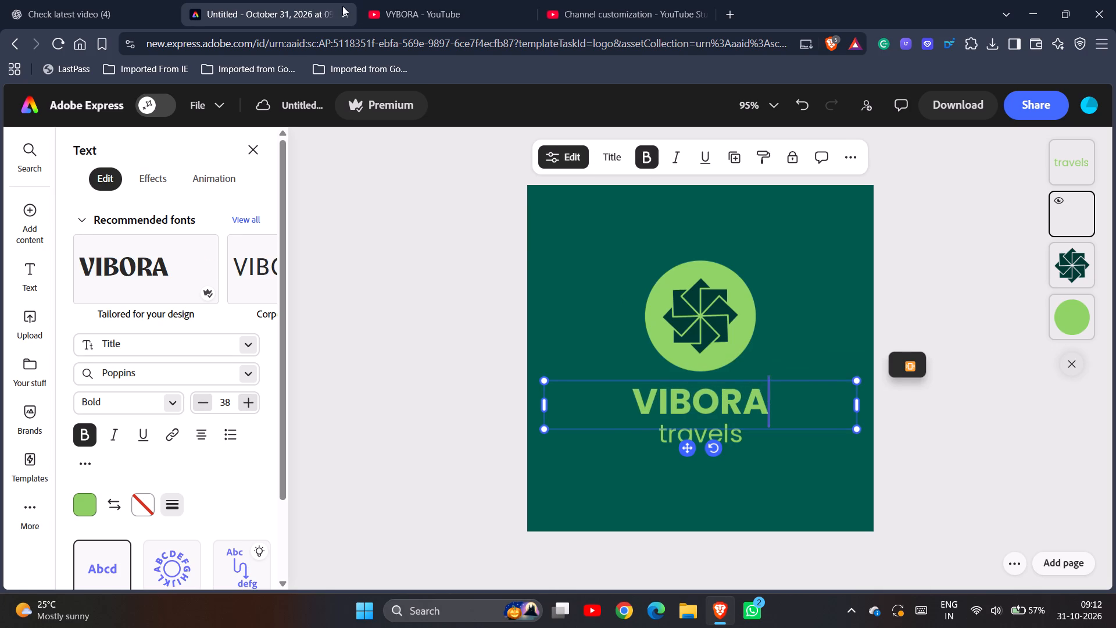
Check the spelling of the brand name in the ChatGPT conversation and return to the logo design.
{"action": "left_click", "coordinate": [96, 2]}
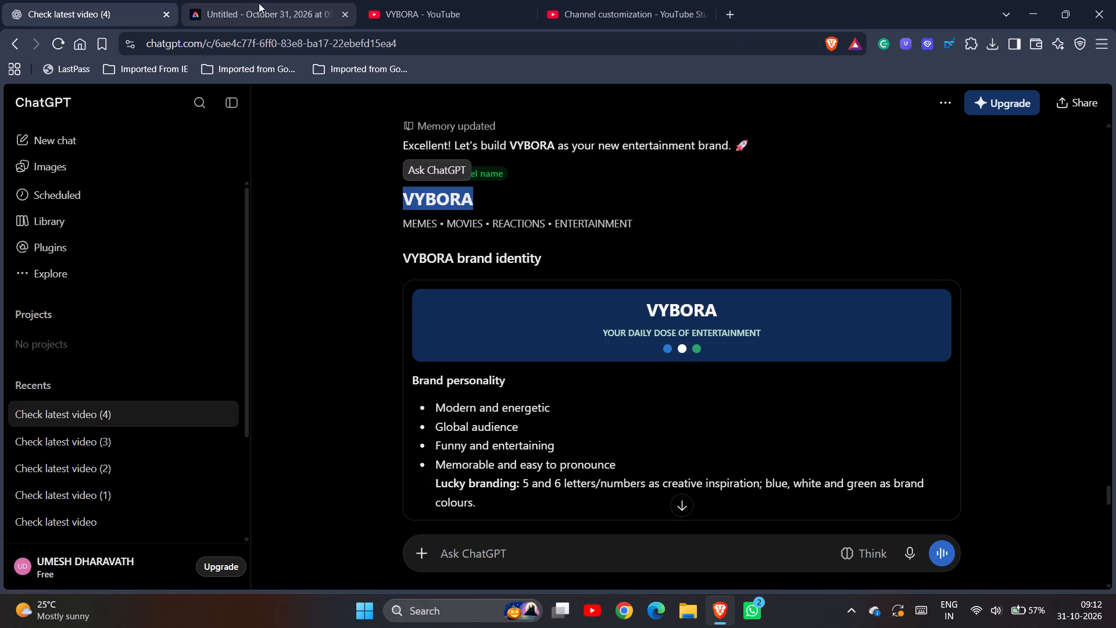
{"action": "left_click", "coordinate": [295, 9]}
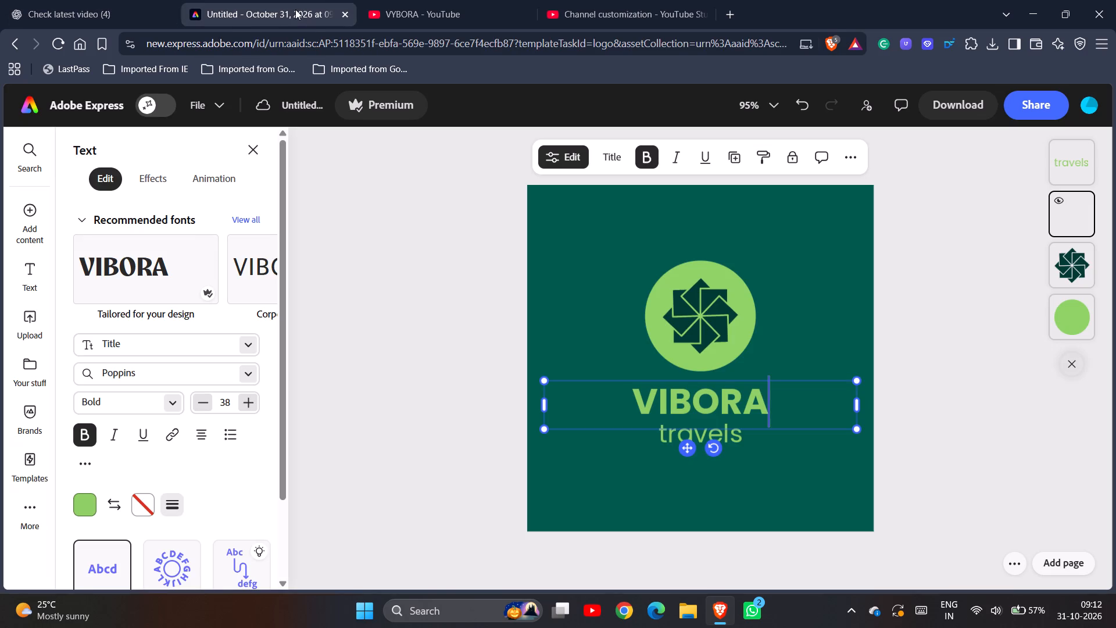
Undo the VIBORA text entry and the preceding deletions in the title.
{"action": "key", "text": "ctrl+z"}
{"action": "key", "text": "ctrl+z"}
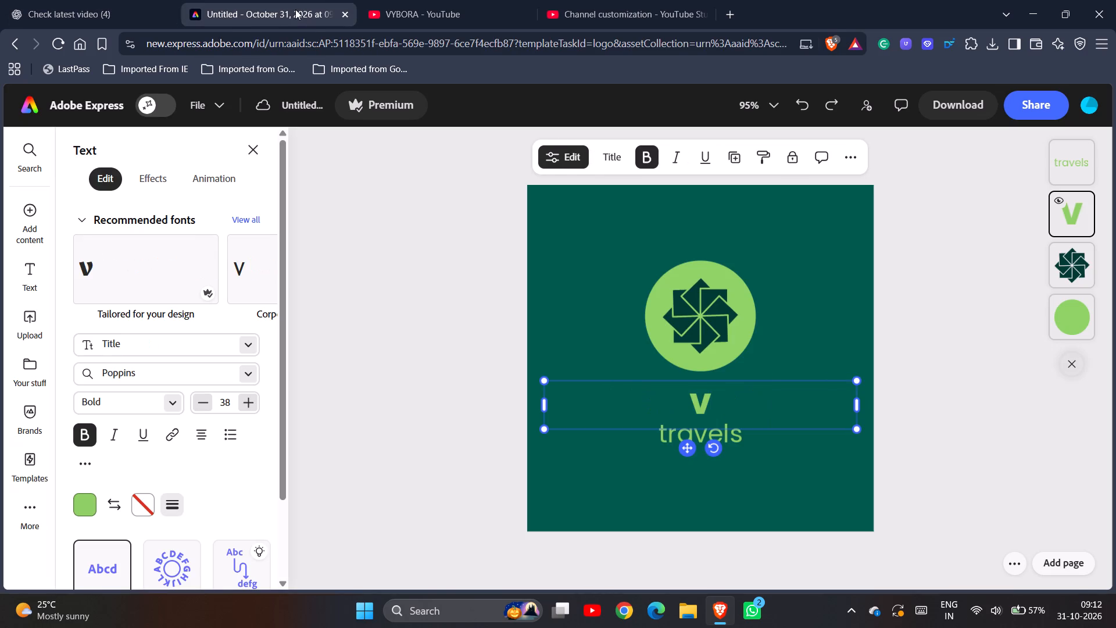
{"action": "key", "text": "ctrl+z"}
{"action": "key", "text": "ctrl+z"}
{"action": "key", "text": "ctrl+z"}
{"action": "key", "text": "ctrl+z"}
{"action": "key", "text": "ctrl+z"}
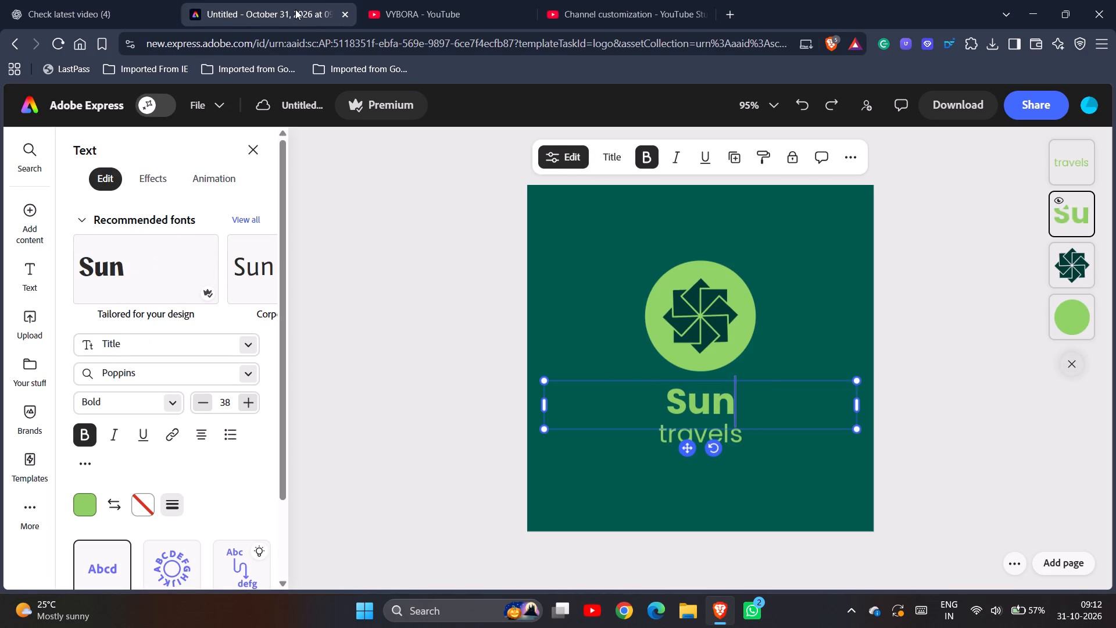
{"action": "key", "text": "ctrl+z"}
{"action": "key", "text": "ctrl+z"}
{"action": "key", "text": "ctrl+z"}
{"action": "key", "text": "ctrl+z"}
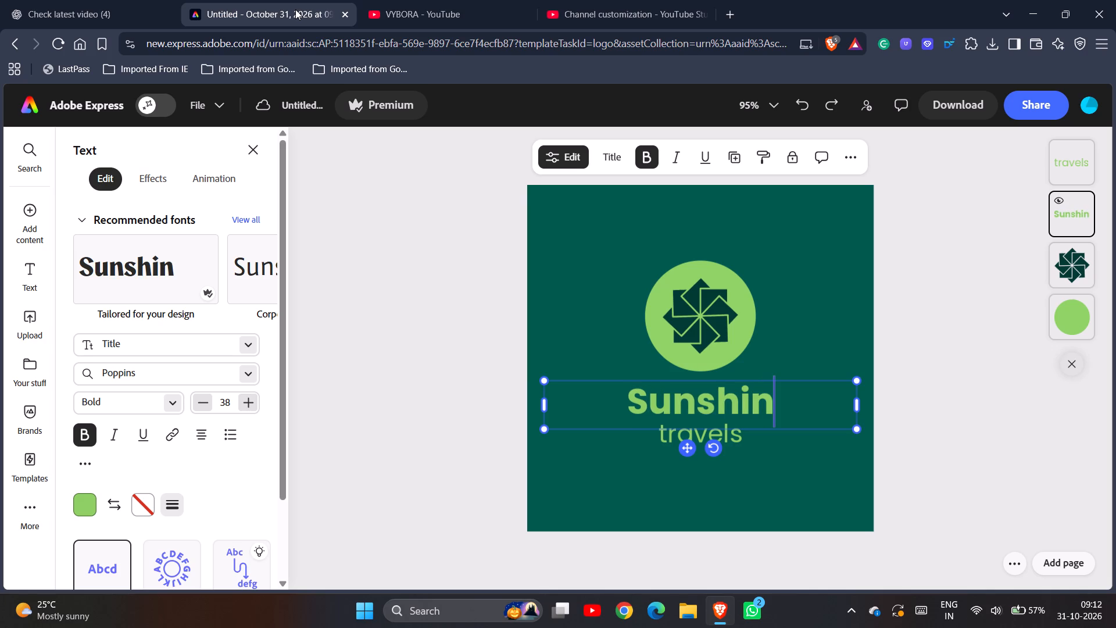
Clear the remaining title text and enter VYBORA in the same text box.
{"action": "key", "text": "BackSpace"}
{"action": "key", "text": "BackSpace"}
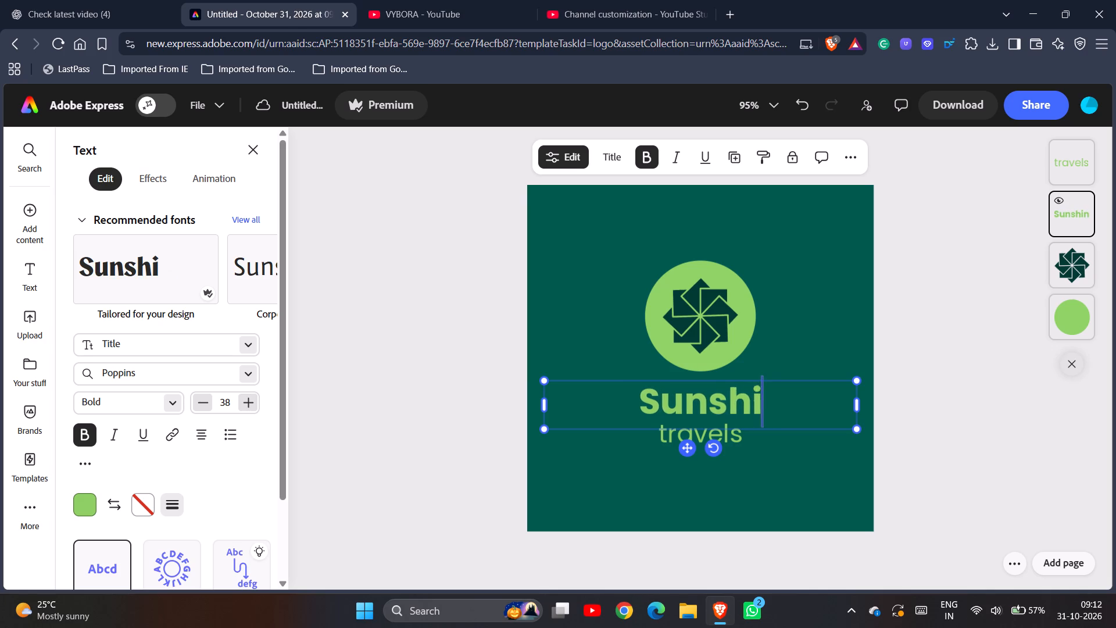
{"action": "key", "text": "BackSpace"}
{"action": "key", "text": "BackSpace"}
{"action": "key", "text": "BackSpace"}
{"action": "key", "text": "BackSpace"}
{"action": "key", "text": "BackSpace"}
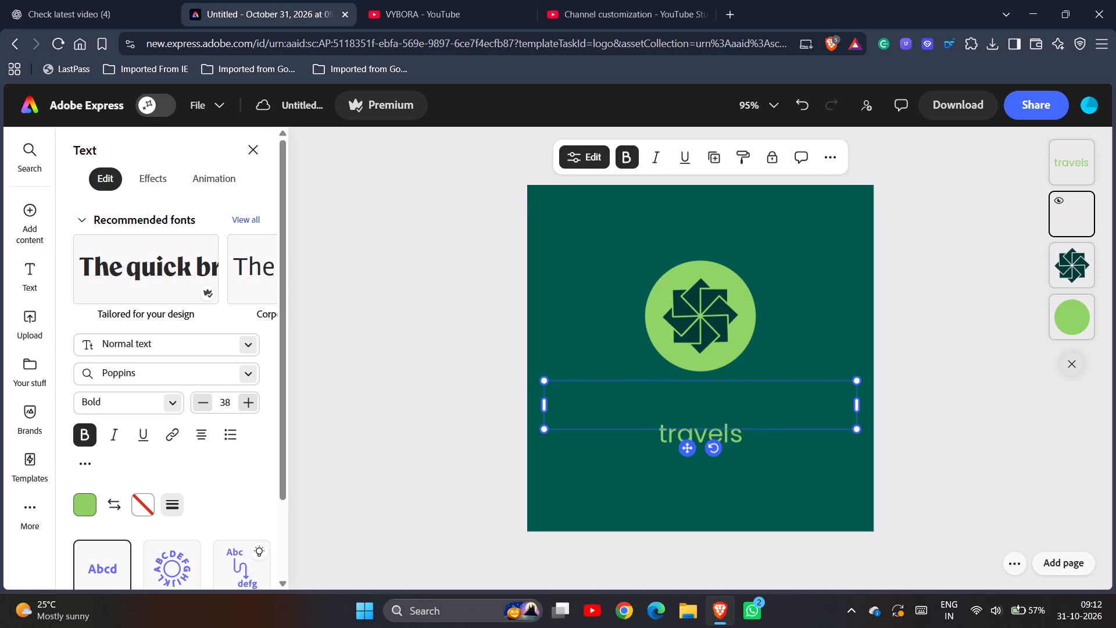
{"action": "type", "text": "VY"}
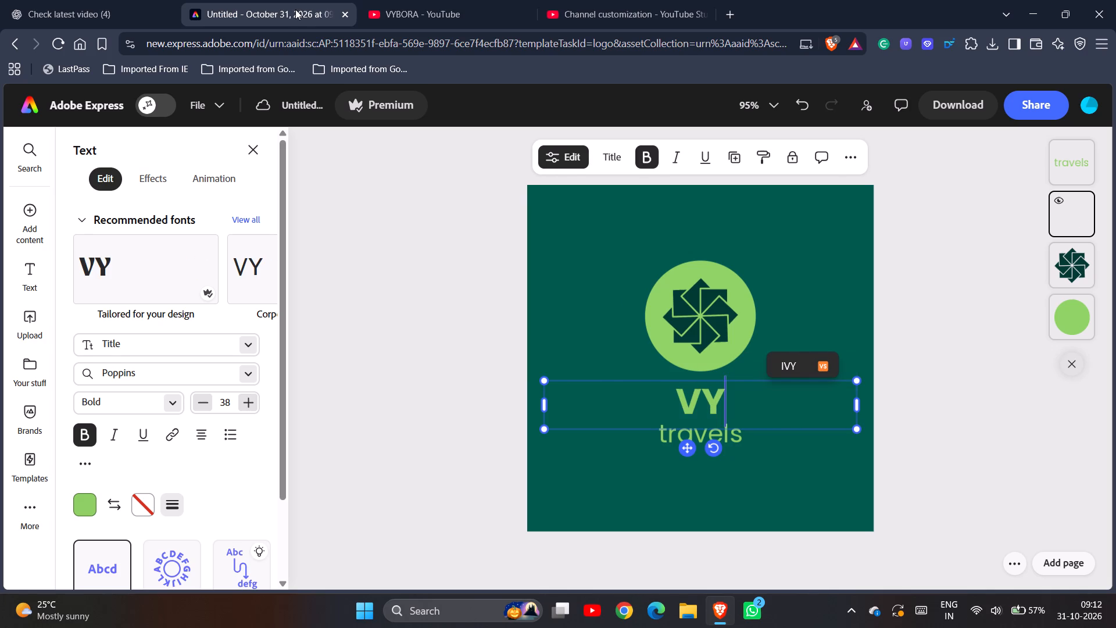
{"action": "key", "text": "b"}
{"action": "type", "text": "ORA"}
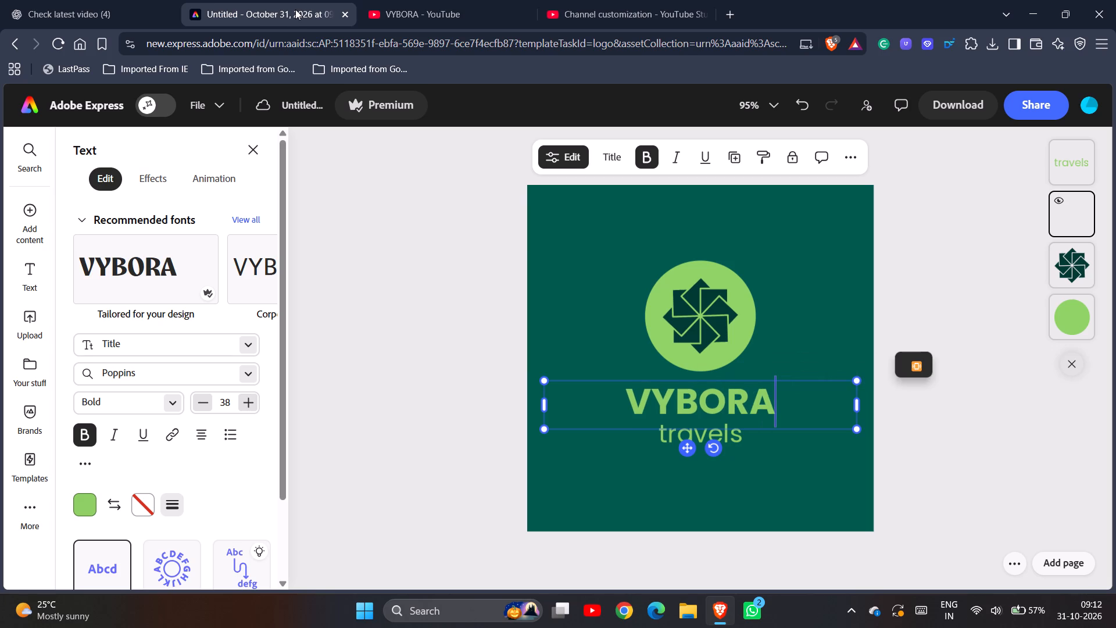
Compare the new title with the brand name in the ChatGPT conversation and return to the logo design.
{"action": "left_click", "coordinate": [27, 0]}
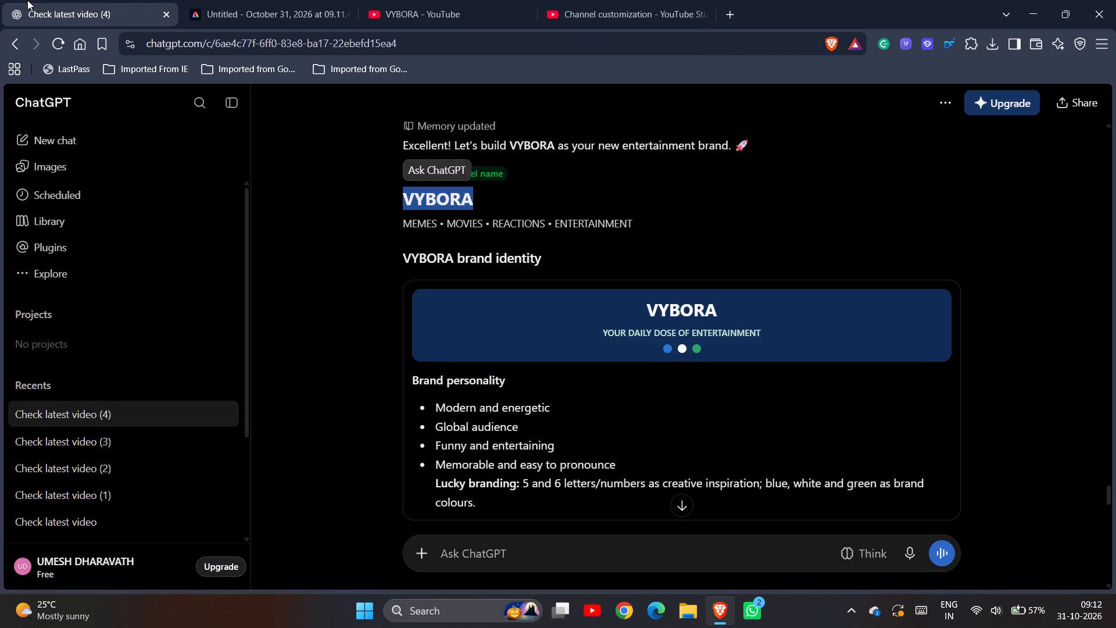
{"action": "left_click", "coordinate": [269, 11]}
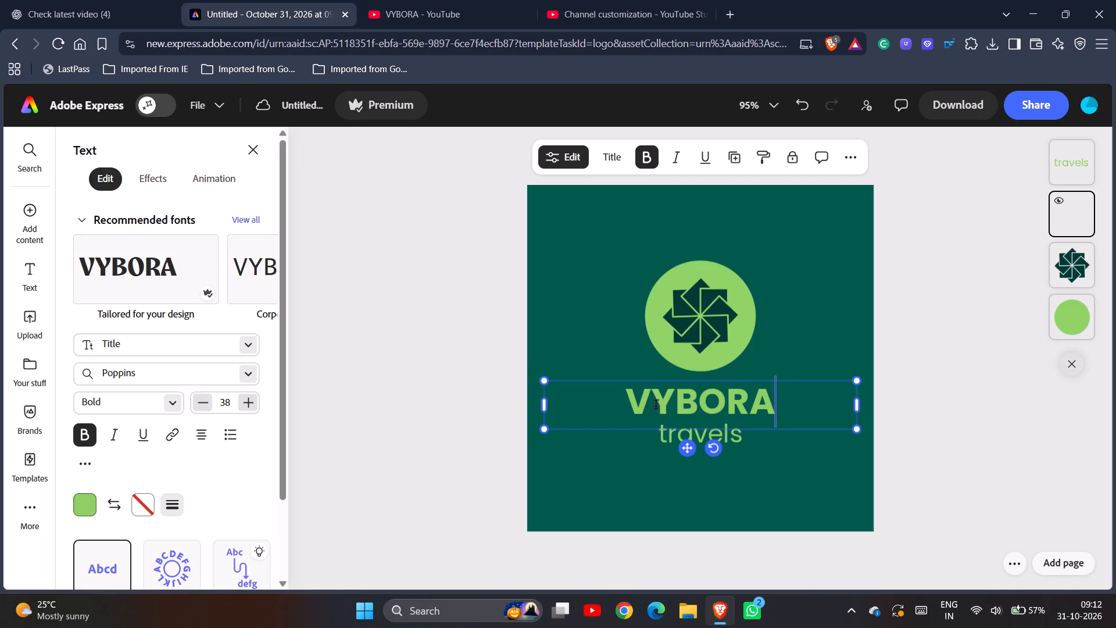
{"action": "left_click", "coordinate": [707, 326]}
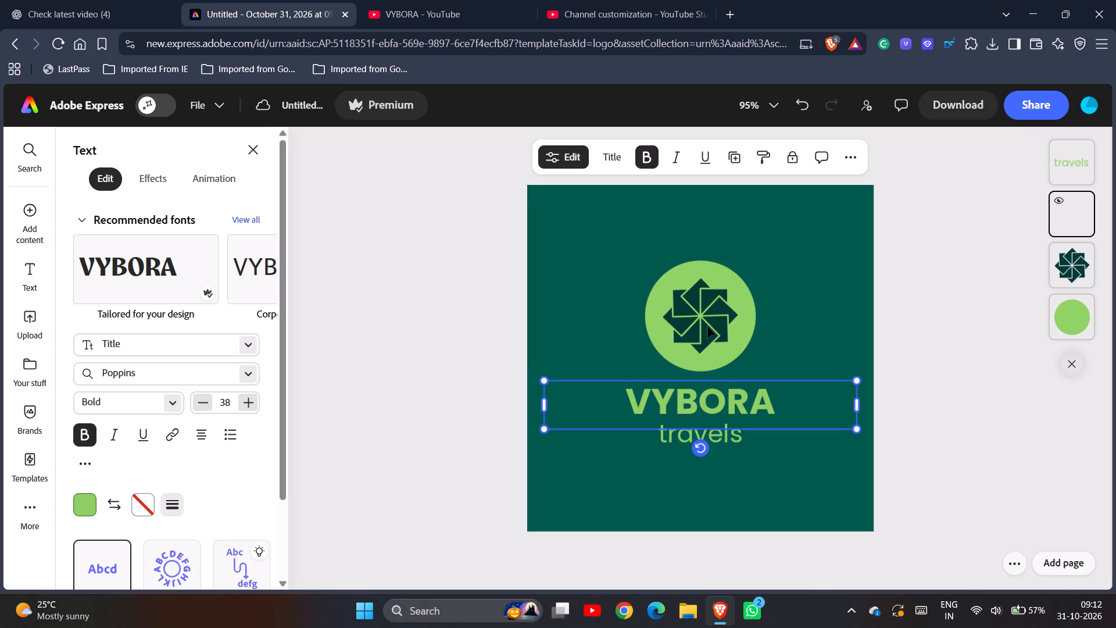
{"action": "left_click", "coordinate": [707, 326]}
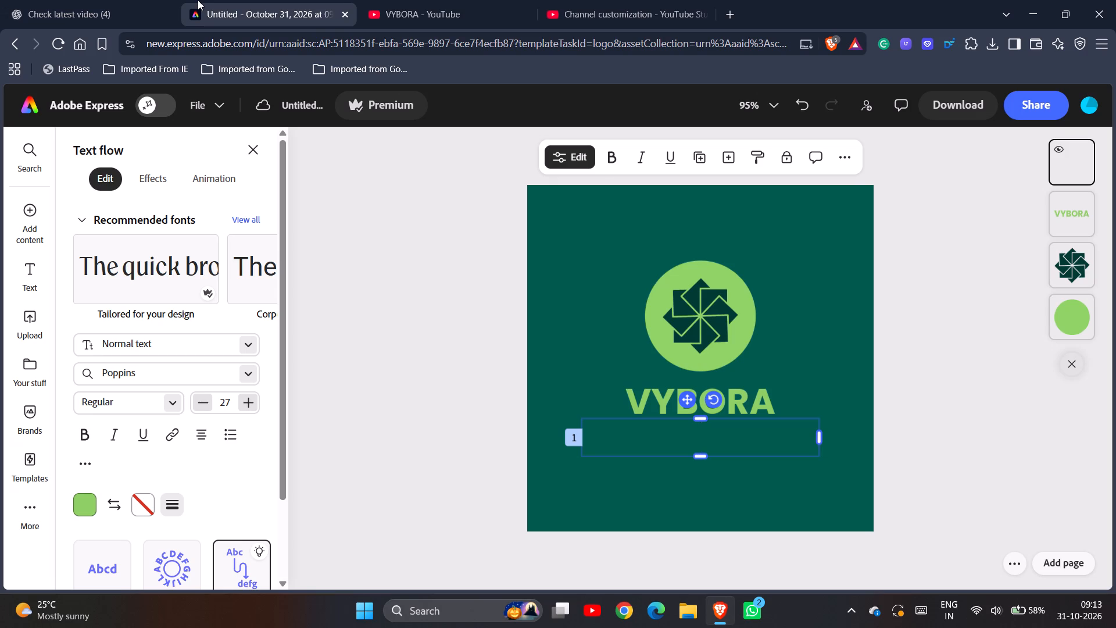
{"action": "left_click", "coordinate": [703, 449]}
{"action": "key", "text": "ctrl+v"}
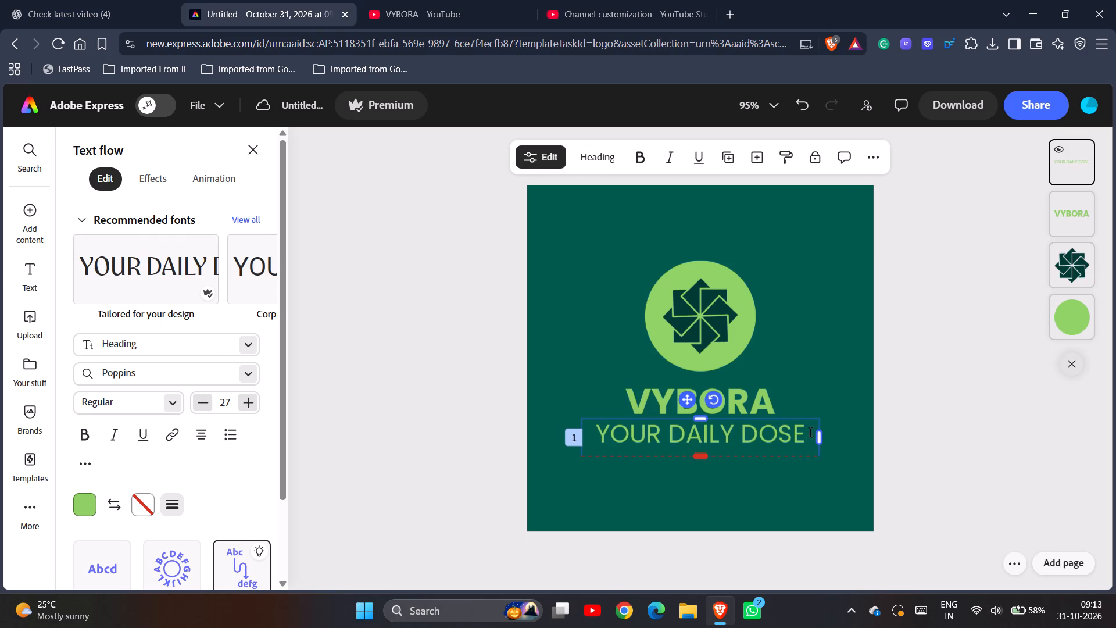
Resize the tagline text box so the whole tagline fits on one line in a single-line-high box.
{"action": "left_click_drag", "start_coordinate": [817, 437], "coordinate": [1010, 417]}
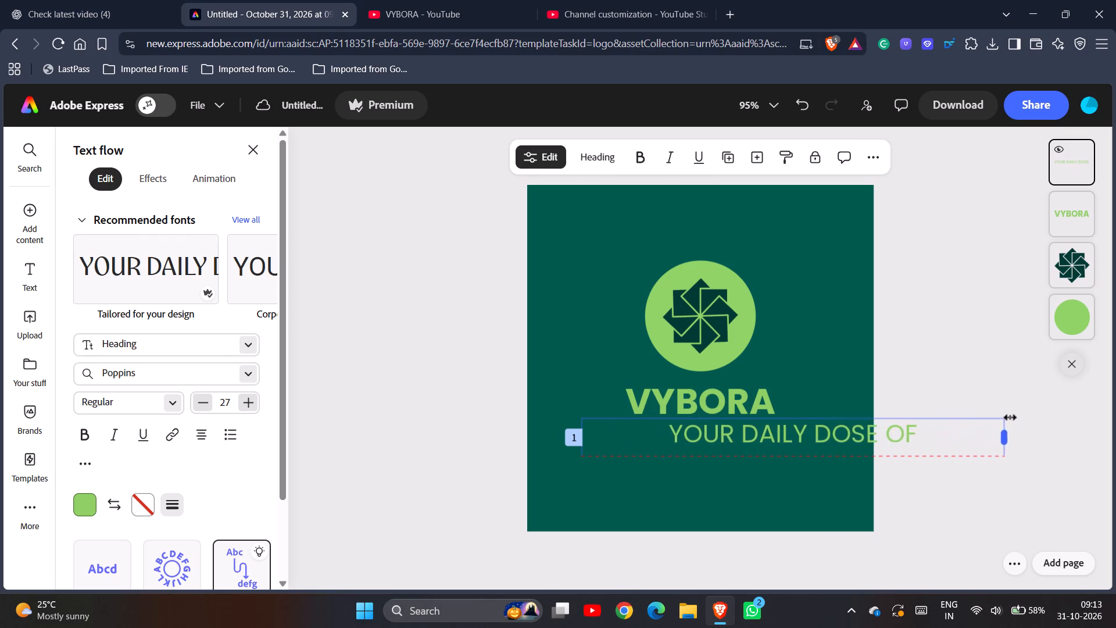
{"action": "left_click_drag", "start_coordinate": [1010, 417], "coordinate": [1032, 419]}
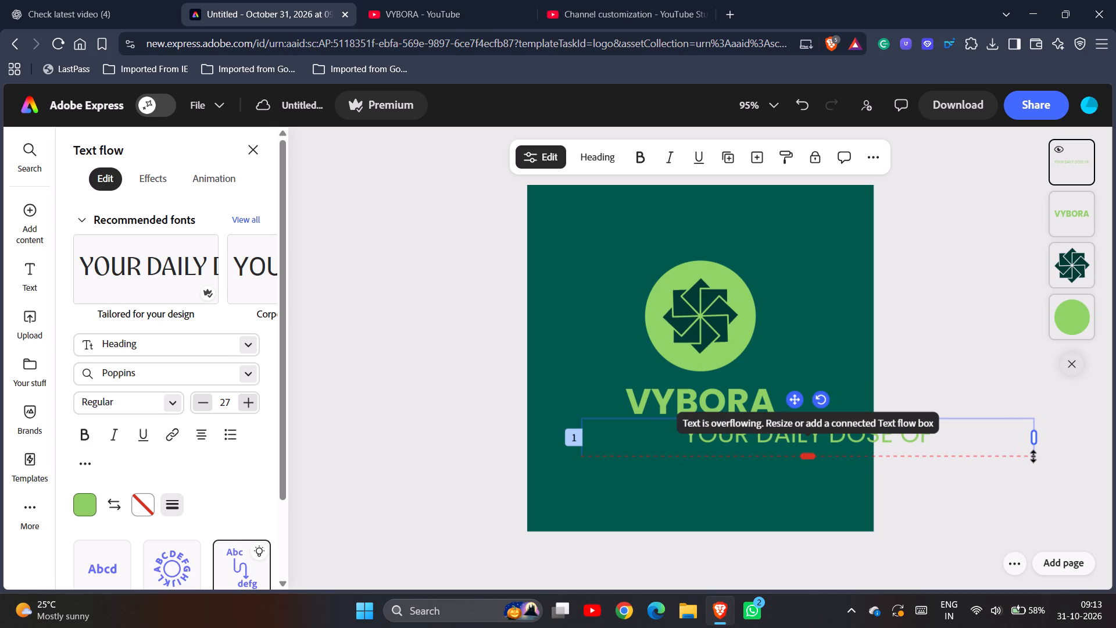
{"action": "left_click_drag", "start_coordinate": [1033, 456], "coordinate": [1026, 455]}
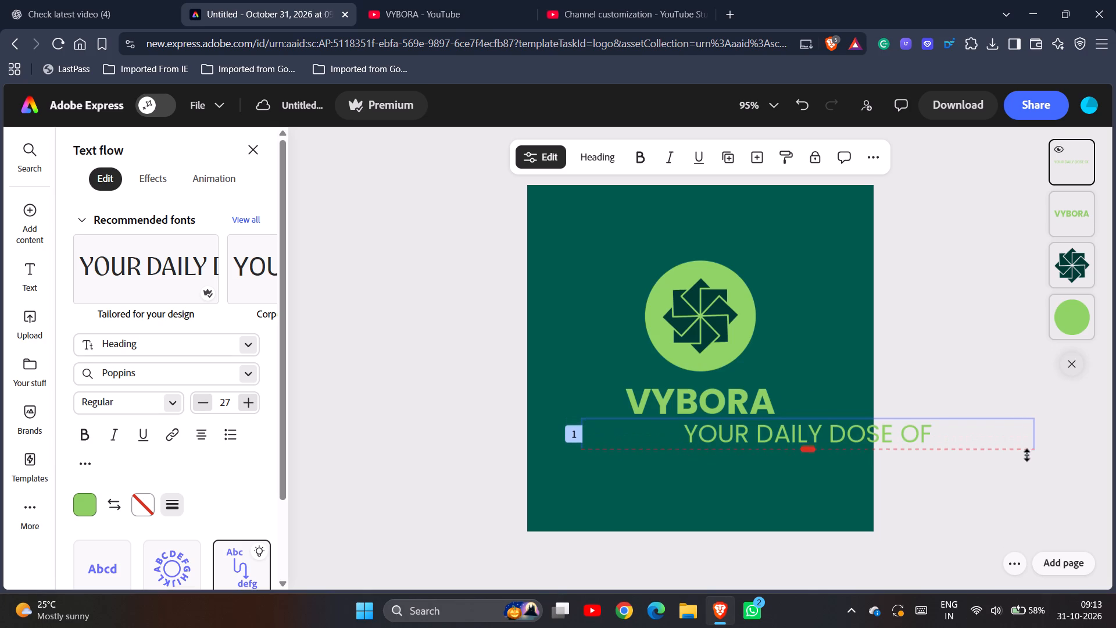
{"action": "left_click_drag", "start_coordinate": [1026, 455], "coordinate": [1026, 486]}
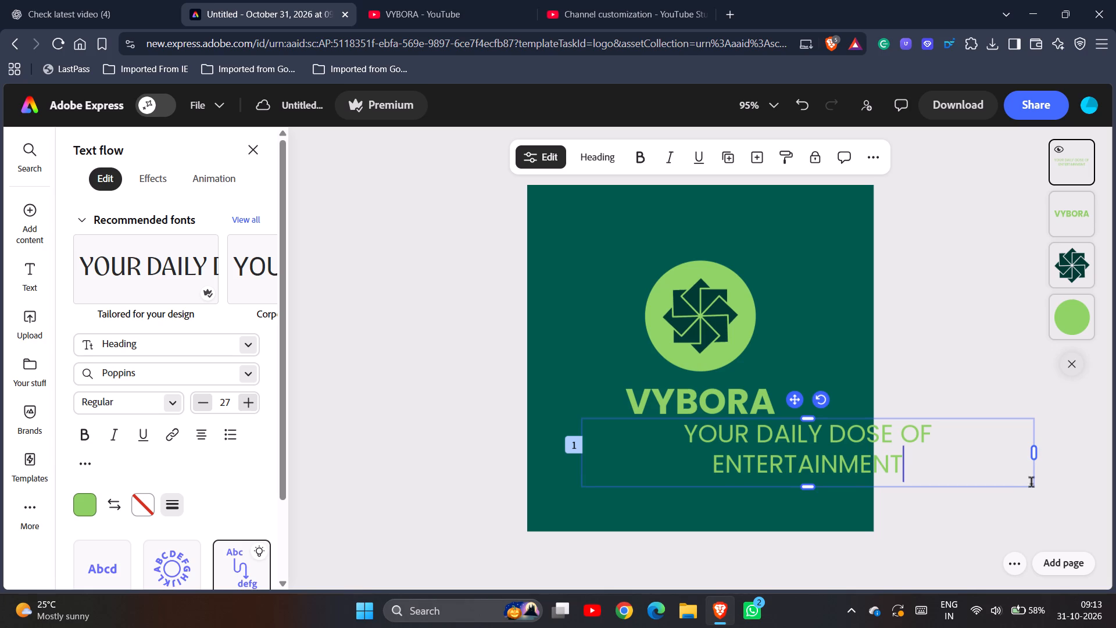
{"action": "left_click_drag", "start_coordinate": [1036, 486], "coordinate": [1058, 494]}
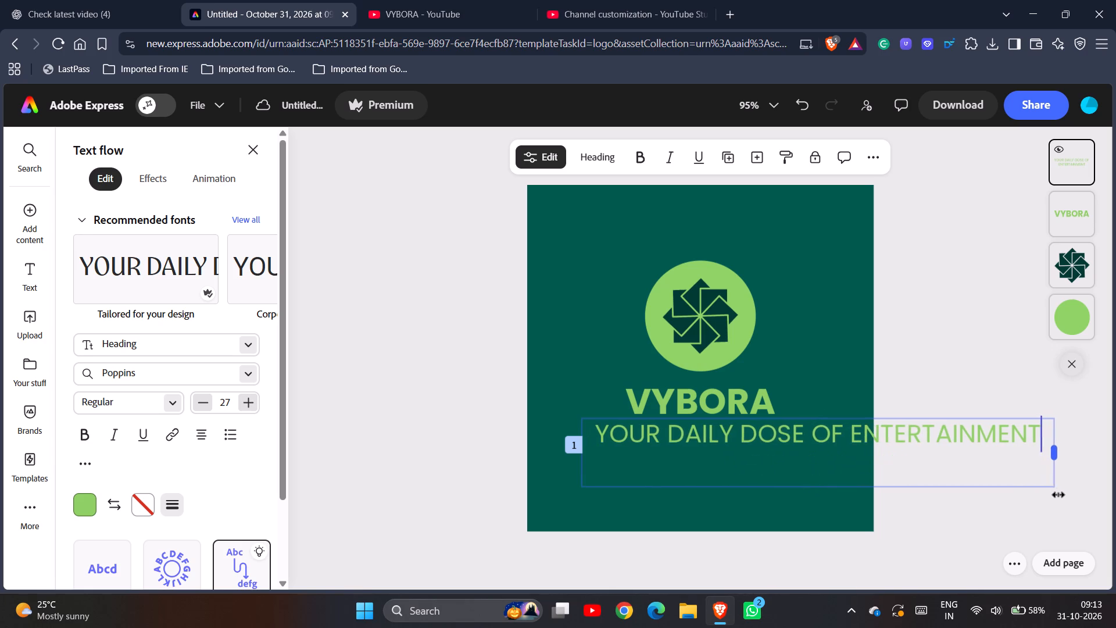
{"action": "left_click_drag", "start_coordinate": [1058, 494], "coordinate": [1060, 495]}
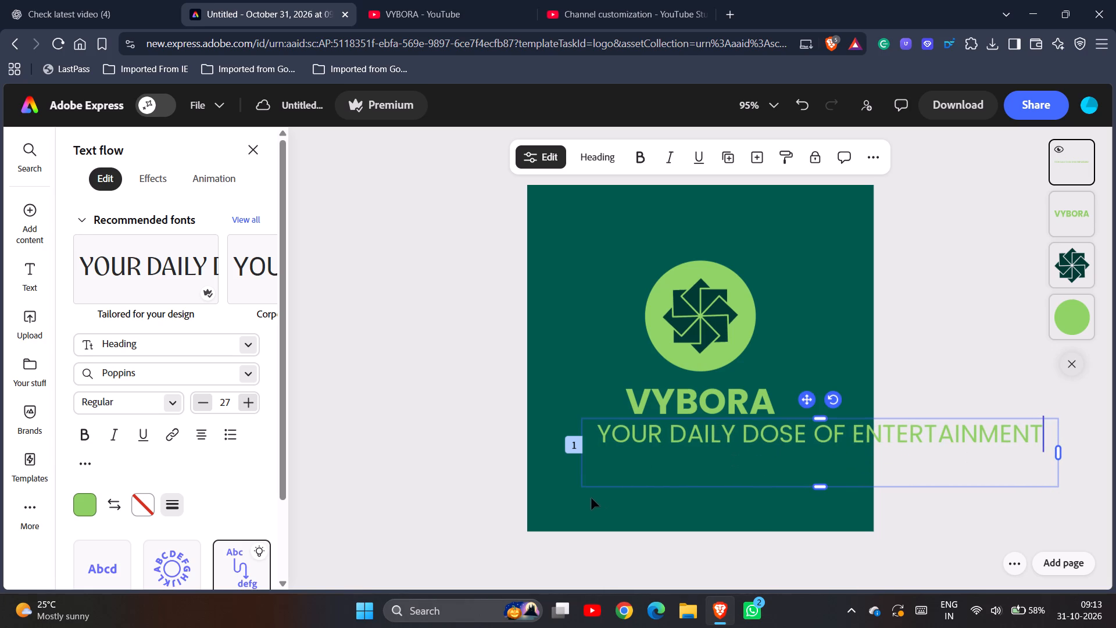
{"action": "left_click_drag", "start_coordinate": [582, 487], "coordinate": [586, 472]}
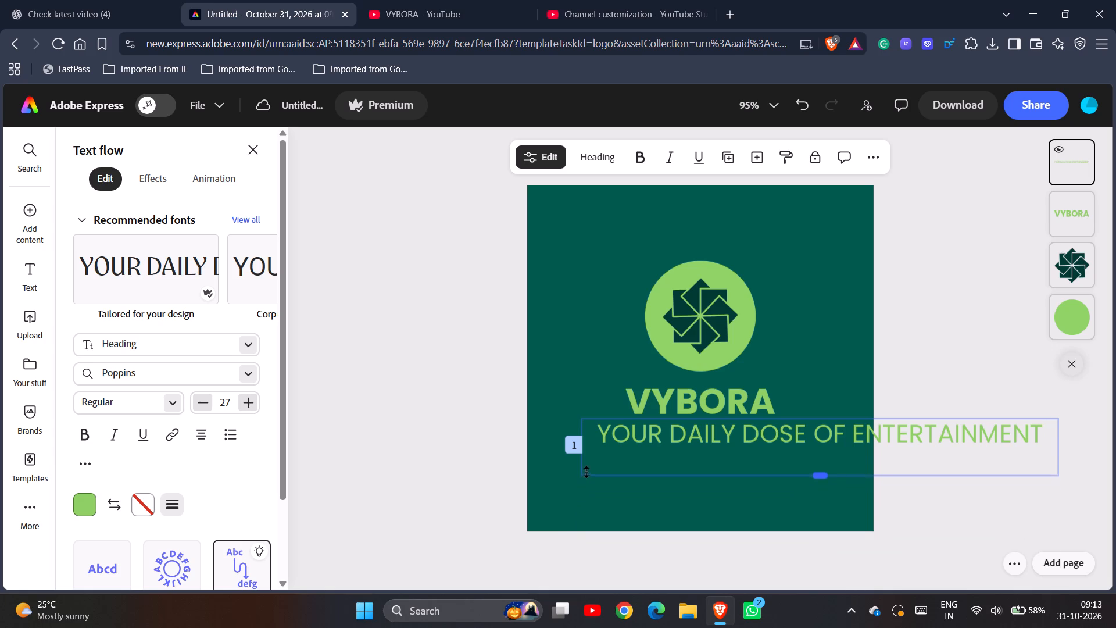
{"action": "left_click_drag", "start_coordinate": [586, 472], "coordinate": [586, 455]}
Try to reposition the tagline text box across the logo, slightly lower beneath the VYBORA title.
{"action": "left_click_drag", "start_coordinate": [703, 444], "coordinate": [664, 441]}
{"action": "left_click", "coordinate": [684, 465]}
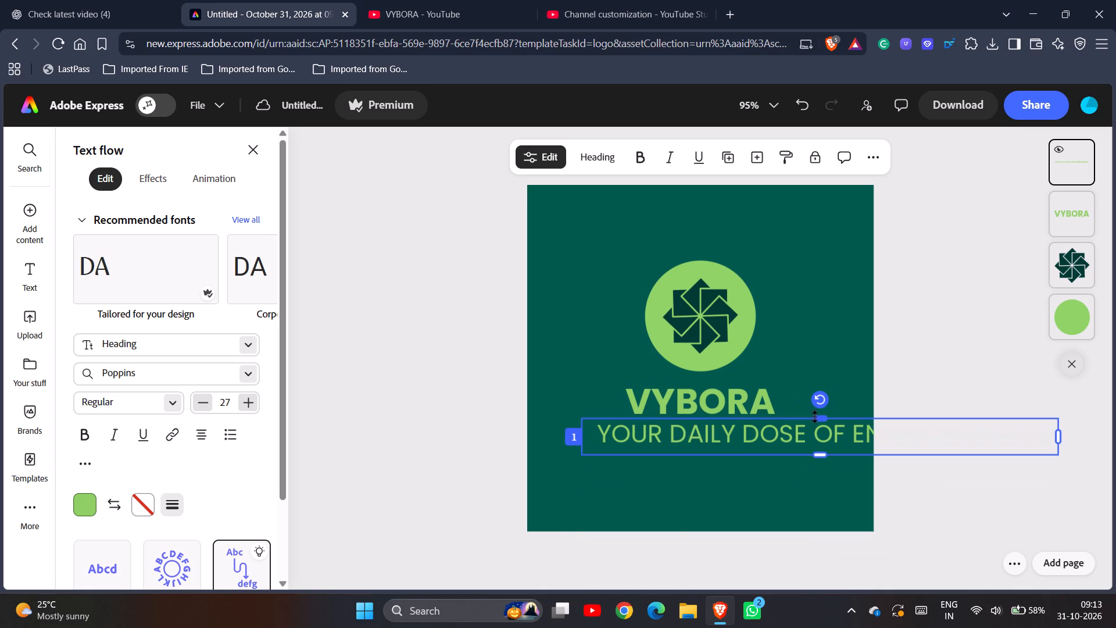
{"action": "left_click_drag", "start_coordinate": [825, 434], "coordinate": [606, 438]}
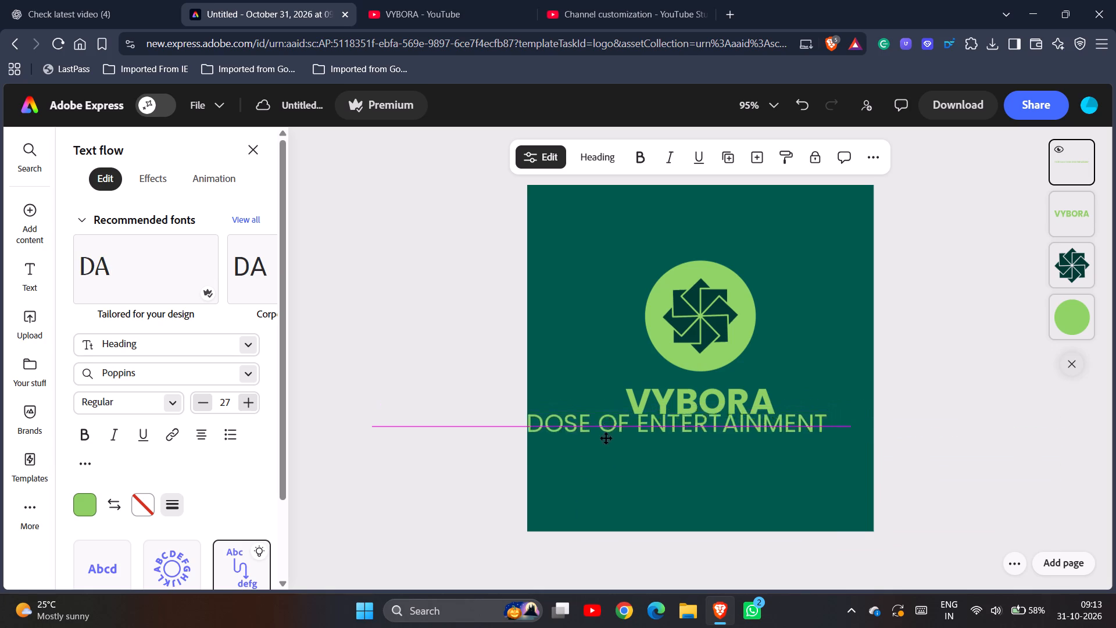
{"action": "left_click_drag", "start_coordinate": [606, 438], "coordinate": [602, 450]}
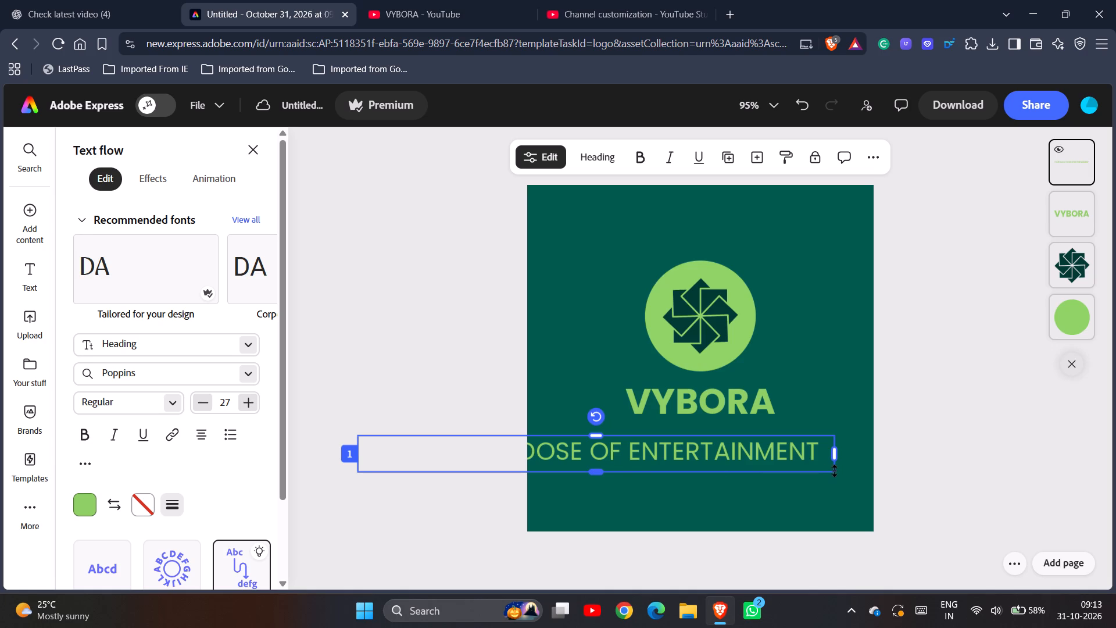
Delete the tagline text box from the logo.
{"action": "key", "text": "BackSpace"}
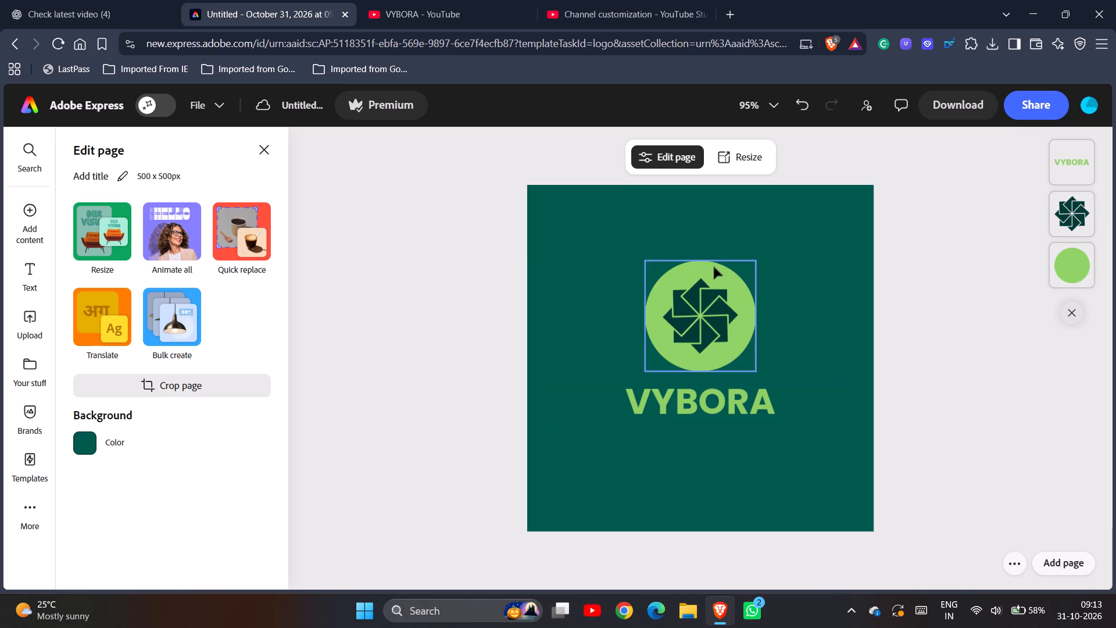
Recolour the pinwheel icon in the green circle, trying light blue #33C5E8 before choosing white #FFFFFF.
{"action": "left_click", "coordinate": [689, 315]}
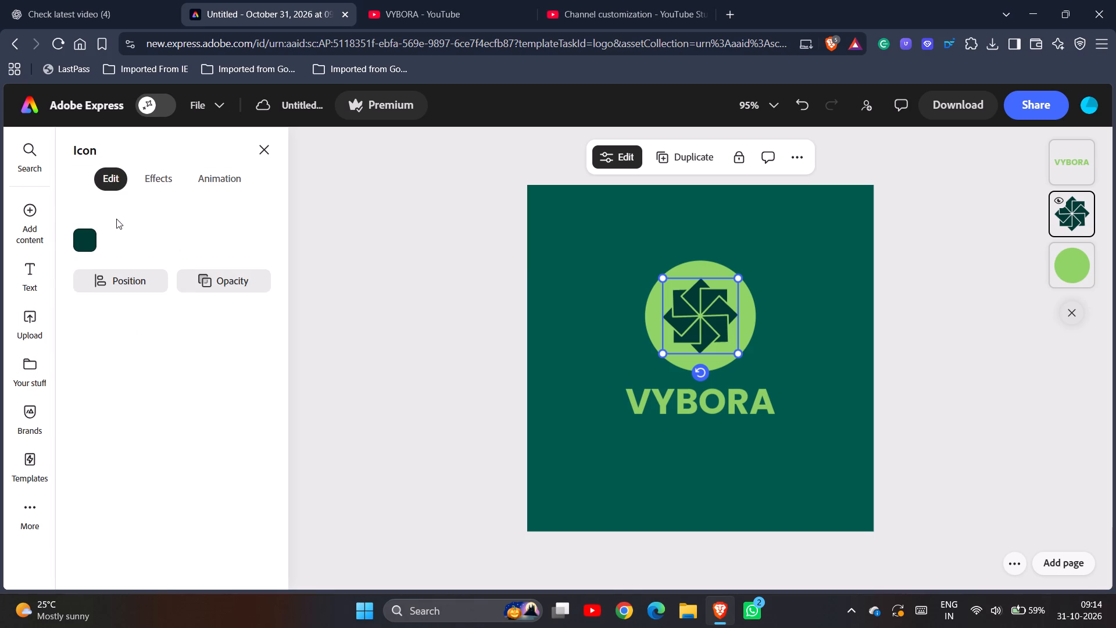
{"action": "left_click", "coordinate": [81, 242]}
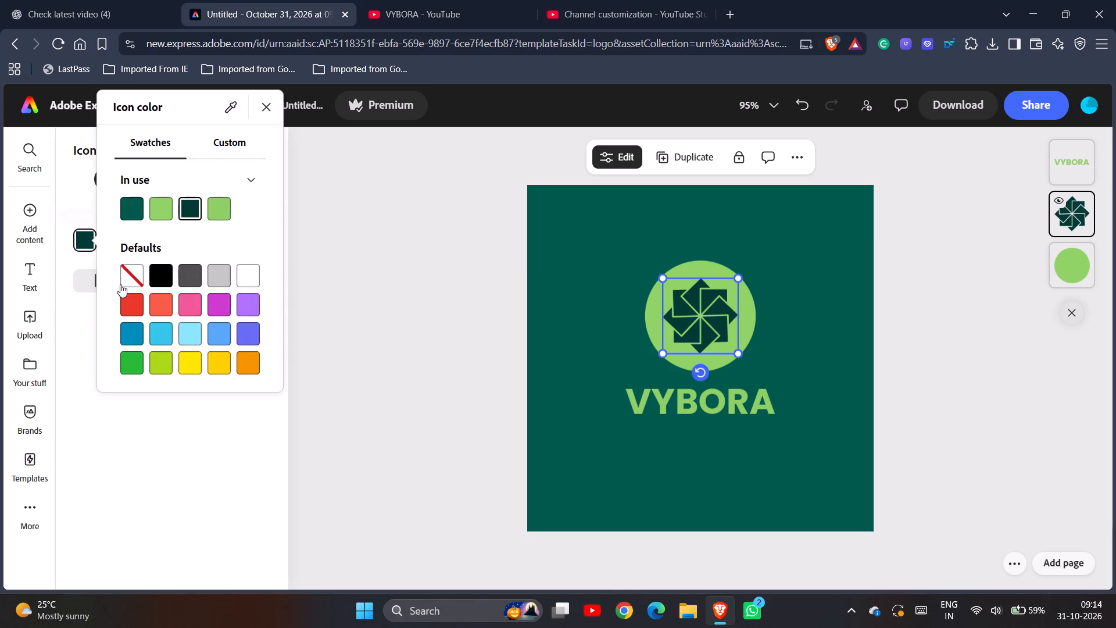
{"action": "left_click", "coordinate": [158, 331]}
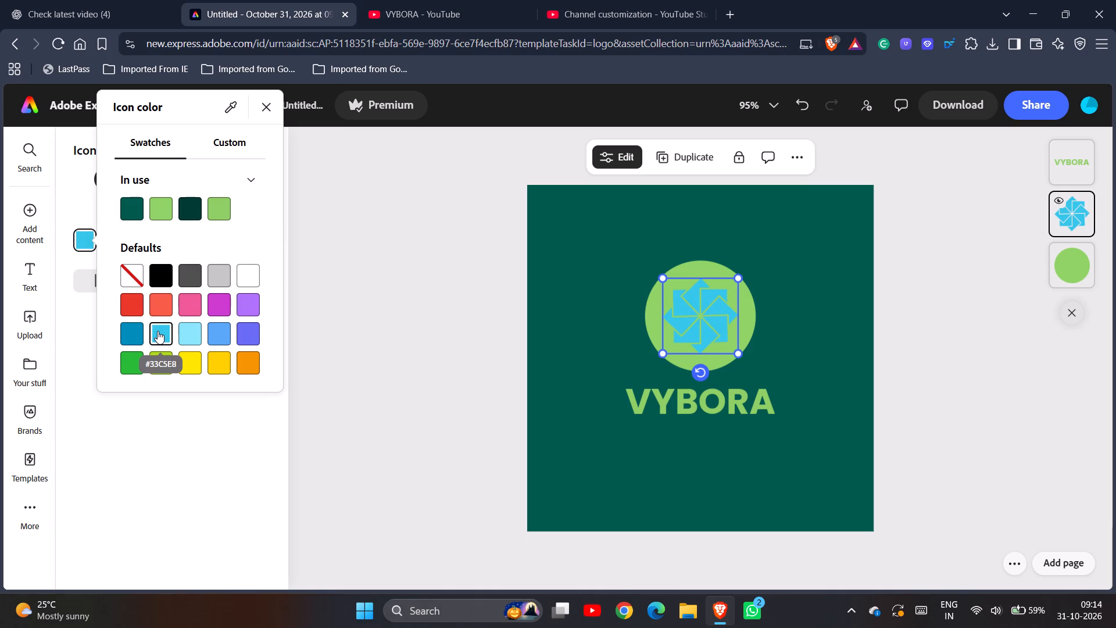
{"action": "left_click", "coordinate": [249, 275]}
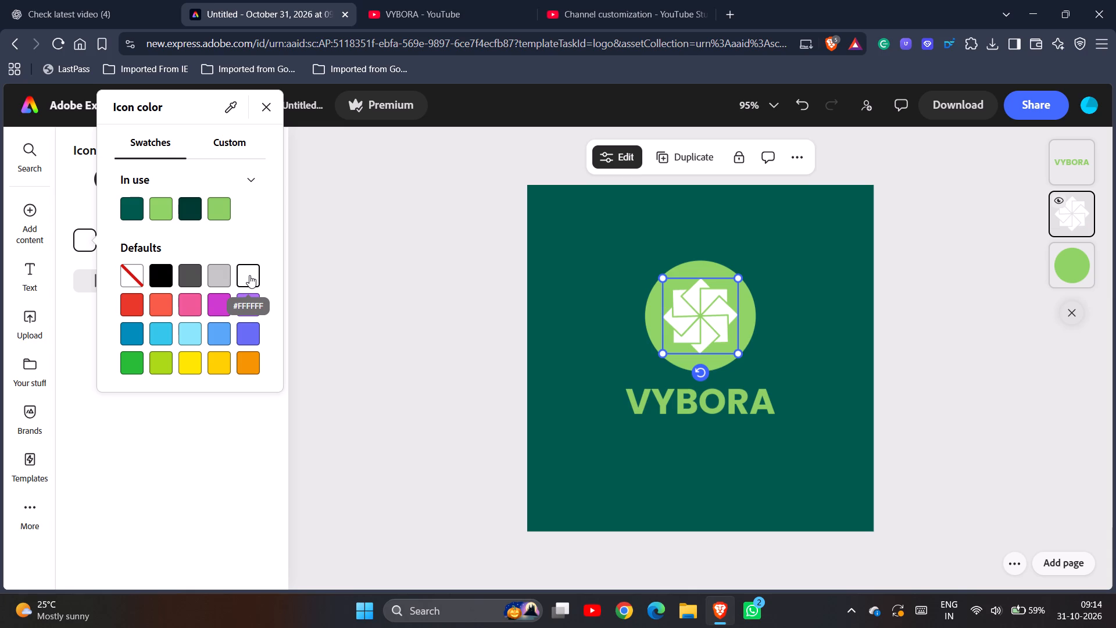
{"action": "left_click", "coordinate": [393, 304]}
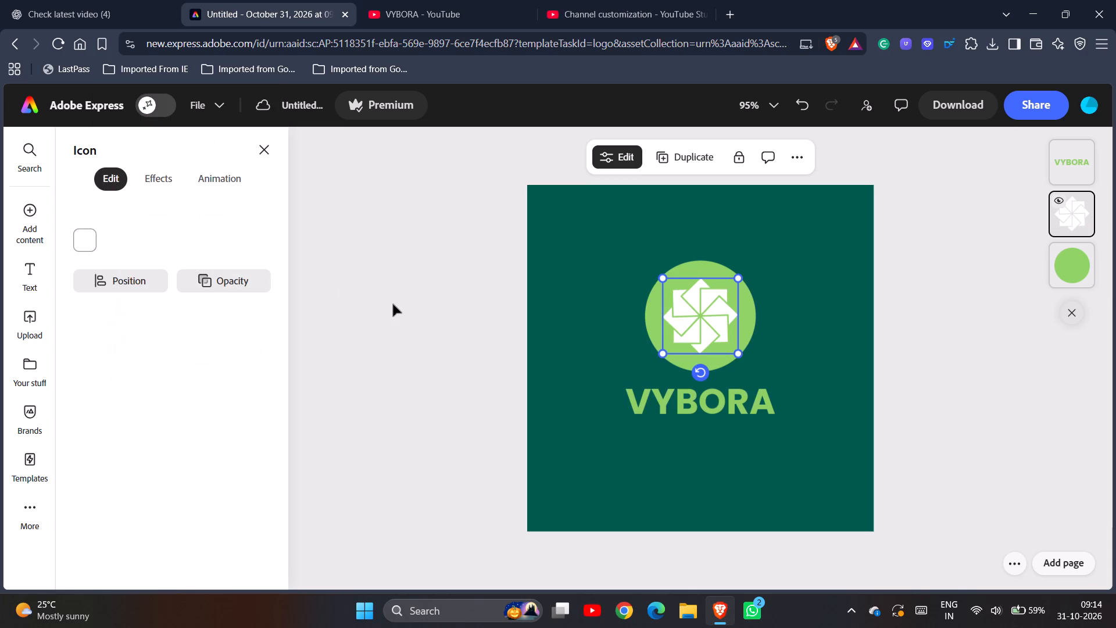
{"action": "left_click", "coordinate": [508, 292]}
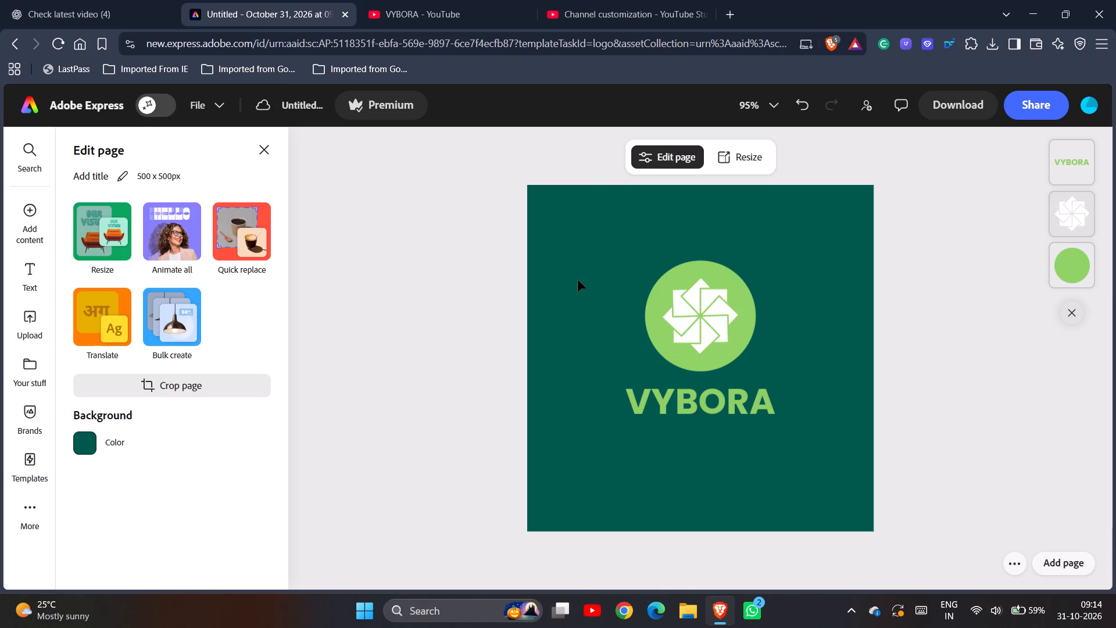
{"action": "left_click", "coordinate": [578, 280]}
Download the logo design as a PNG at 500 x 500 px.
{"action": "left_click", "coordinate": [946, 112]}
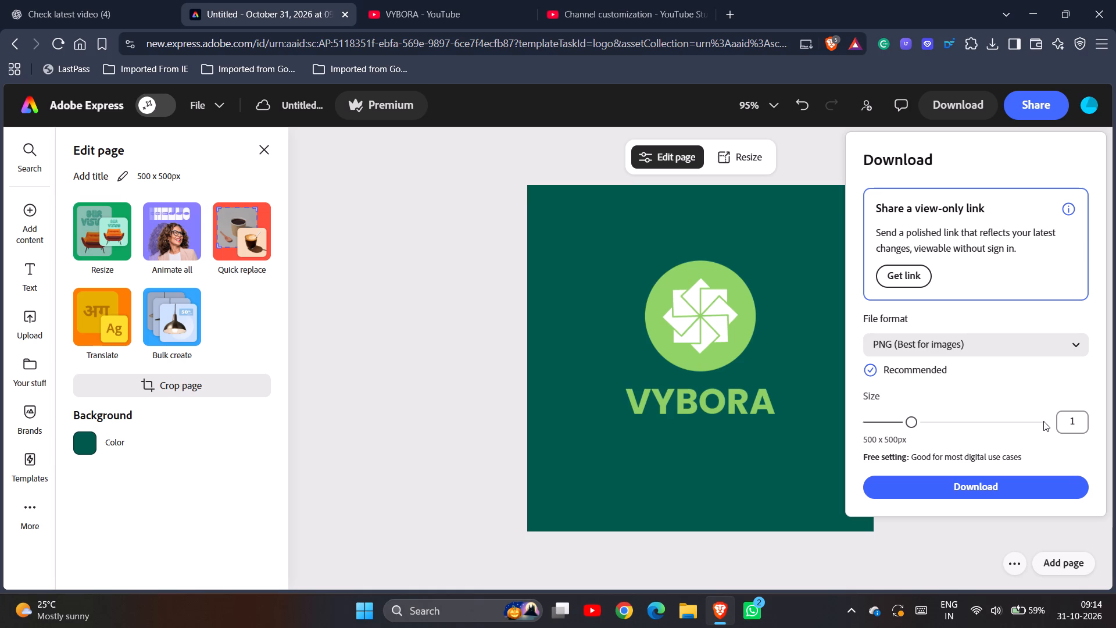
{"action": "left_click", "coordinate": [1043, 421]}
{"action": "left_click", "coordinate": [1034, 482]}
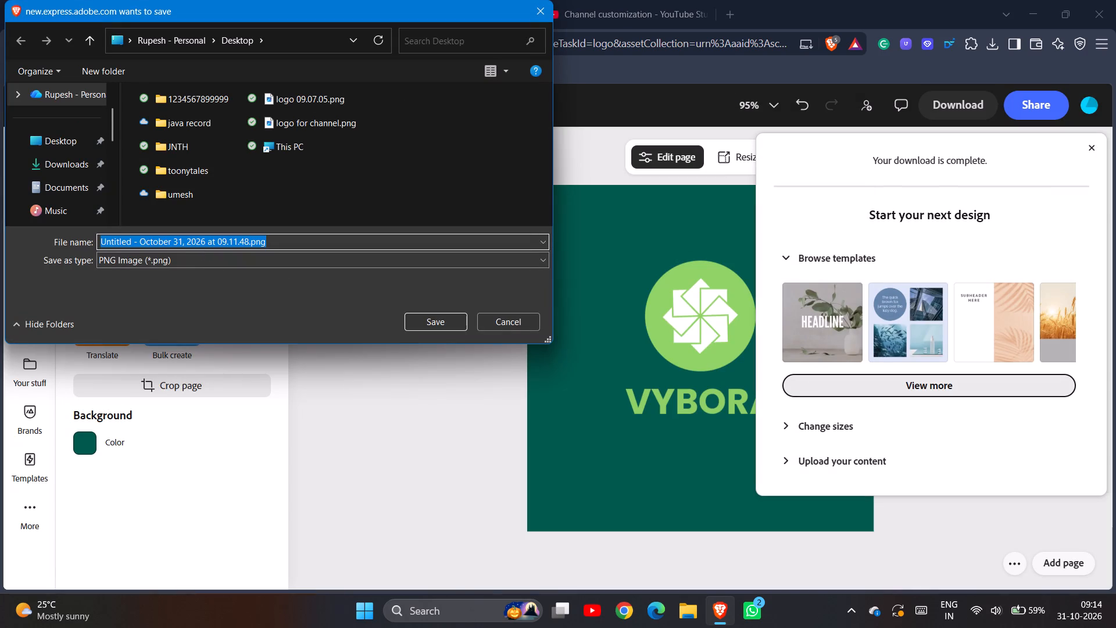
Save the logo to the Desktop as LOGO09.11.48.png and dismiss the completed-download window.
{"action": "left_click", "coordinate": [217, 240]}
{"action": "key", "text": "BackSpace"}
{"action": "key", "text": "BackSpace"}
{"action": "key", "text": "BackSpace"}
{"action": "key", "text": "BackSpace"}
{"action": "key", "text": "BackSpace"}
{"action": "key", "text": "BackSpace"}
{"action": "key", "text": "BackSpace"}
{"action": "key", "text": "BackSpace"}
{"action": "key", "text": "BackSpace"}
{"action": "key", "text": "BackSpace"}
{"action": "key", "text": "BackSpace"}
{"action": "key", "text": "BackSpace"}
{"action": "key", "text": "BackSpace"}
{"action": "key", "text": "BackSpace"}
{"action": "key", "text": "BackSpace"}
{"action": "key", "text": "BackSpace"}
{"action": "key", "text": "BackSpace"}
{"action": "key", "text": "BackSpace"}
{"action": "key", "text": "BackSpace"}
{"action": "key", "text": "BackSpace"}
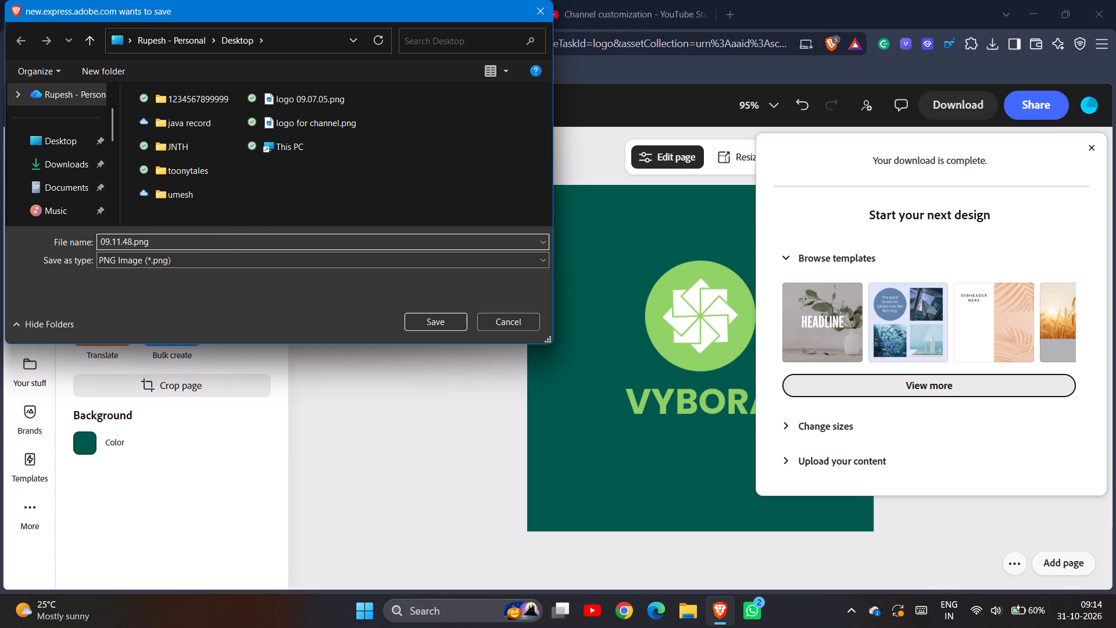
{"action": "type", "text": "LOGO"}
{"action": "left_click", "coordinate": [52, 139]}
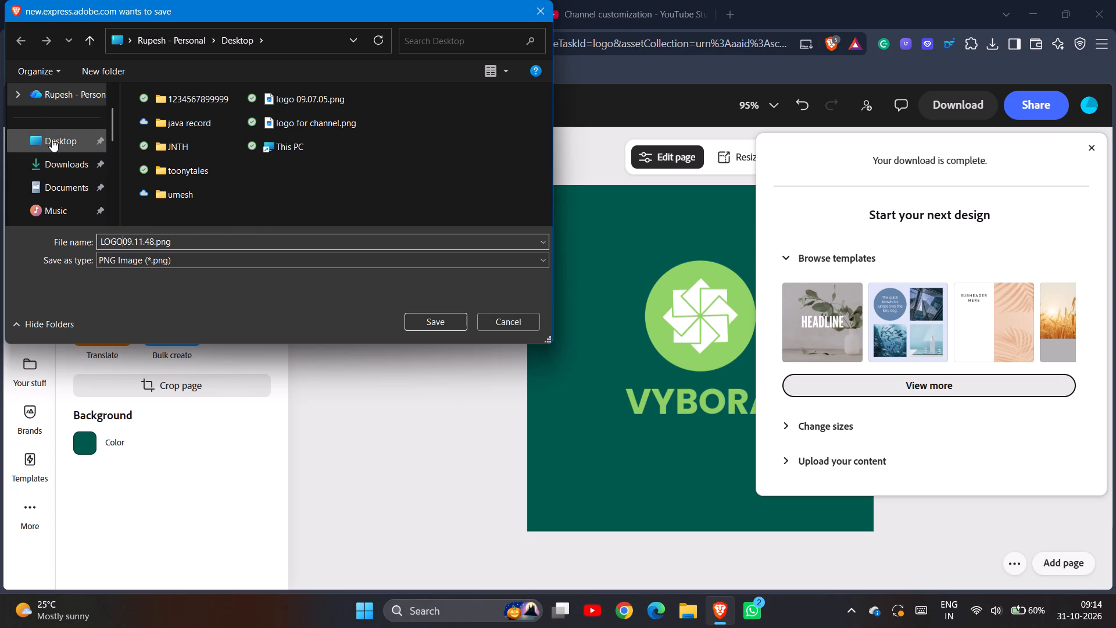
{"action": "left_click", "coordinate": [417, 323]}
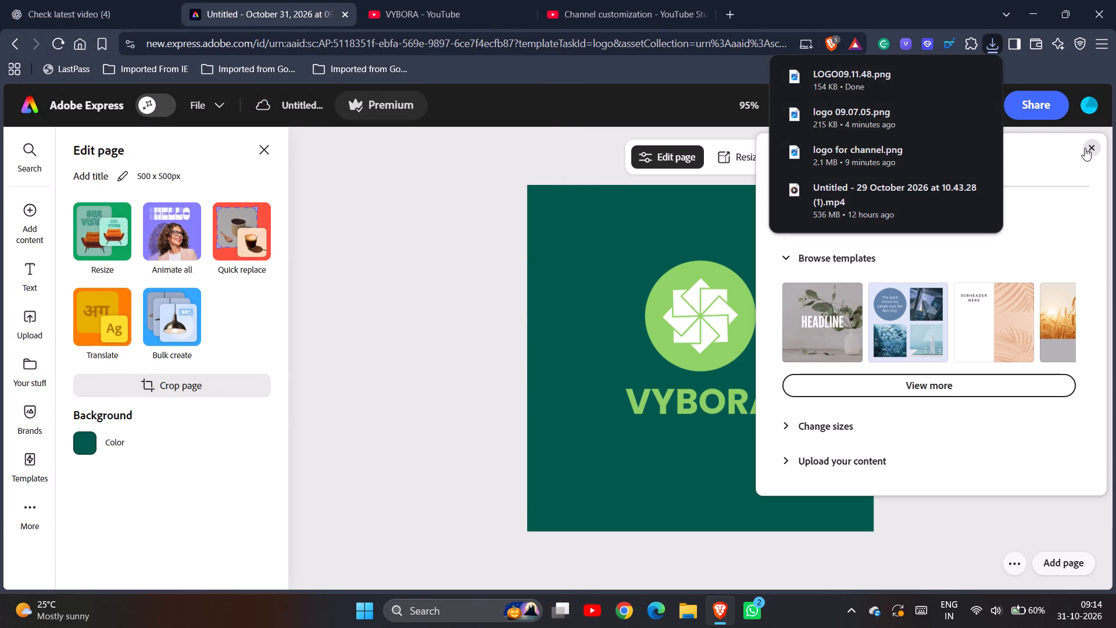
{"action": "left_click", "coordinate": [1085, 148]}
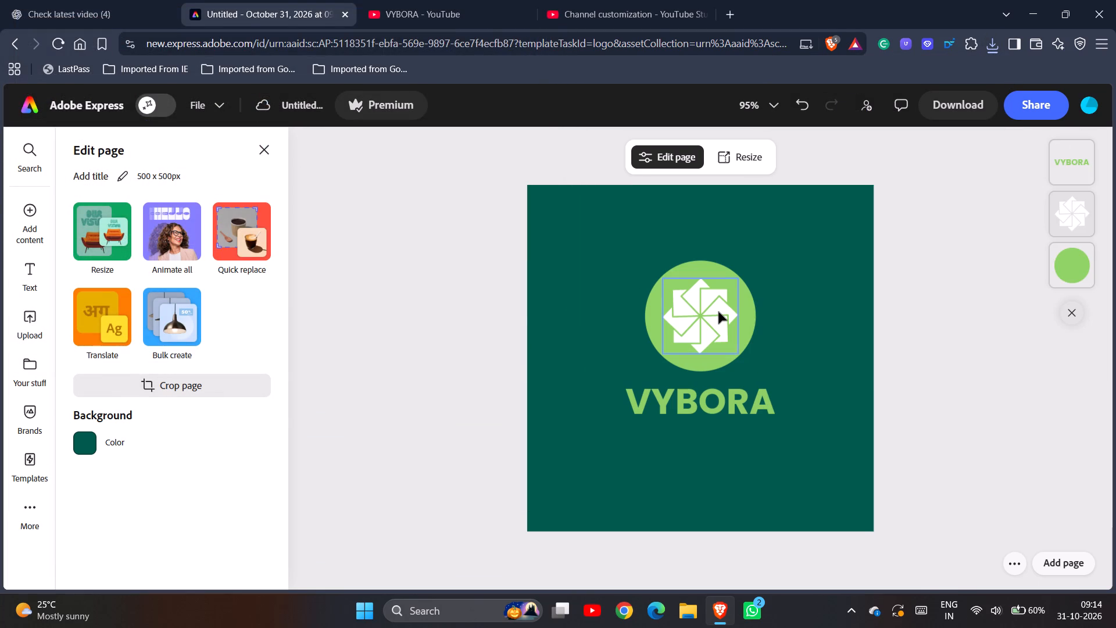
Delete the white pinwheel icon from the logo's green circle.
{"action": "left_click", "coordinate": [718, 312]}
{"action": "key", "text": "Delete"}
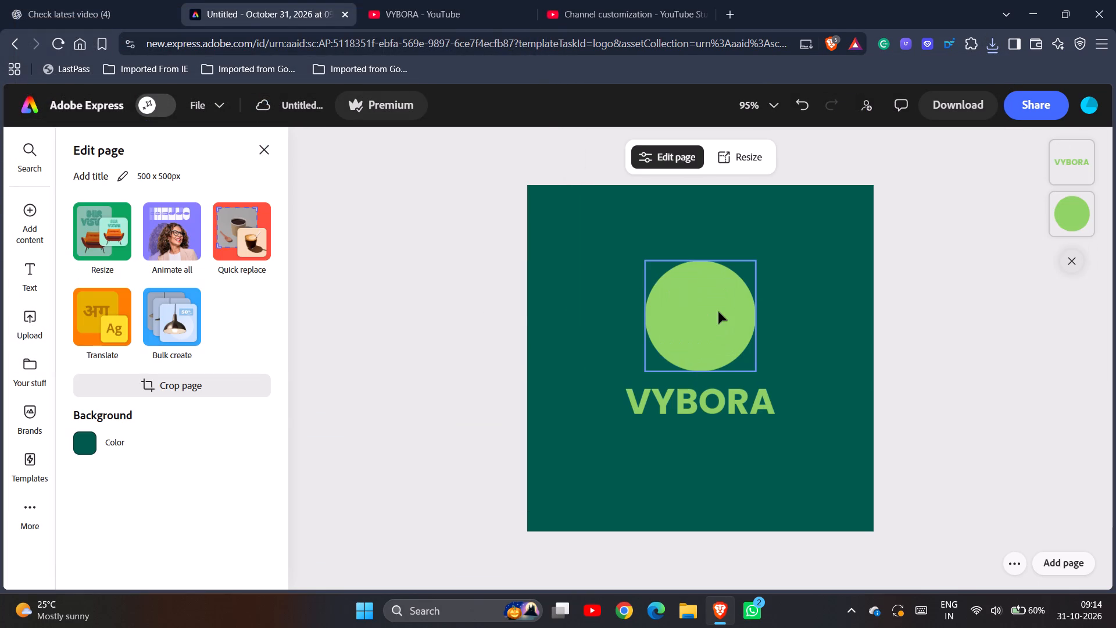
{"action": "key", "text": "Delete"}
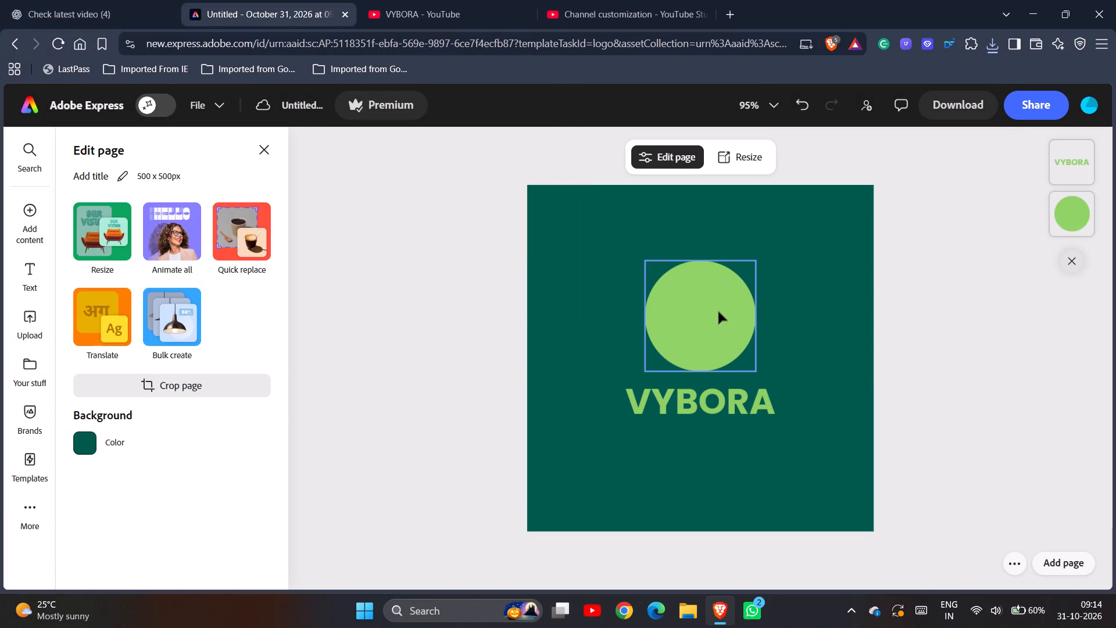
Delete the green circle above the VYBORA text.
{"action": "left_click", "coordinate": [718, 312]}
{"action": "key", "text": "Delete"}
{"action": "left_click", "coordinate": [718, 312]}
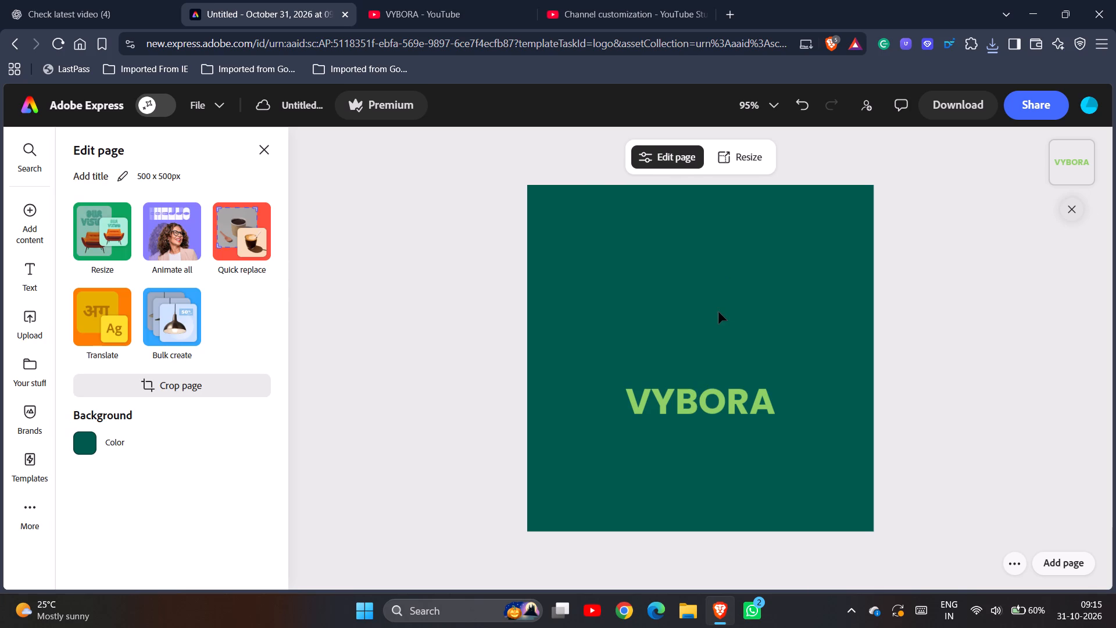
{"action": "left_click", "coordinate": [650, 259]}
Change the logo page's background color to white.
{"action": "left_click", "coordinate": [83, 449]}
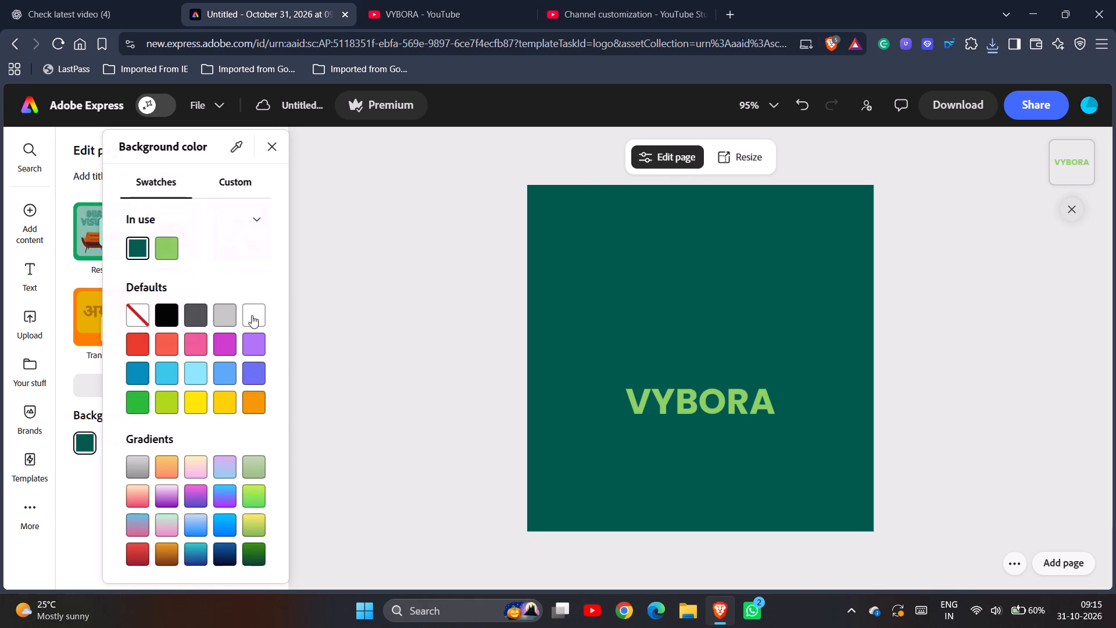
{"action": "left_click", "coordinate": [250, 316]}
Enlarge the green VYBORA text to about size 48 and move it to the centre of the page.
{"action": "left_click", "coordinate": [724, 408]}
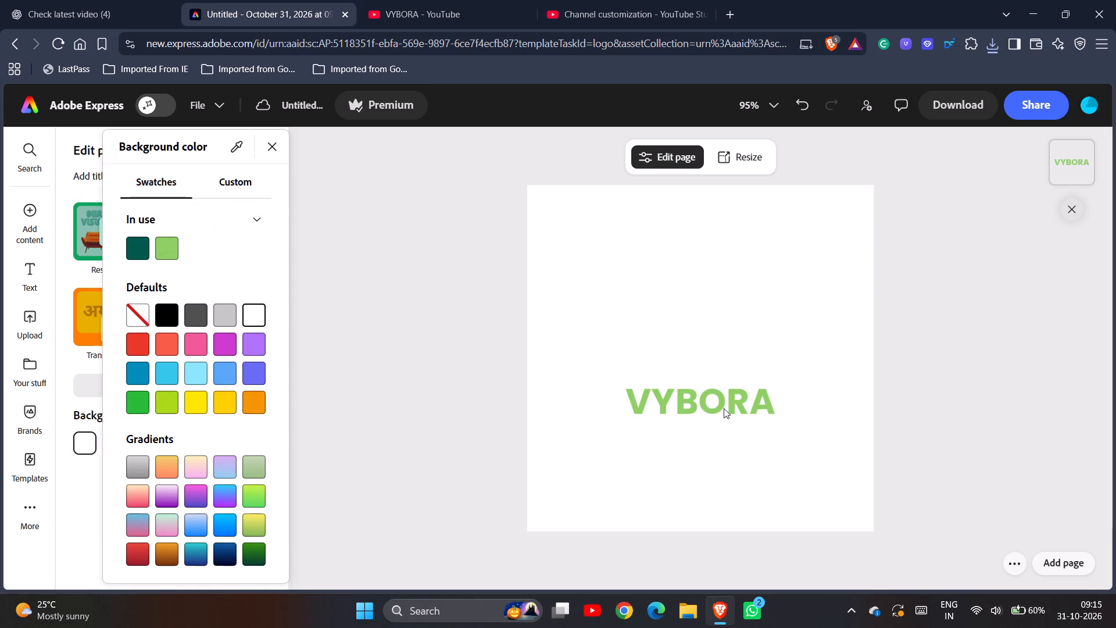
{"action": "left_click", "coordinate": [724, 408]}
{"action": "left_click_drag", "start_coordinate": [724, 408], "coordinate": [724, 405]}
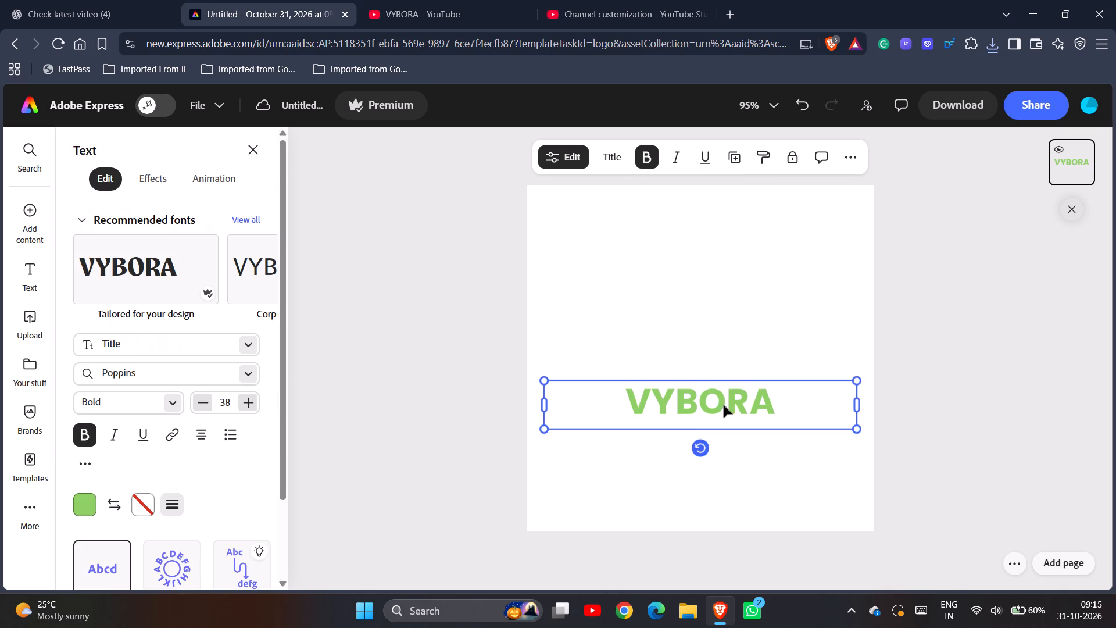
{"action": "left_click_drag", "start_coordinate": [724, 405], "coordinate": [722, 358]}
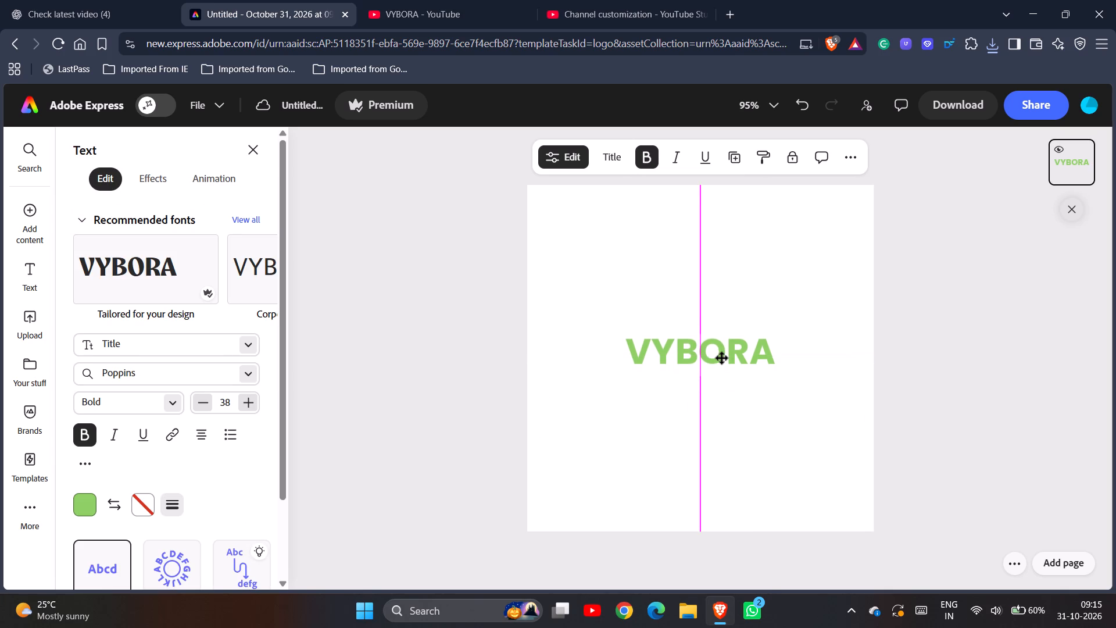
{"action": "left_click_drag", "start_coordinate": [722, 358], "coordinate": [723, 363]}
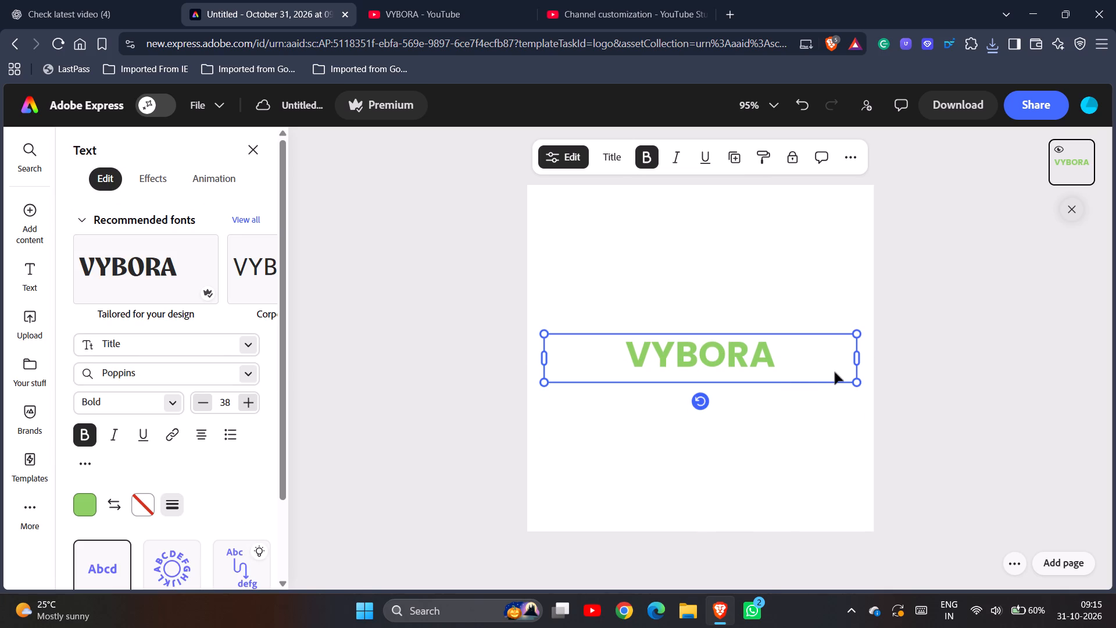
{"action": "left_click_drag", "start_coordinate": [855, 381], "coordinate": [864, 388]}
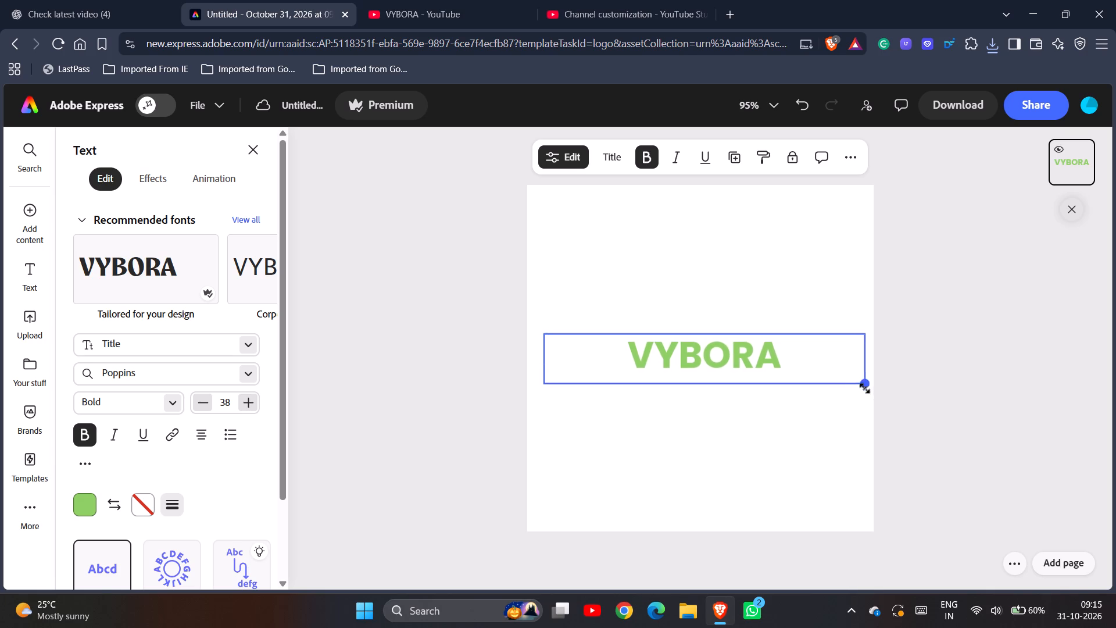
{"action": "left_click_drag", "start_coordinate": [864, 388], "coordinate": [924, 422]}
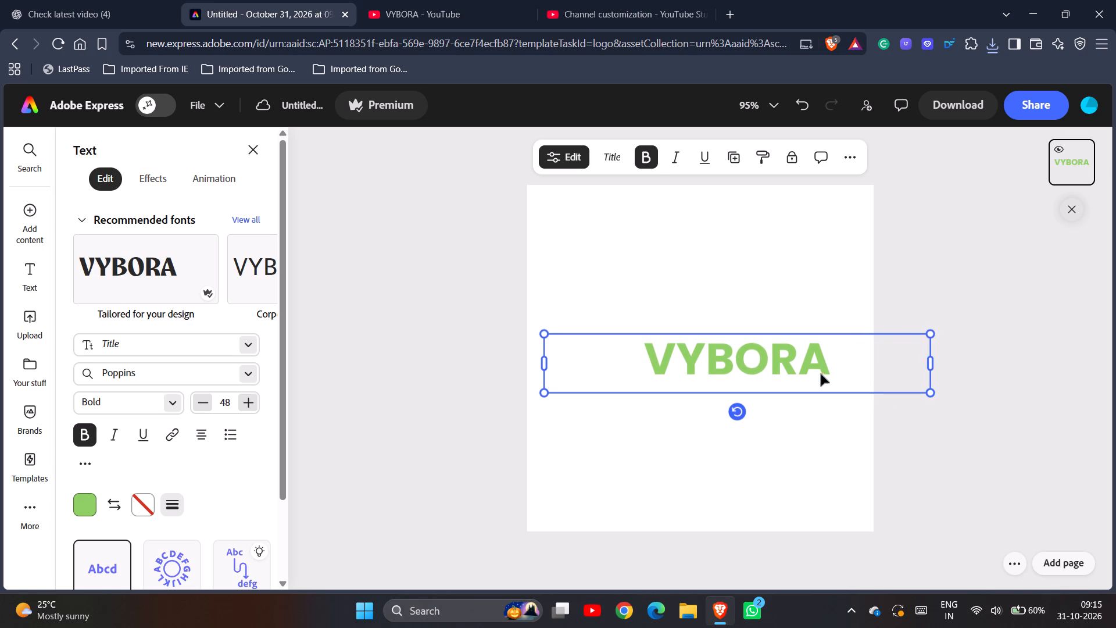
{"action": "left_click_drag", "start_coordinate": [811, 370], "coordinate": [780, 367]}
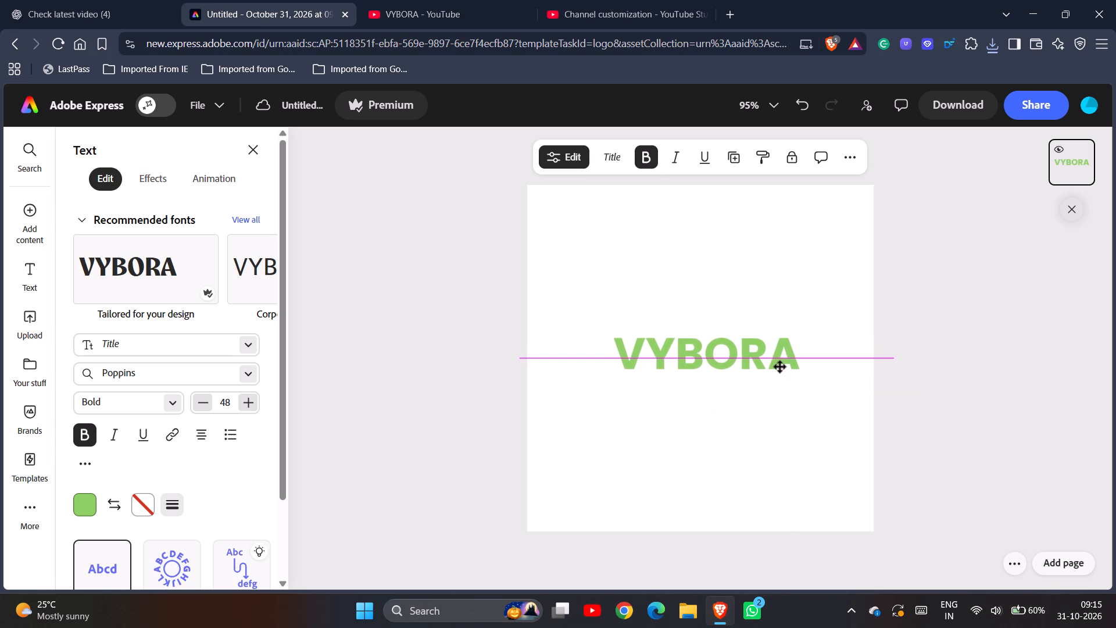
{"action": "left_click_drag", "start_coordinate": [780, 367], "coordinate": [777, 366]}
{"action": "left_click", "coordinate": [1007, 374]}
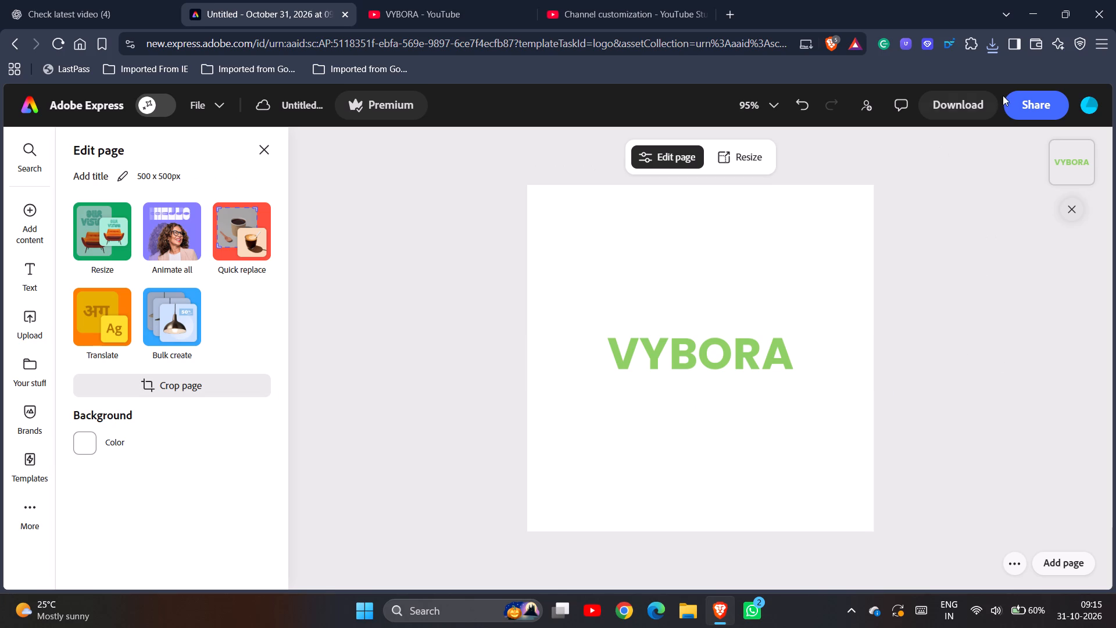
Download the text-only logo as a PNG at 500 x 500 px.
{"action": "left_click", "coordinate": [965, 104]}
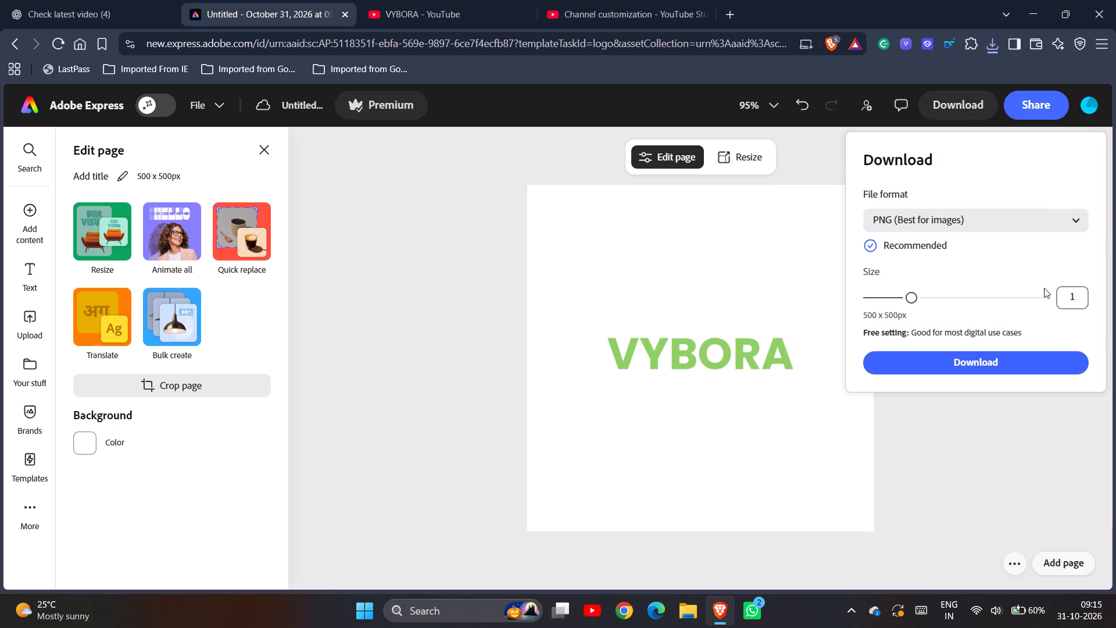
{"action": "left_click", "coordinate": [1045, 296]}
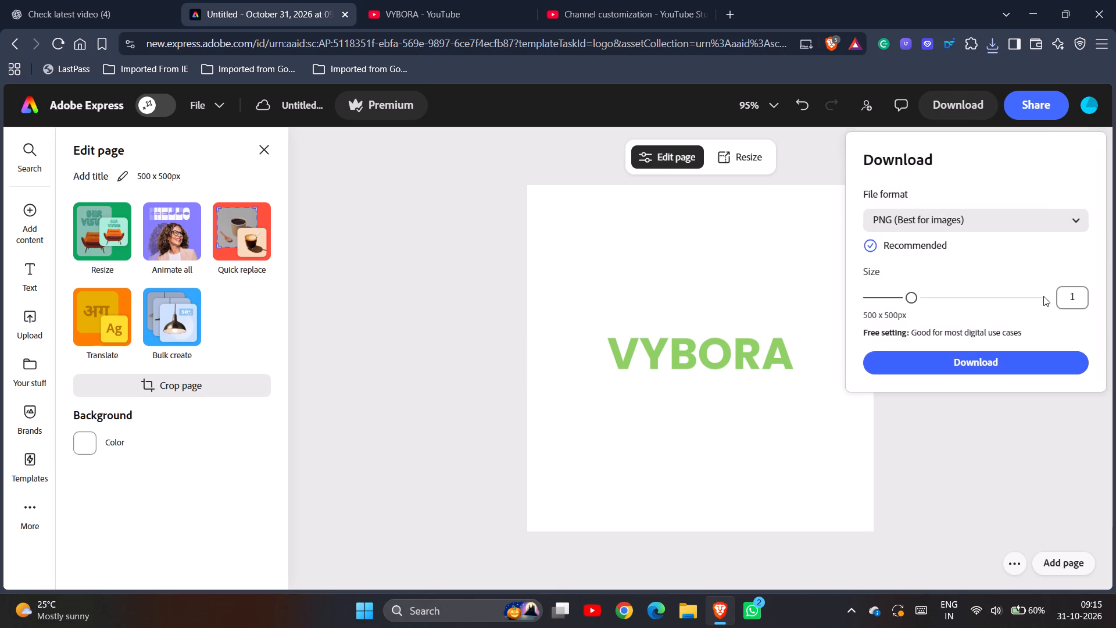
{"action": "left_click", "coordinate": [1043, 296]}
{"action": "left_click", "coordinate": [1031, 359]}
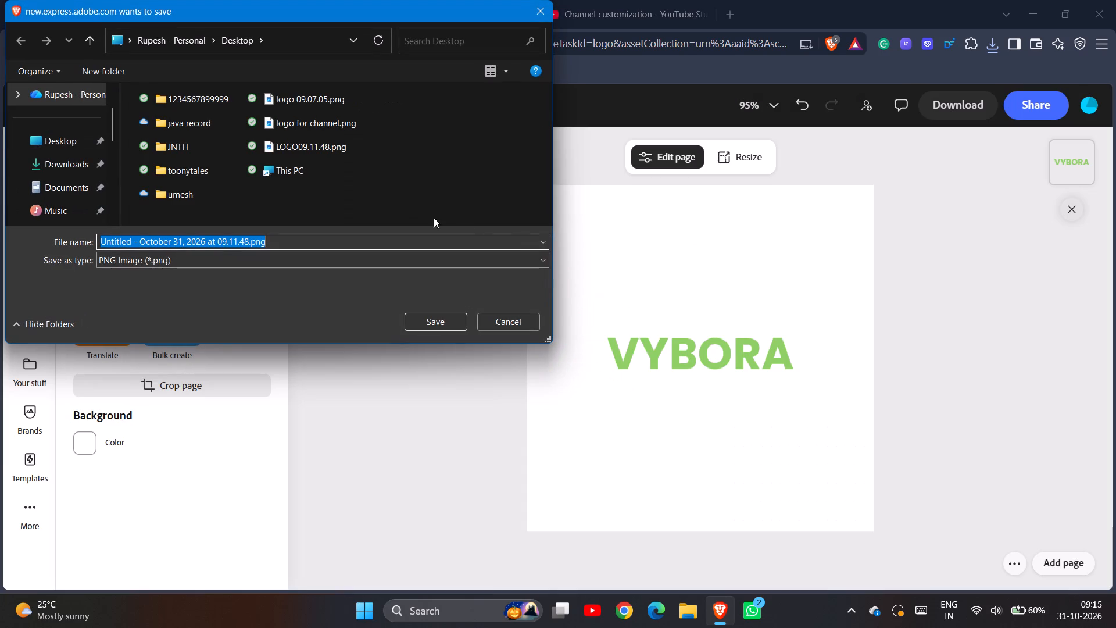
{"action": "left_click", "coordinate": [71, 140]}
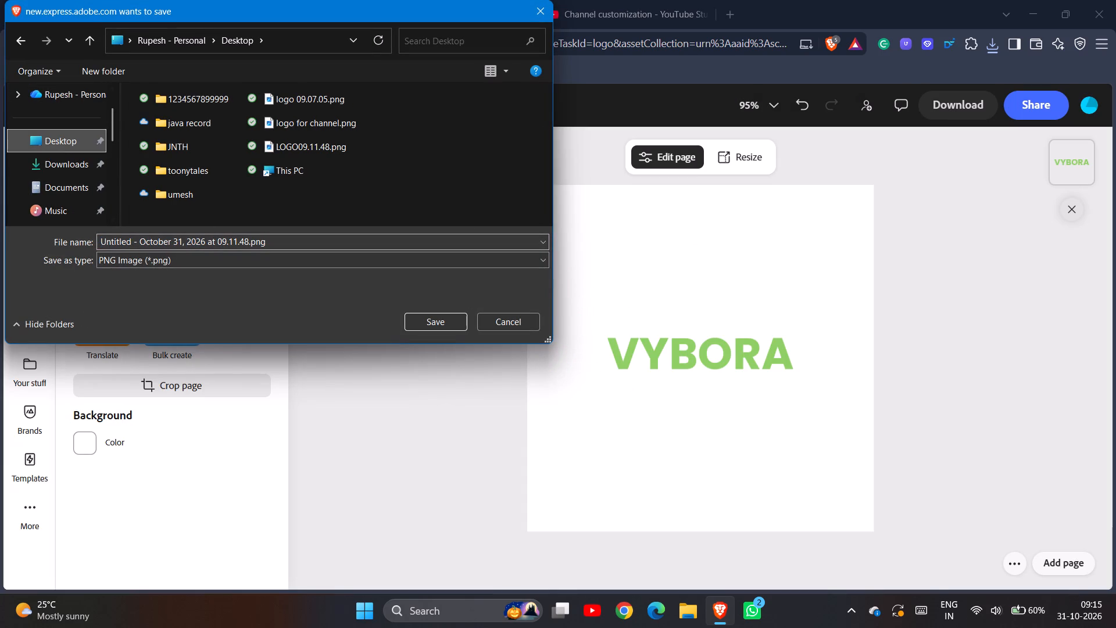
{"action": "left_click", "coordinate": [213, 244]}
{"action": "left_click", "coordinate": [213, 244]}
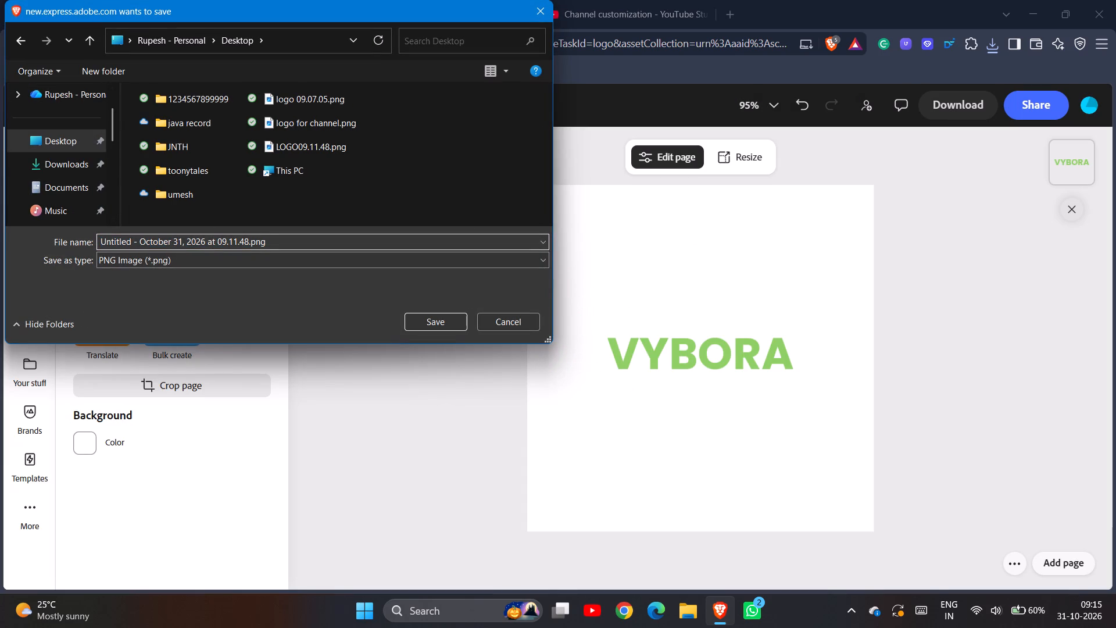
{"action": "key", "text": "BackSpace"}
{"action": "key", "text": "BackSpace"}
{"action": "key", "text": "BackSpace"}
{"action": "key", "text": "BackSpace"}
{"action": "key", "text": "BackSpace"}
{"action": "key", "text": "BackSpace"}
{"action": "key", "text": "BackSpace"}
{"action": "key", "text": "BackSpace"}
{"action": "key", "text": "BackSpace"}
{"action": "key", "text": "BackSpace"}
{"action": "key", "text": "BackSpace"}
{"action": "key", "text": "BackSpace"}
{"action": "key", "text": "BackSpace"}
{"action": "key", "text": "BackSpace"}
{"action": "key", "text": "BackSpace"}
{"action": "key", "text": "BackSpace"}
{"action": "key", "text": "BackSpace"}
{"action": "key", "text": "BackSpace"}
{"action": "key", "text": "BackSpace"}
{"action": "key", "text": "BackSpace"}
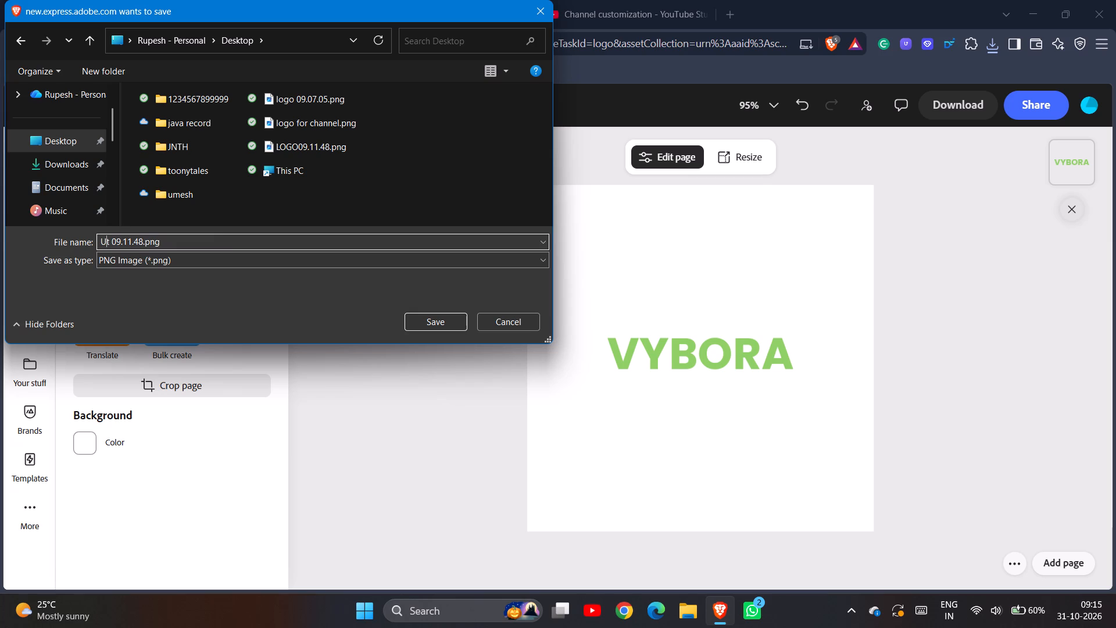
{"action": "key", "text": "Right"}
{"action": "key", "text": "BackSpace"}
{"action": "type", "text": "LO"}
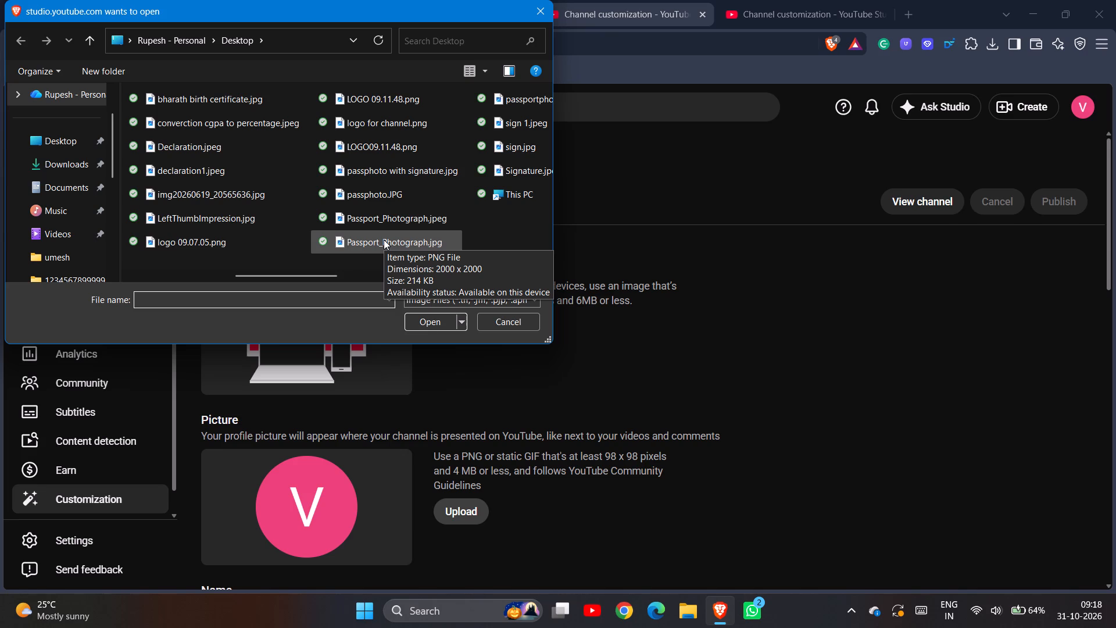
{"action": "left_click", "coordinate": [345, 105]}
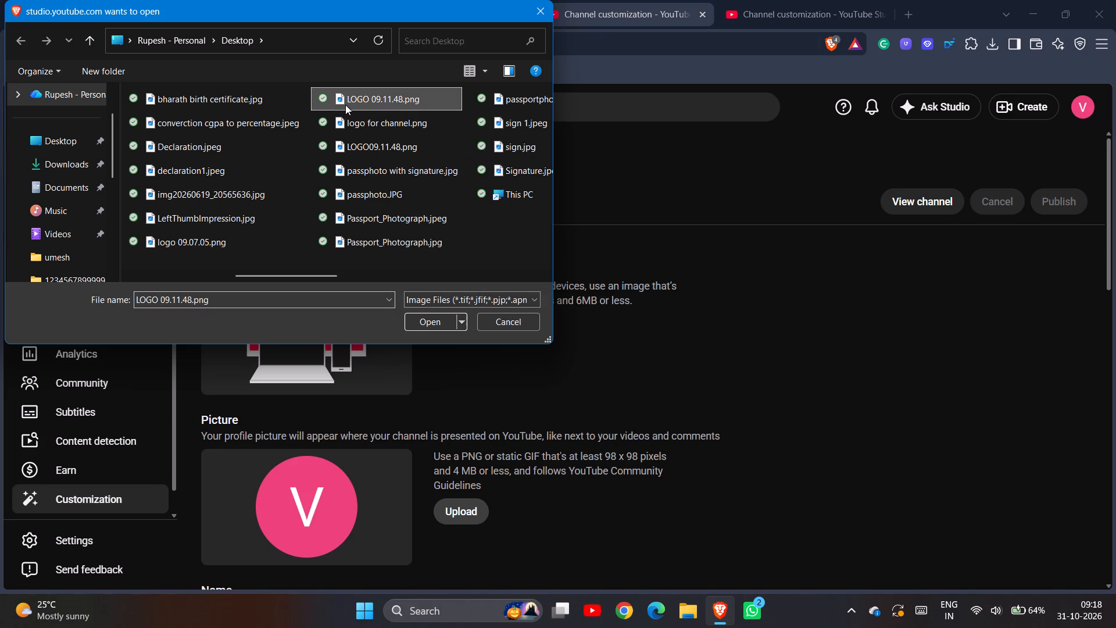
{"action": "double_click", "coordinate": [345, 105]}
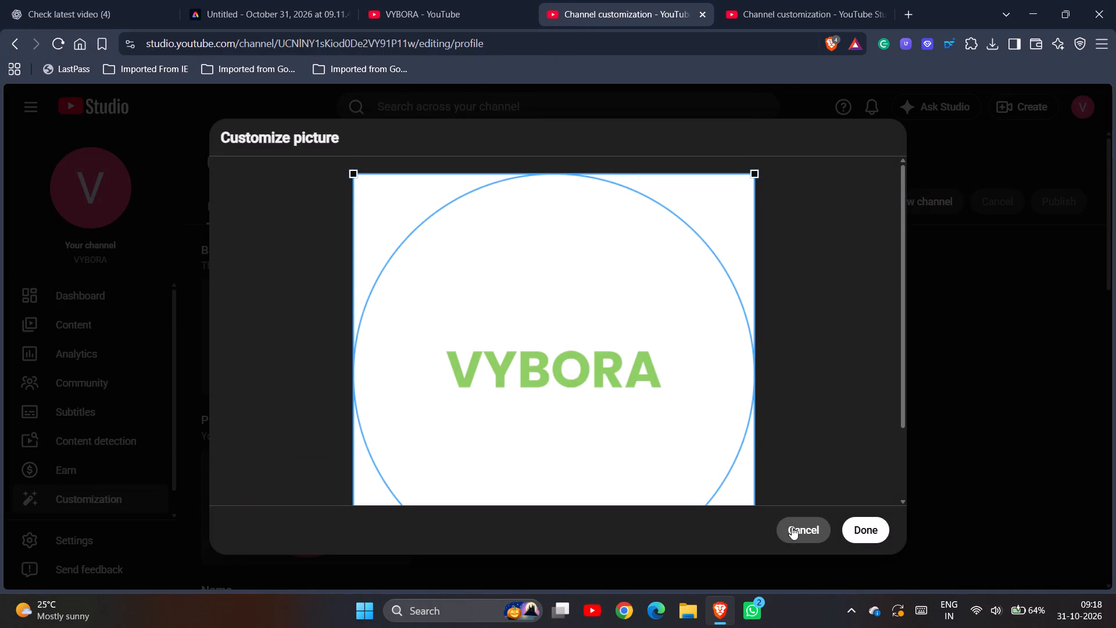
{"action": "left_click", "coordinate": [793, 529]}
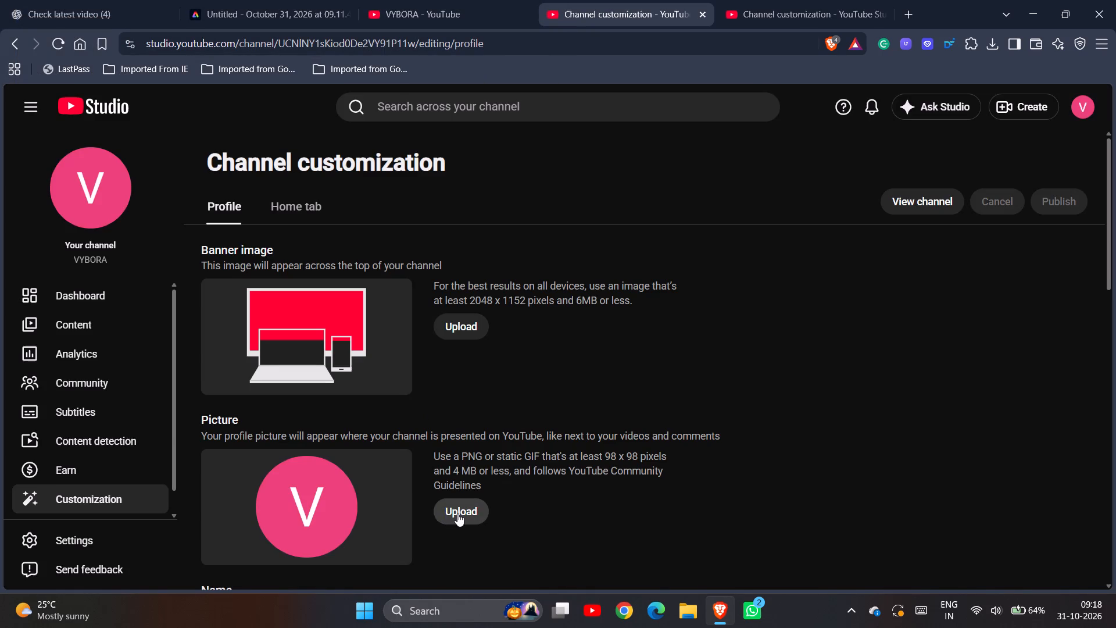
Upload logo for channel.png from the Desktop as the channel's profile picture and accept the default crop.
{"action": "left_click", "coordinate": [457, 513]}
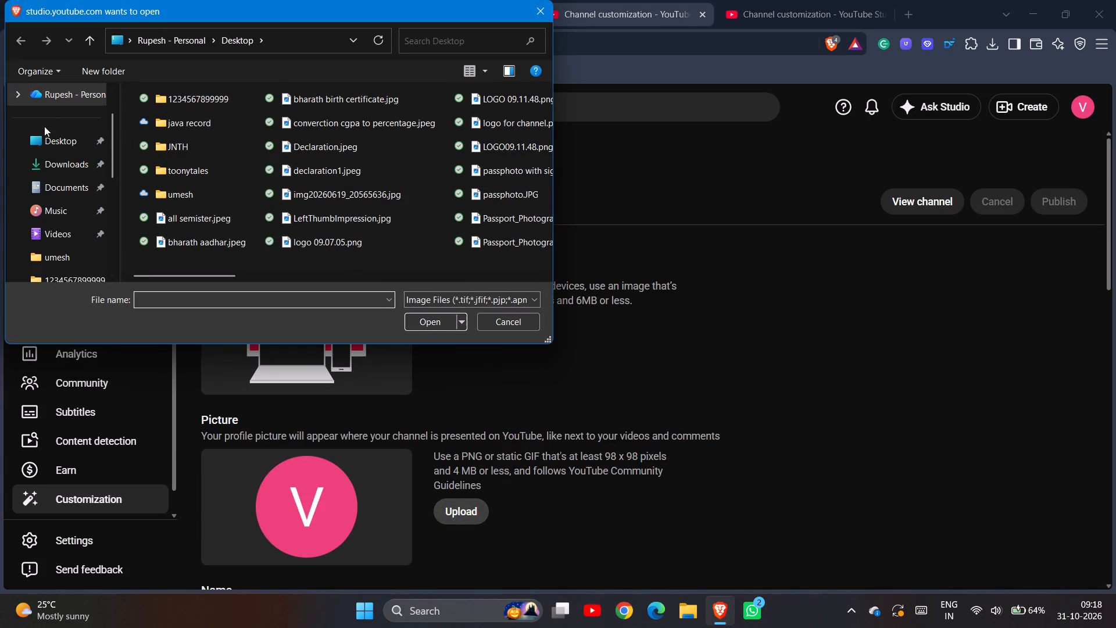
{"action": "left_click", "coordinate": [49, 134]}
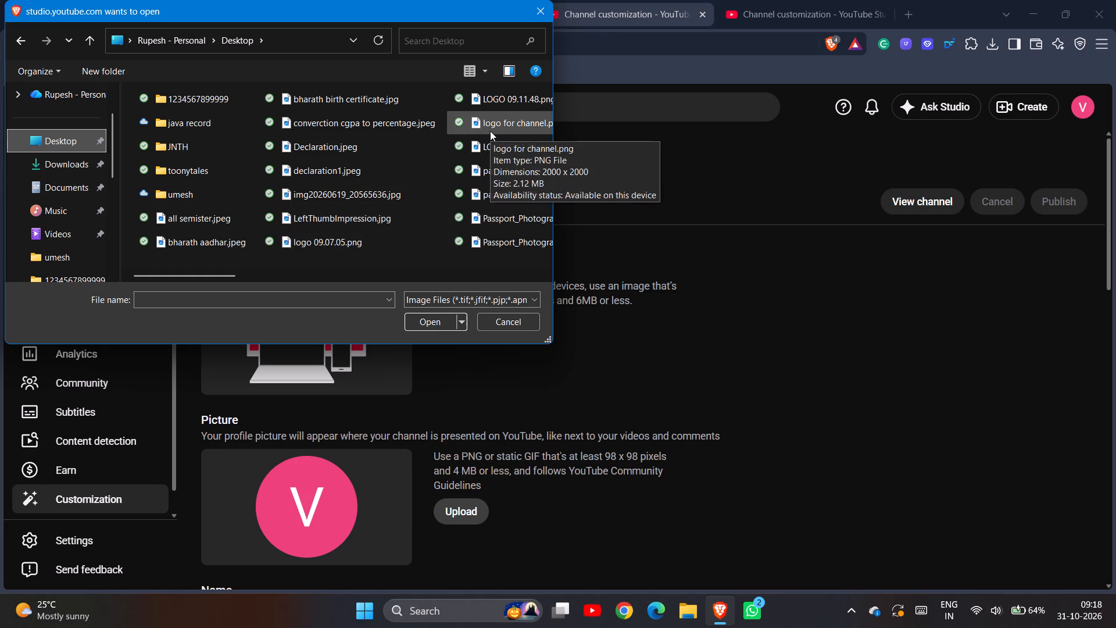
{"action": "double_click", "coordinate": [490, 131]}
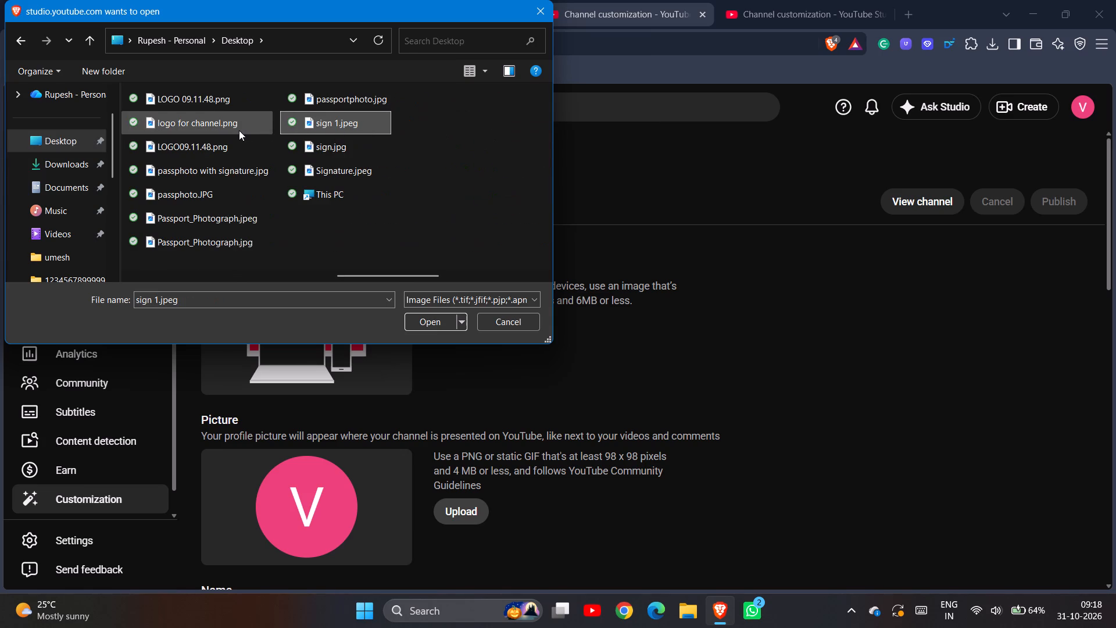
{"action": "double_click", "coordinate": [239, 130]}
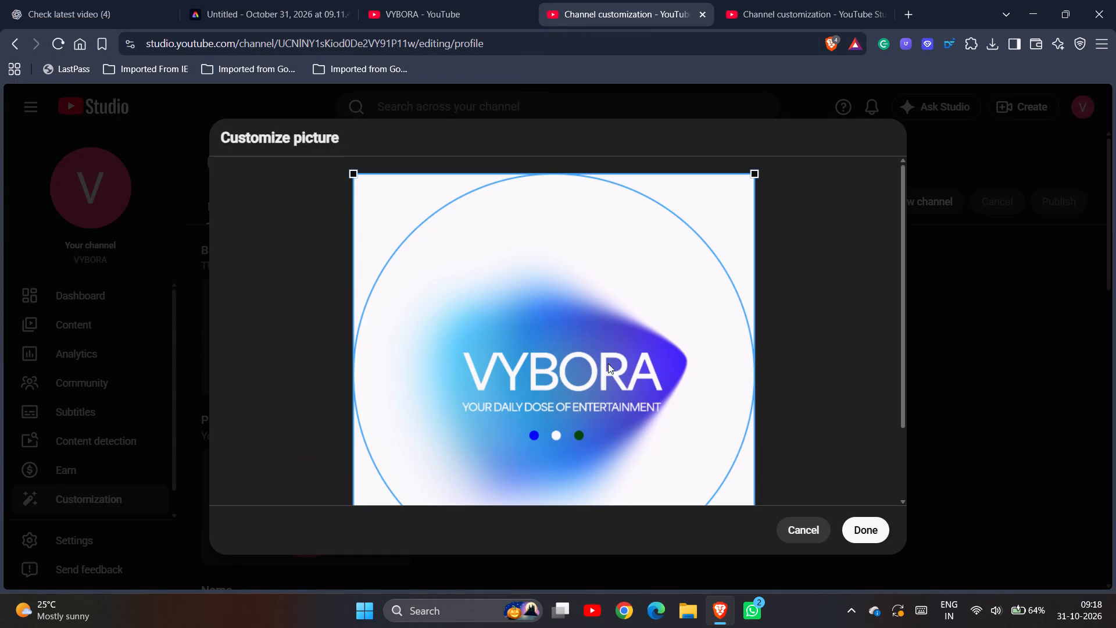
{"action": "left_click", "coordinate": [861, 533]}
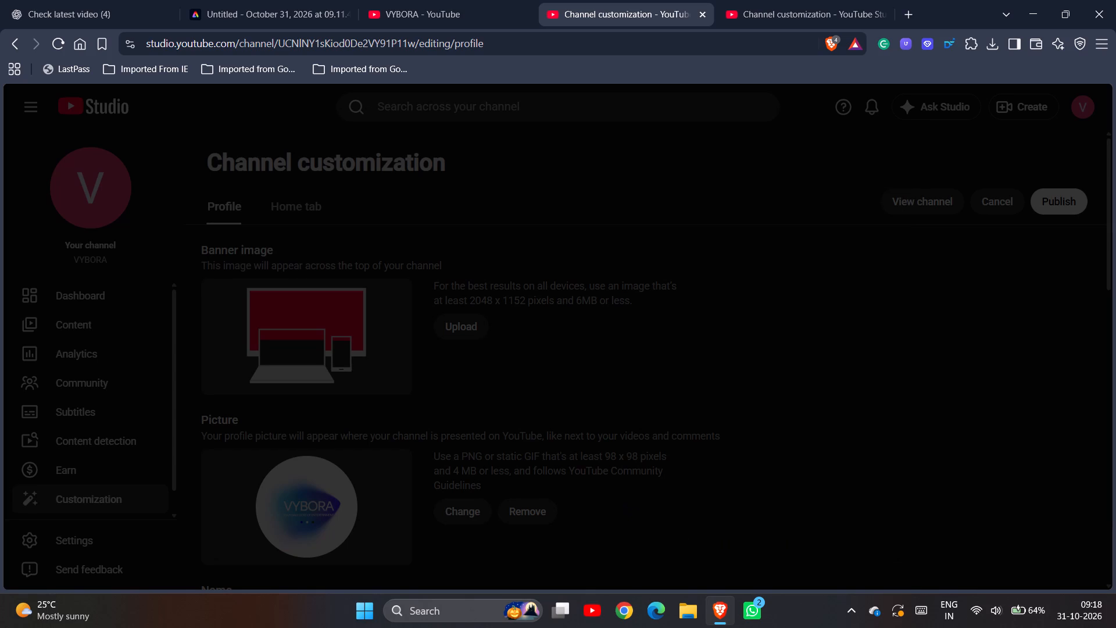
Switch to the open Adobe Express logo design and go back to the Adobe Express landing page.
{"action": "left_click", "coordinate": [321, 8]}
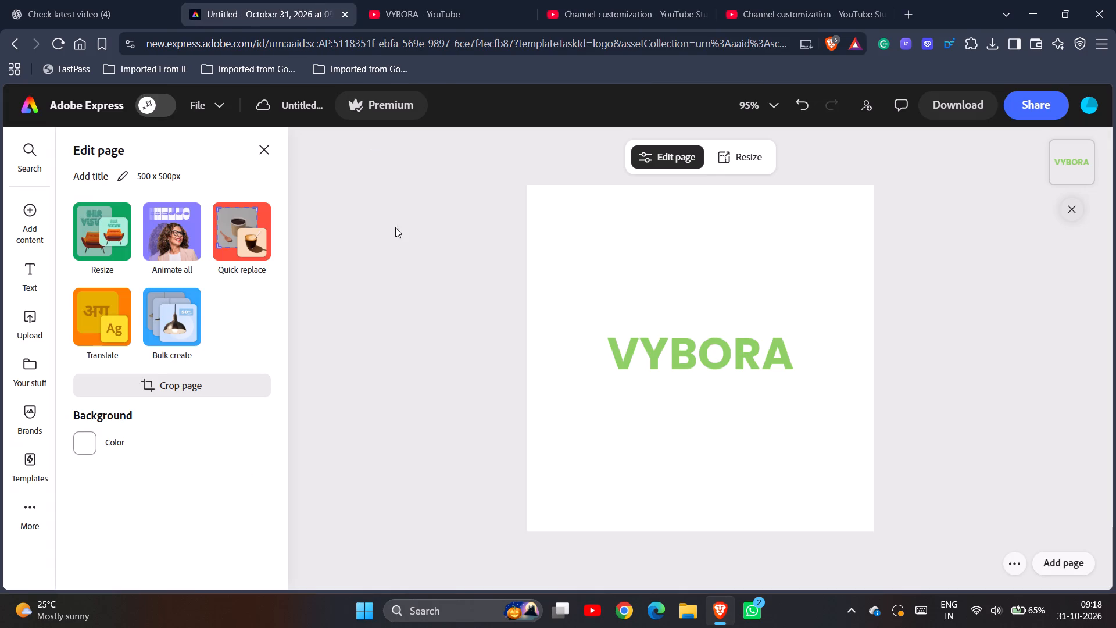
{"action": "left_click", "coordinate": [9, 38]}
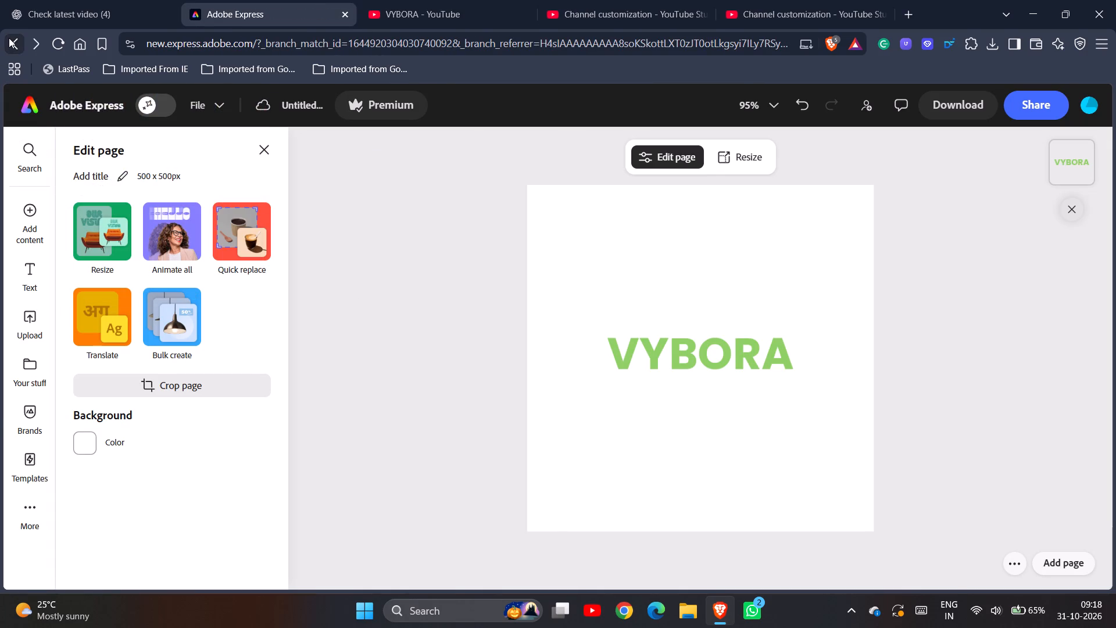
{"action": "left_click", "coordinate": [9, 38]}
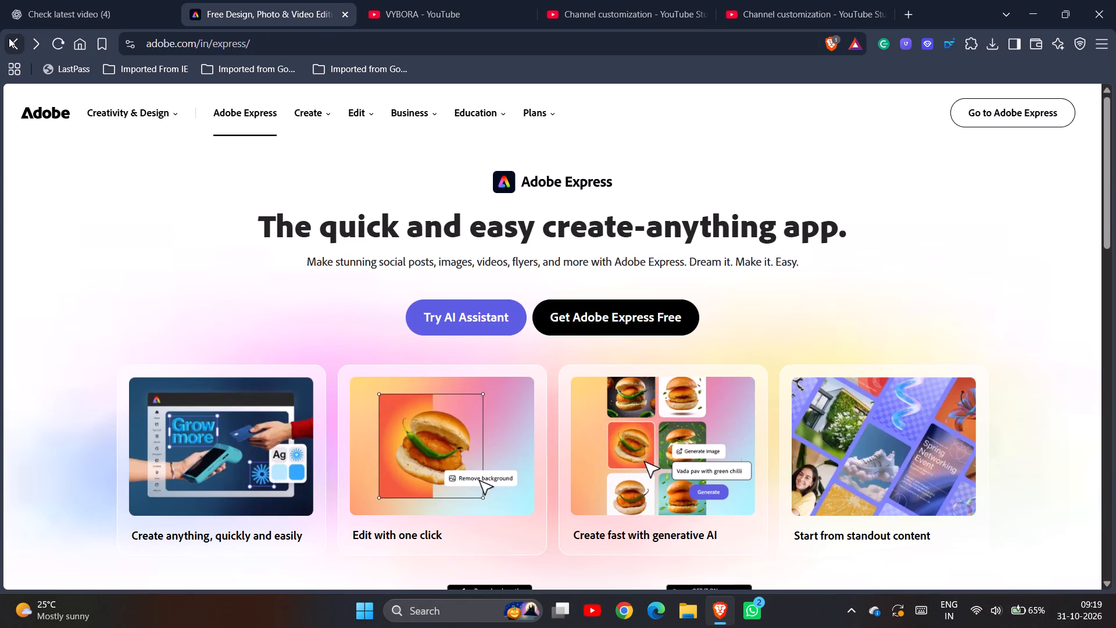
Delete the three rejected VYBORA logo images from the Desktop, keeping logo for channel.png.
{"action": "left_click", "coordinate": [1031, 7]}
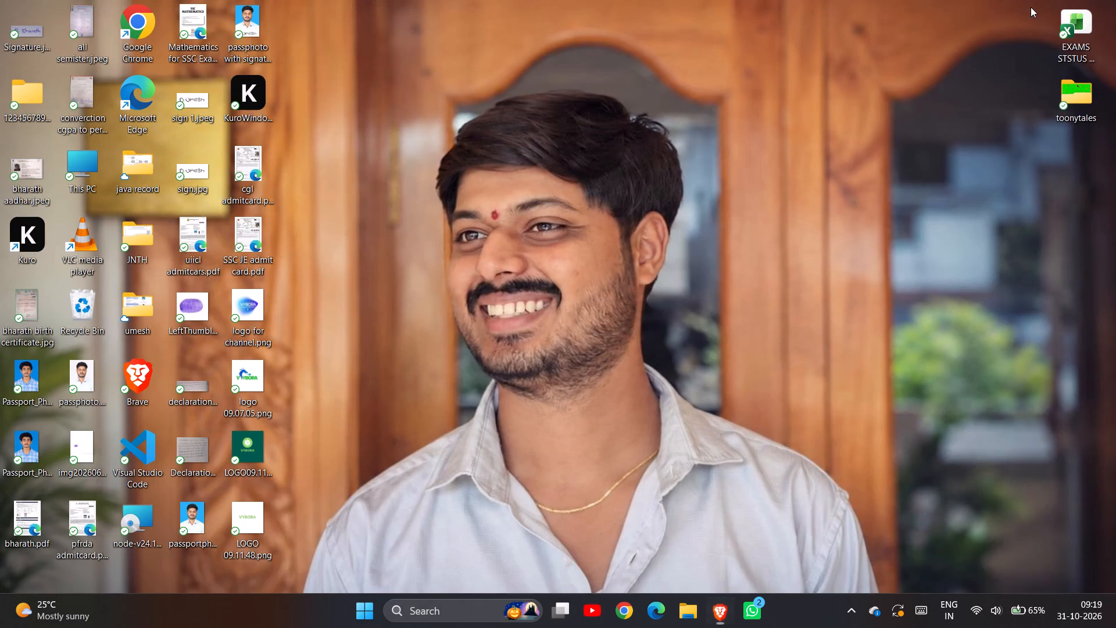
{"action": "left_click", "coordinate": [255, 379]}
{"action": "key", "text": "Delete"}
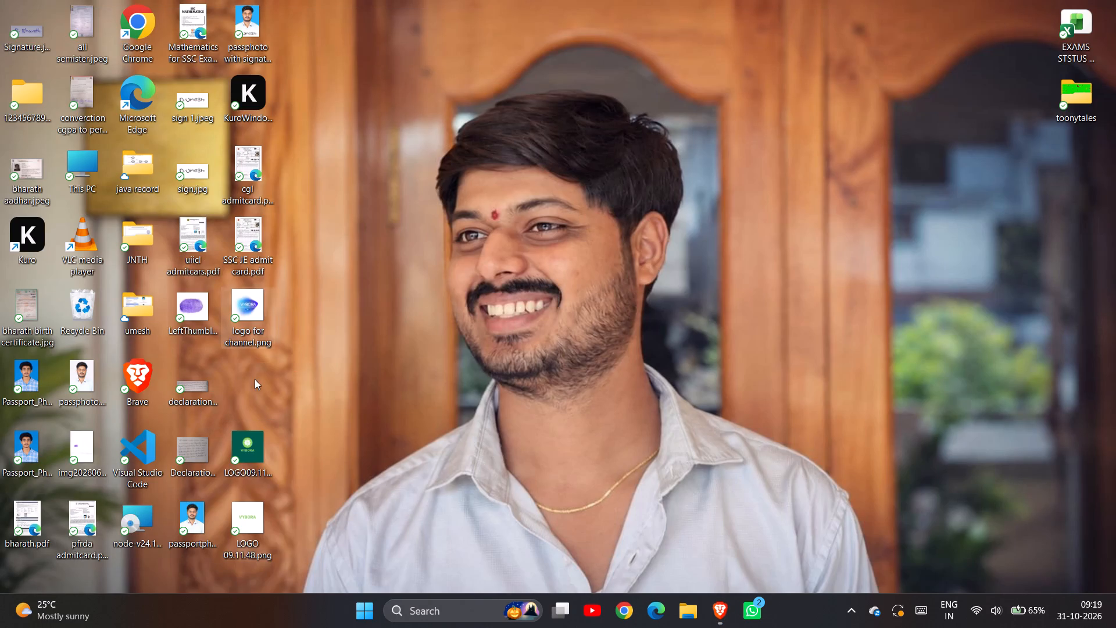
{"action": "left_click", "coordinate": [250, 448]}
{"action": "key", "text": "Delete"}
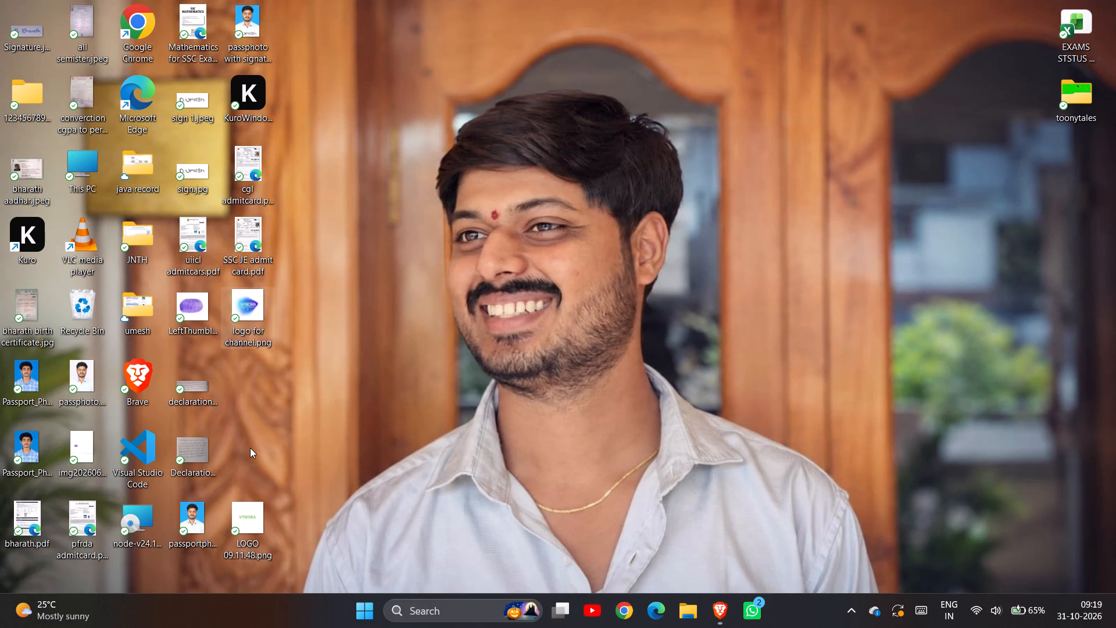
{"action": "left_click", "coordinate": [244, 506]}
{"action": "key", "text": "Delete"}
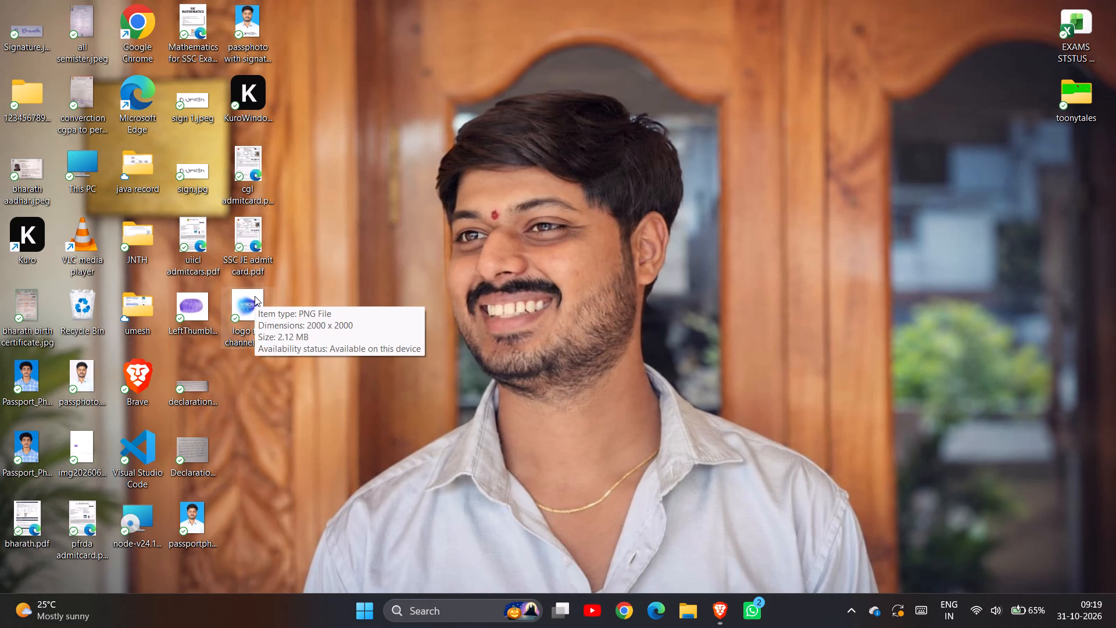
Move logo for channel.png from the Desktop into the toonytales folder.
{"action": "left_click_drag", "start_coordinate": [255, 296], "coordinate": [1073, 91]}
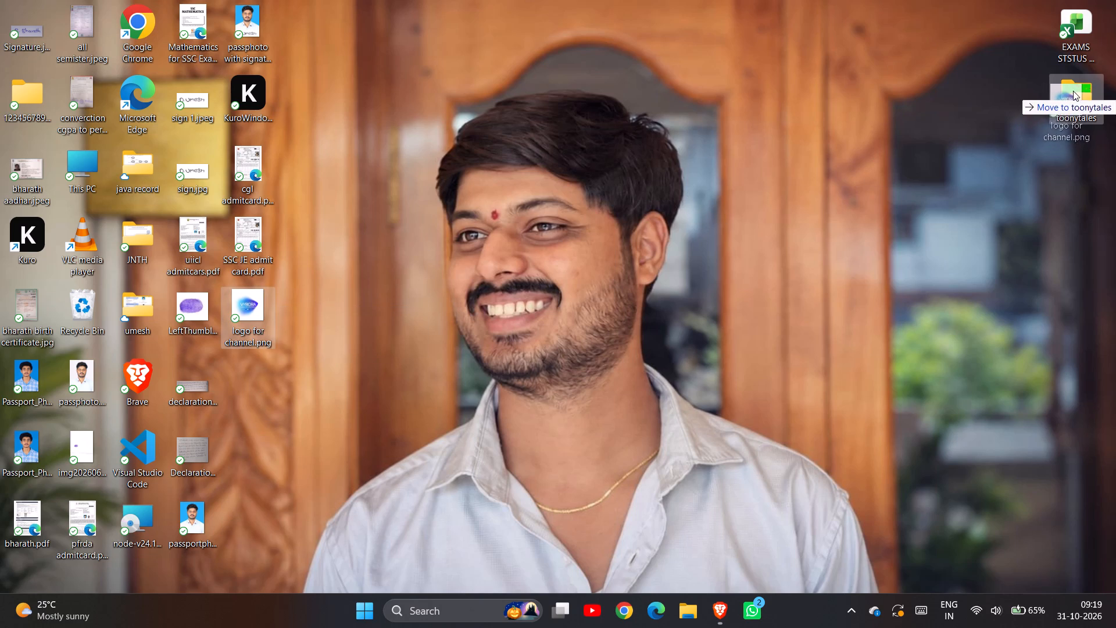
{"action": "left_click_drag", "start_coordinate": [1073, 91], "coordinate": [1074, 91]}
Delete all the video files in the toonytales folder, keeping only logo for channel.png, and put the folder window away.
{"action": "double_click", "coordinate": [1074, 91]}
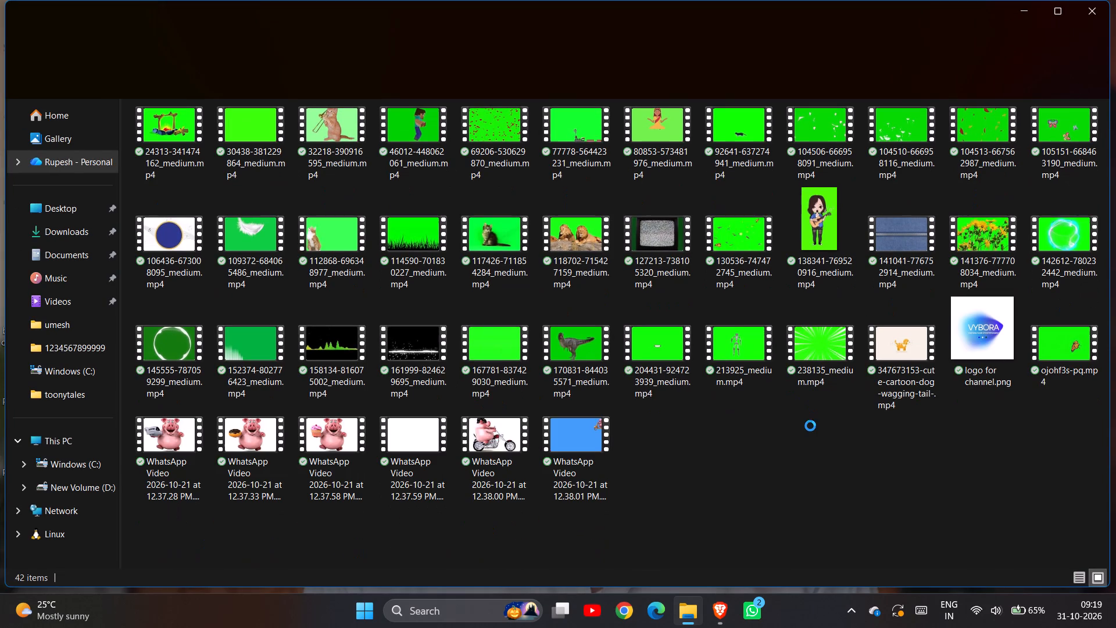
{"action": "left_click_drag", "start_coordinate": [662, 488], "coordinate": [466, 437]}
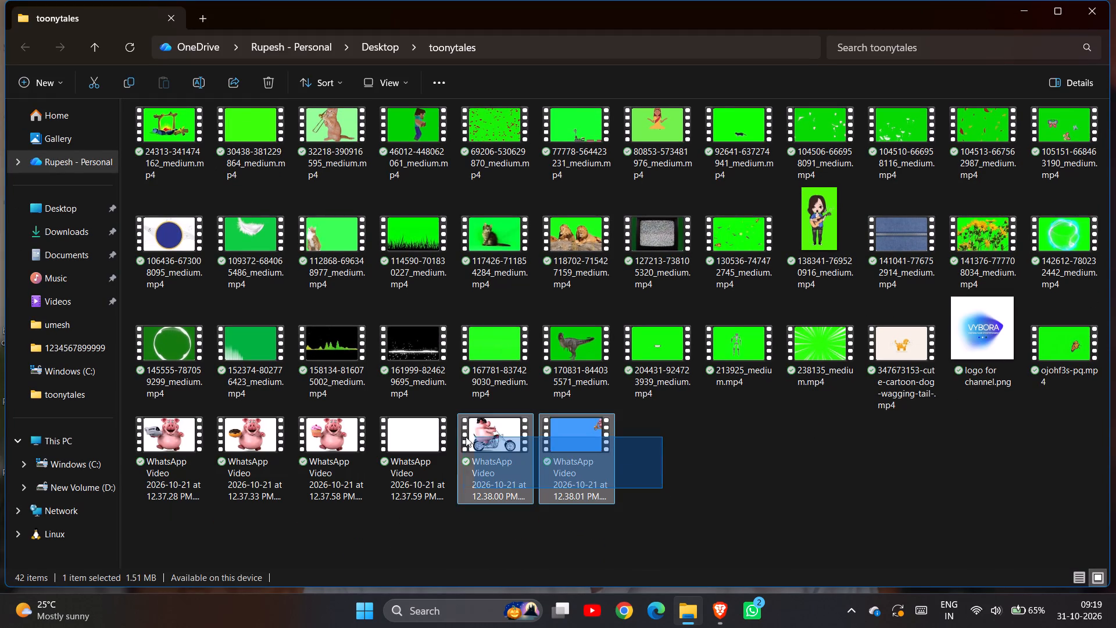
{"action": "left_click_drag", "start_coordinate": [466, 437], "coordinate": [168, 134]}
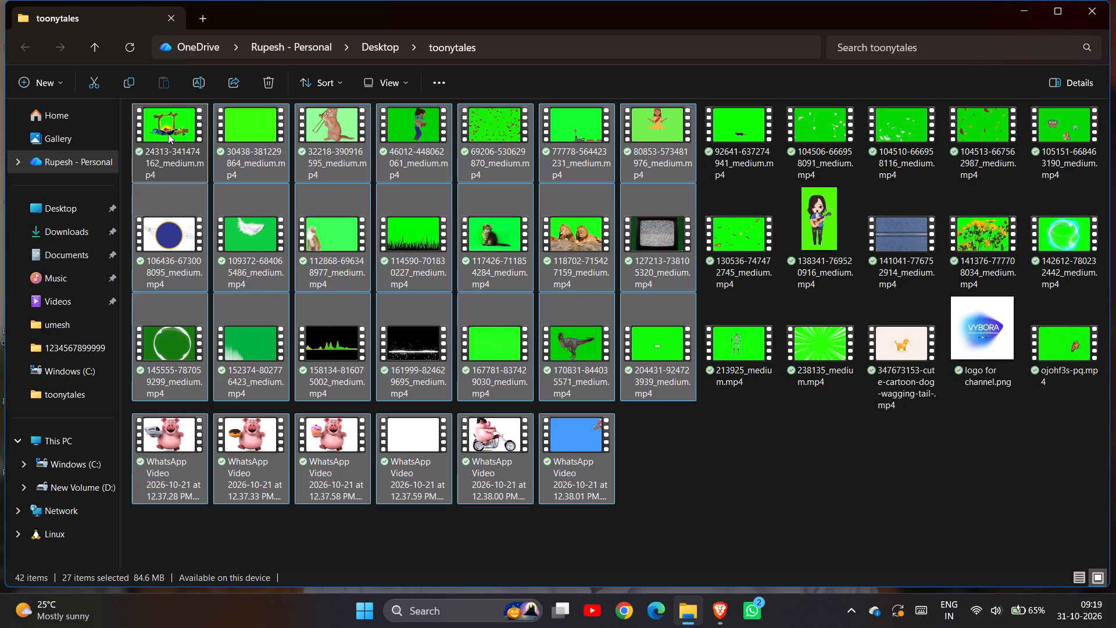
{"action": "key", "text": "Delete"}
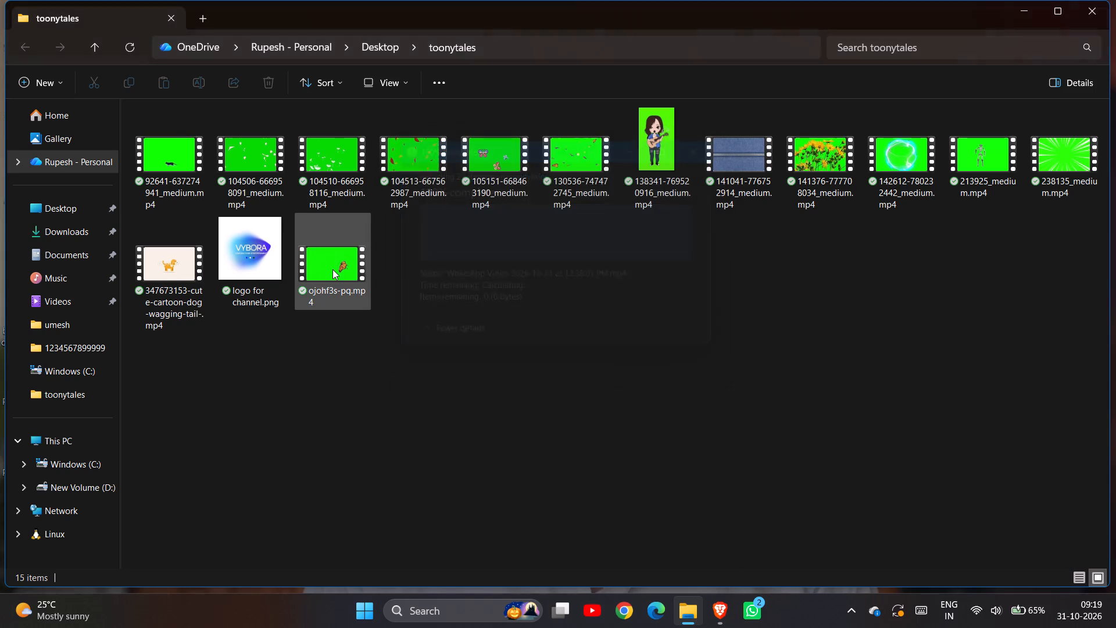
{"action": "left_click_drag", "start_coordinate": [130, 116], "coordinate": [441, 176]}
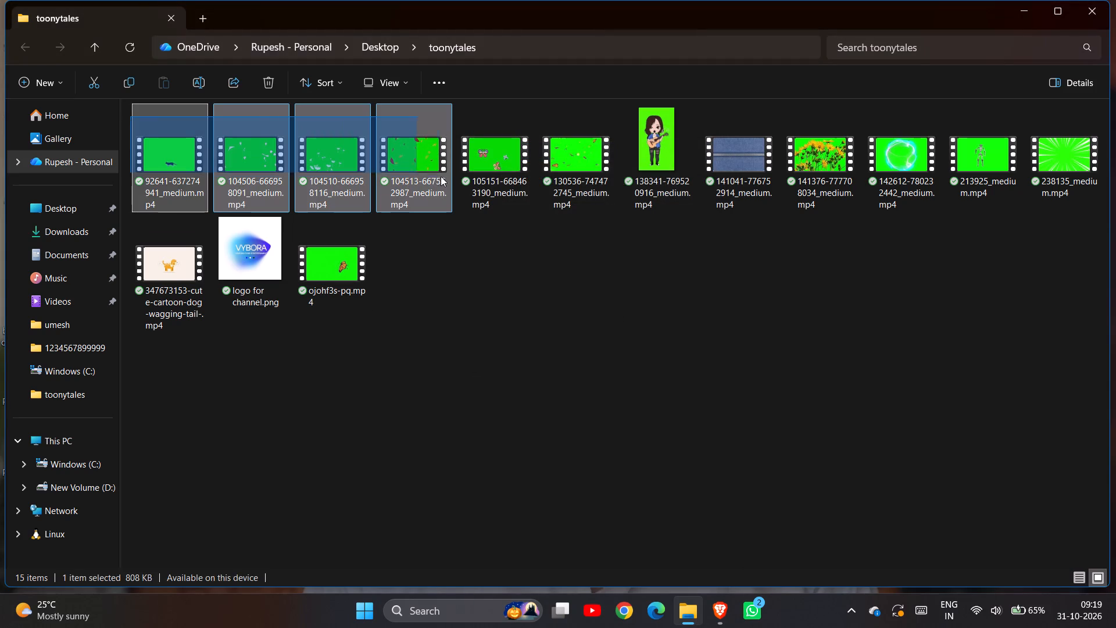
{"action": "left_click_drag", "start_coordinate": [441, 176], "coordinate": [1060, 192]}
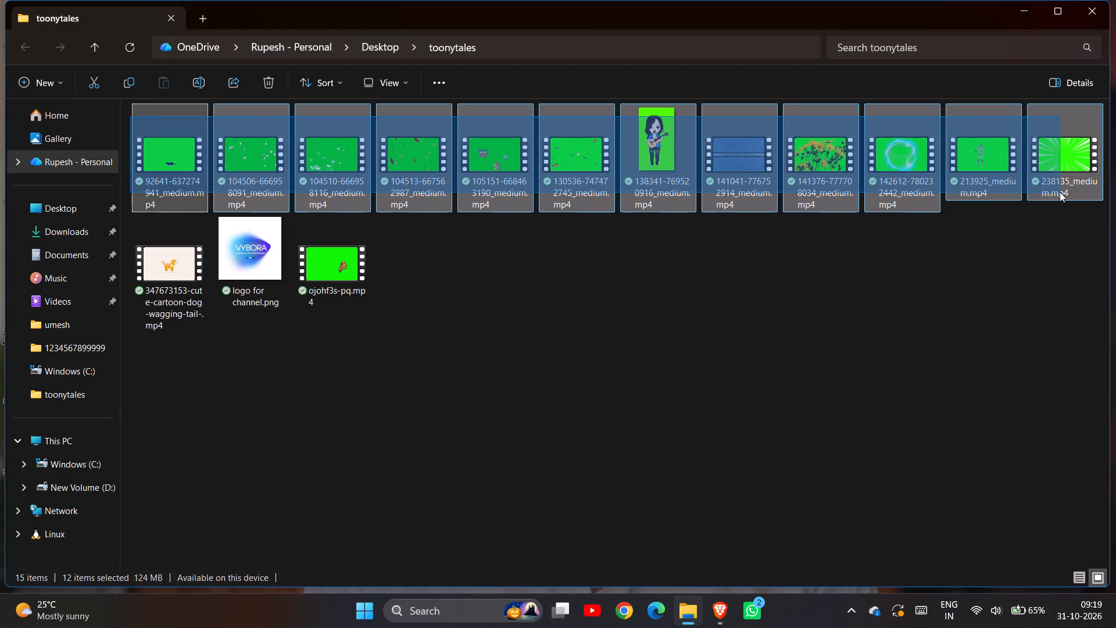
{"action": "key", "text": "Home"}
{"action": "key", "text": "Delete"}
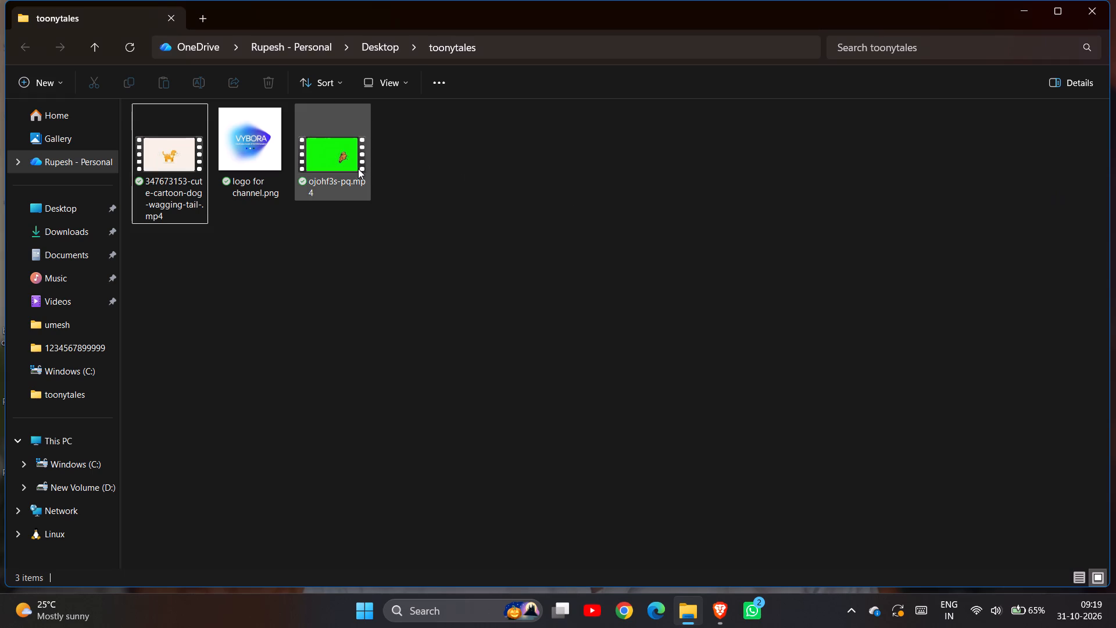
{"action": "left_click", "coordinate": [357, 169]}
{"action": "key", "text": "Delete"}
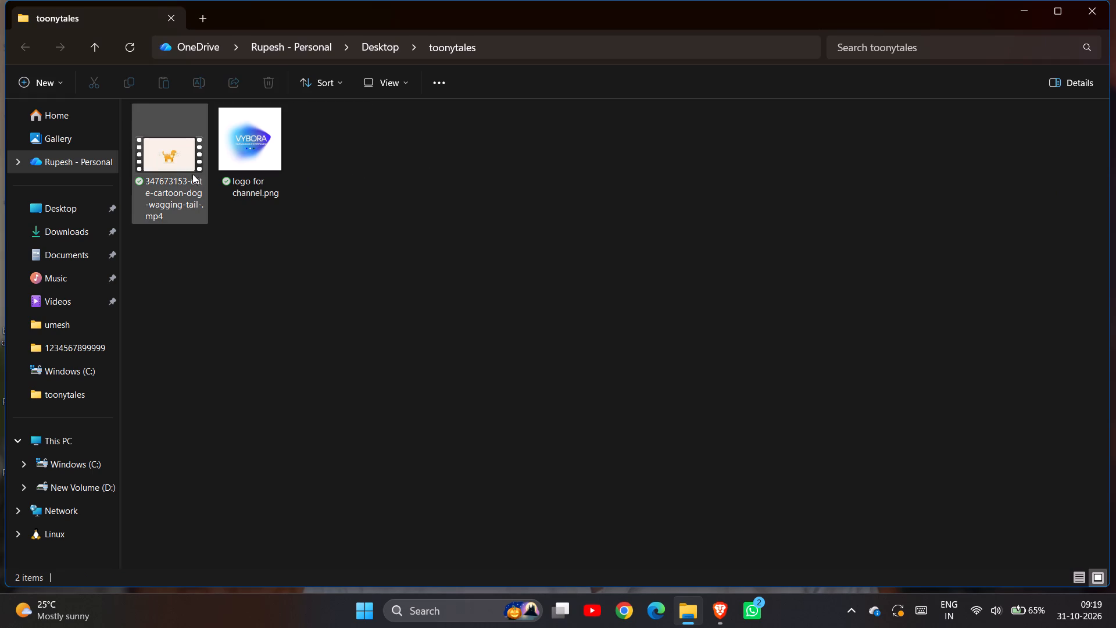
{"action": "left_click", "coordinate": [189, 173]}
{"action": "key", "text": "Delete"}
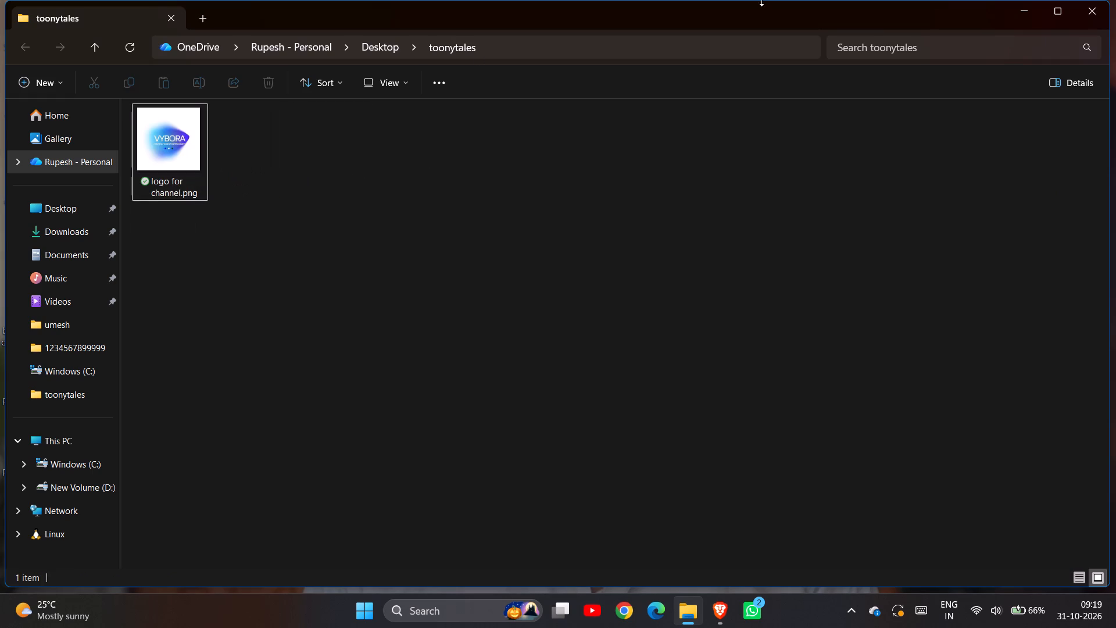
{"action": "left_click", "coordinate": [1019, 12]}
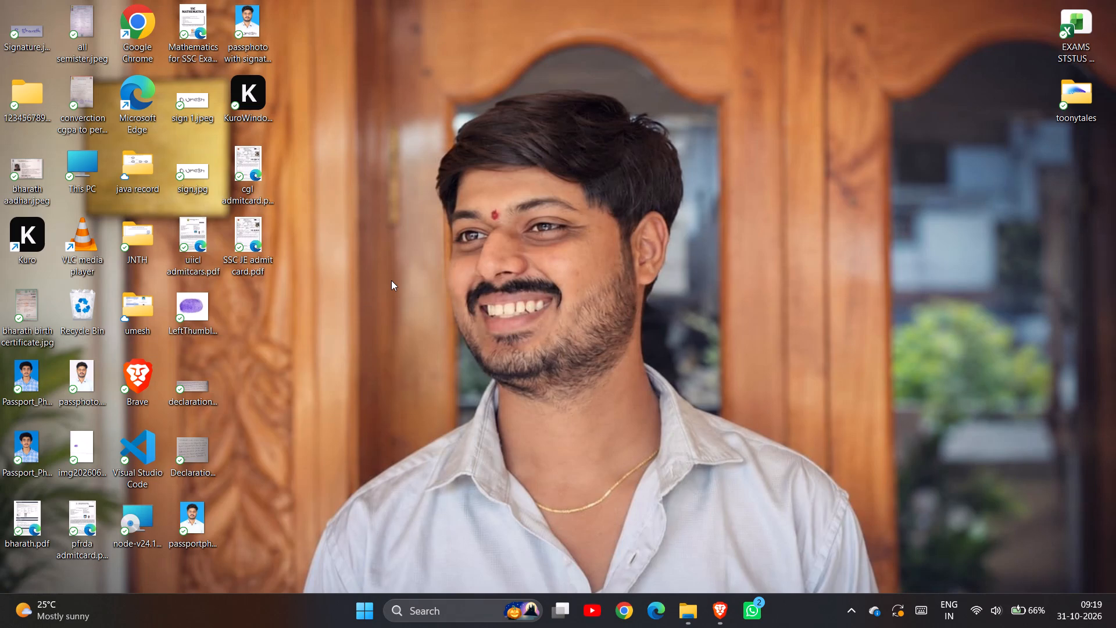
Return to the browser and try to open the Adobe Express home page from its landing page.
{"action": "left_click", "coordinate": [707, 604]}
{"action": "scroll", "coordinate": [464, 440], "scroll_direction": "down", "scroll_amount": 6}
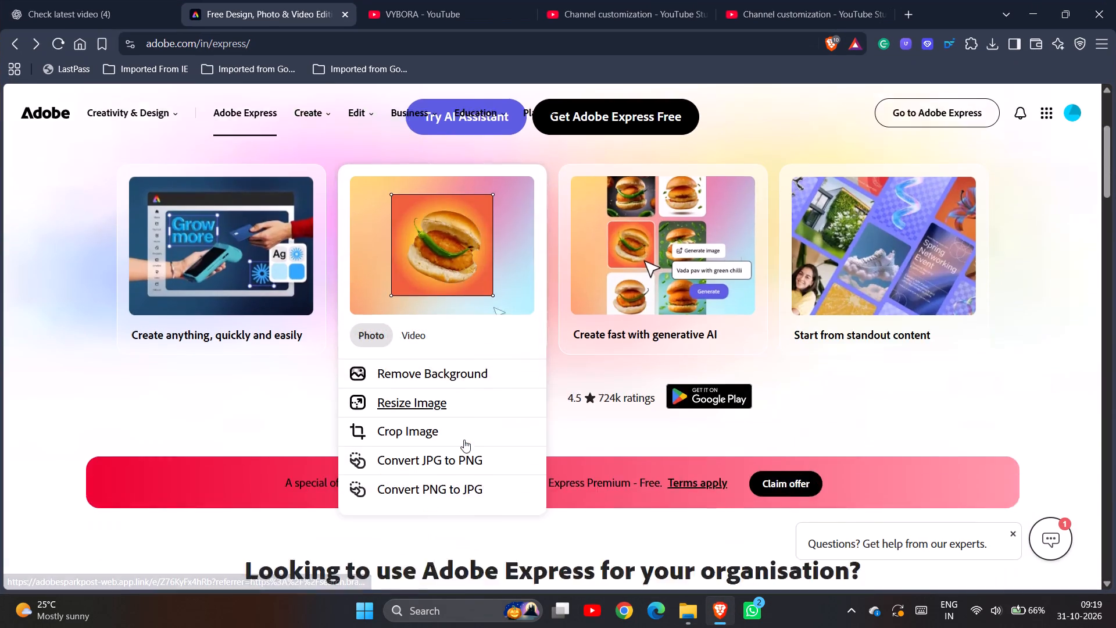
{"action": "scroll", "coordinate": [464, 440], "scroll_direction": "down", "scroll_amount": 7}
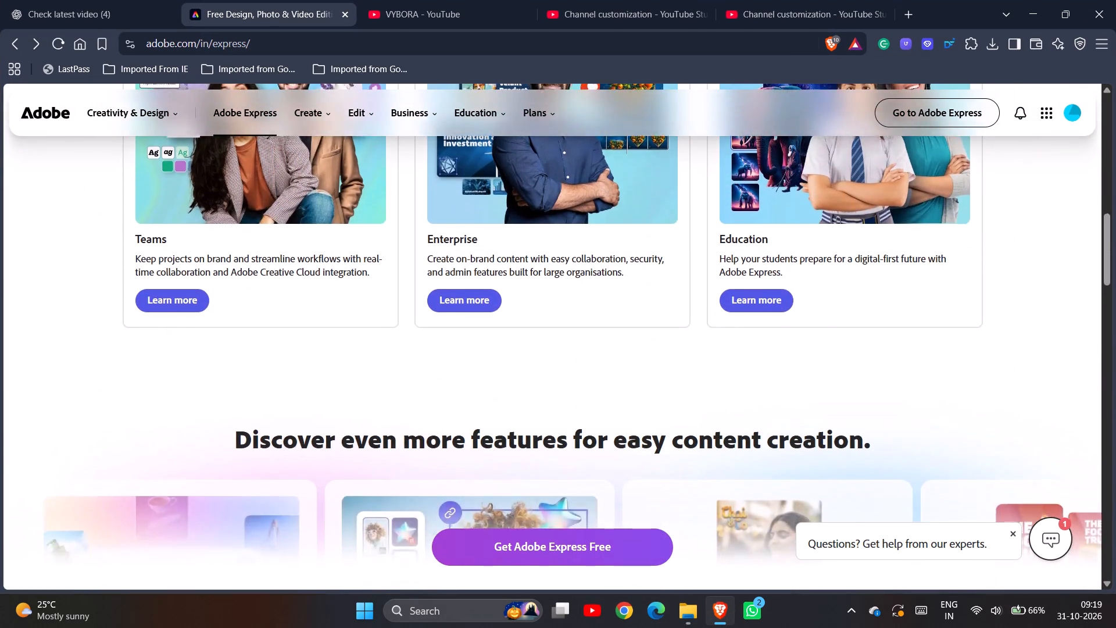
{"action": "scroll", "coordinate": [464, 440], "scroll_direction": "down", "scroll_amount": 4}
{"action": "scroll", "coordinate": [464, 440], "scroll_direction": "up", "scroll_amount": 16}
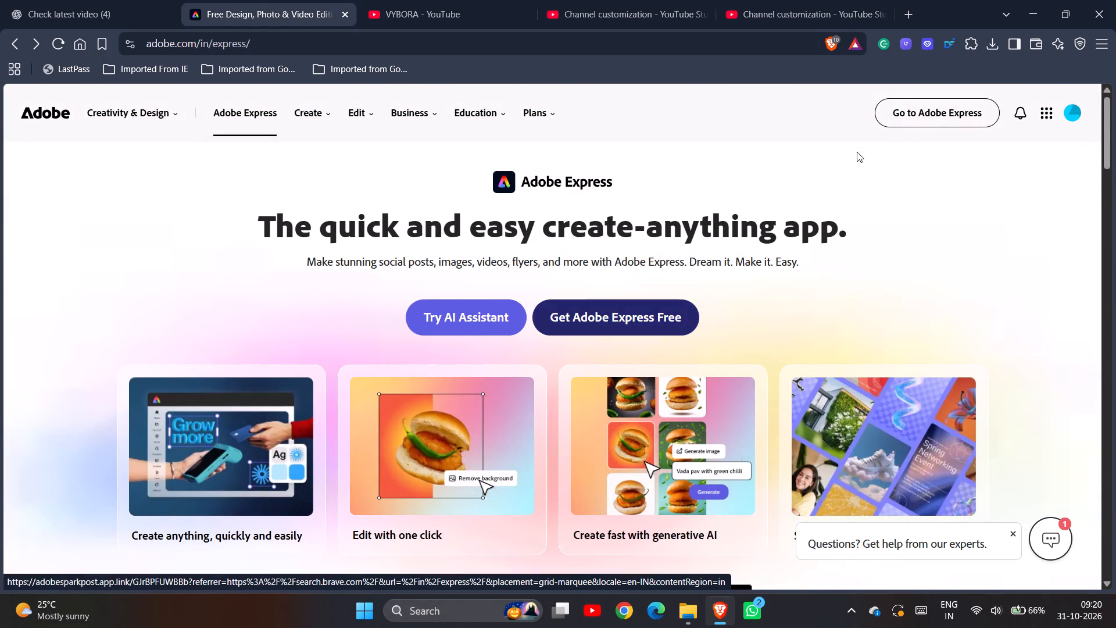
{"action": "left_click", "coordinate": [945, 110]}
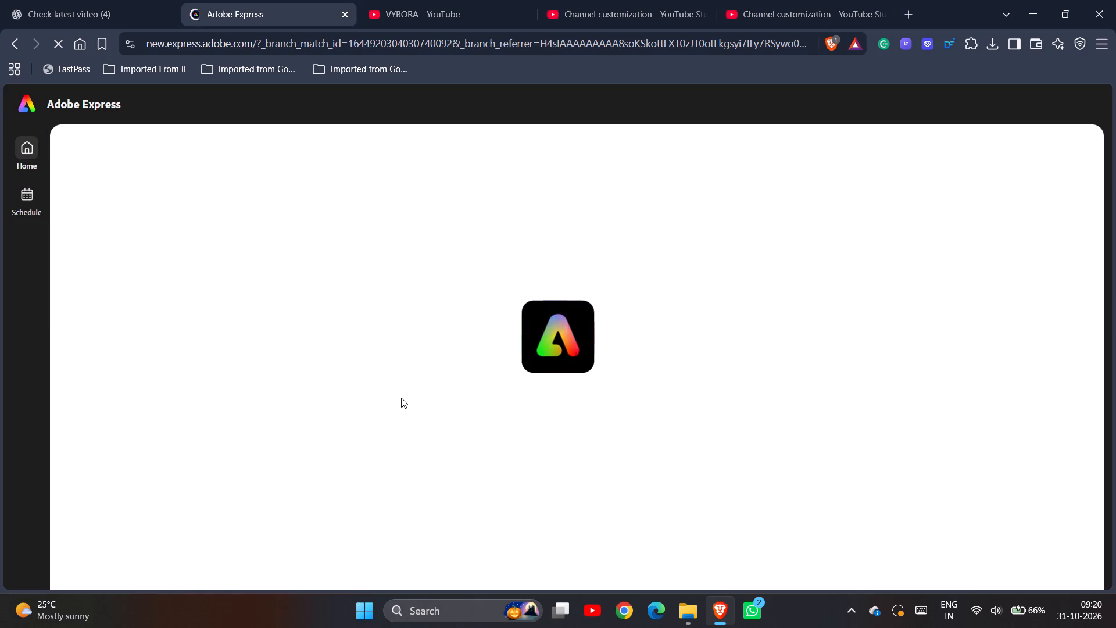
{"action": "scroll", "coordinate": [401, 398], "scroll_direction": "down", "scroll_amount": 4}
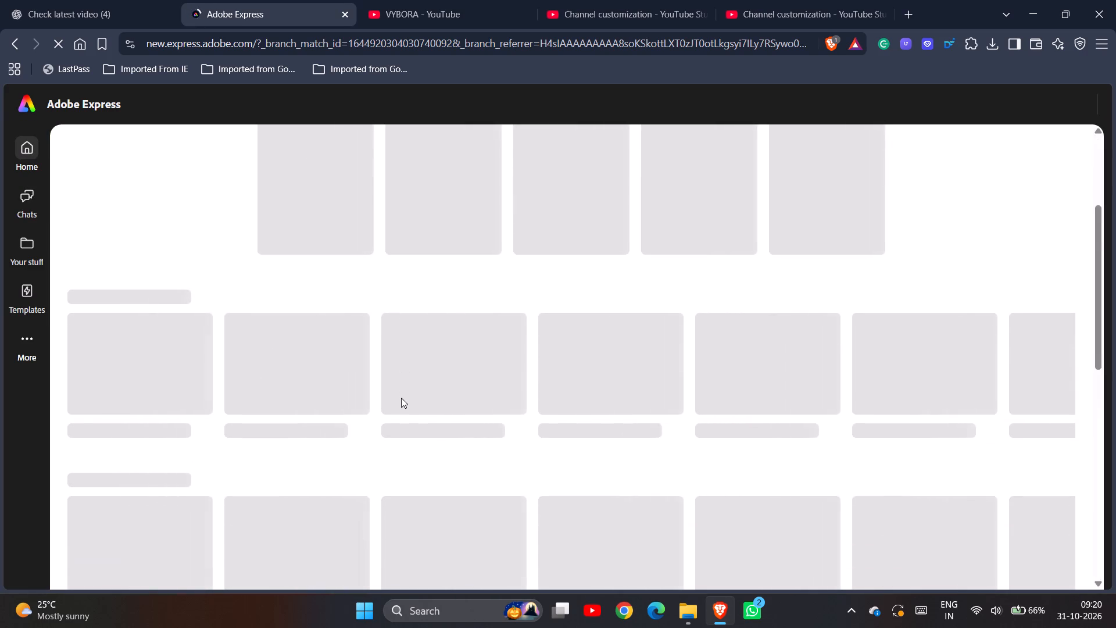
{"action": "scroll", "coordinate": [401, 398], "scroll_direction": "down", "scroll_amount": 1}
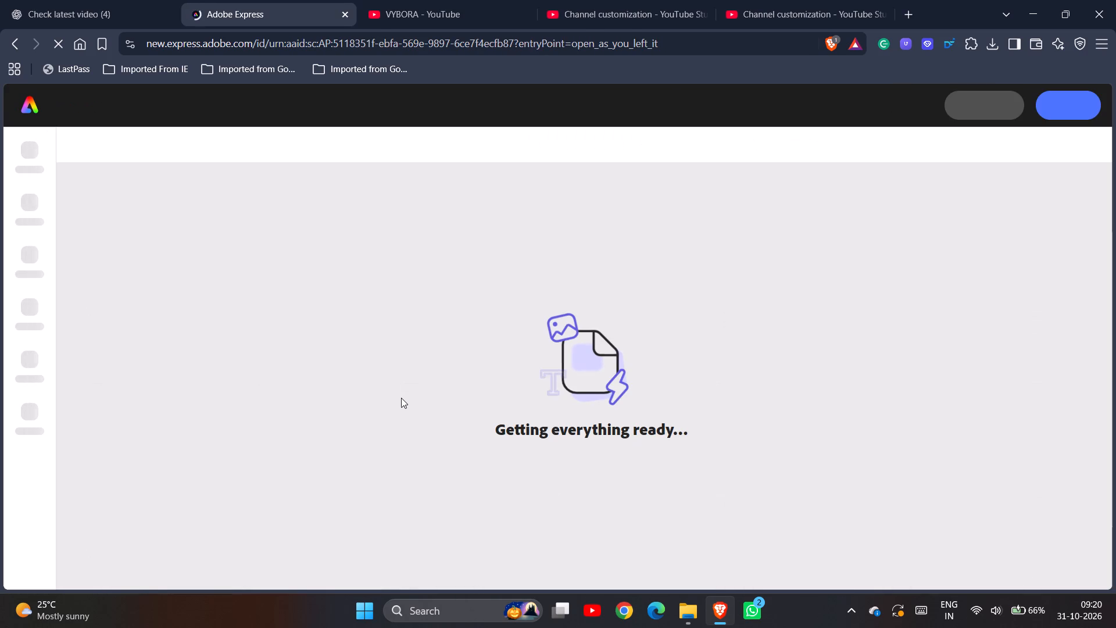
Check the VYBORA channel page and the banner image section of the channel customization in YouTube Studio.
{"action": "left_click", "coordinate": [392, 1]}
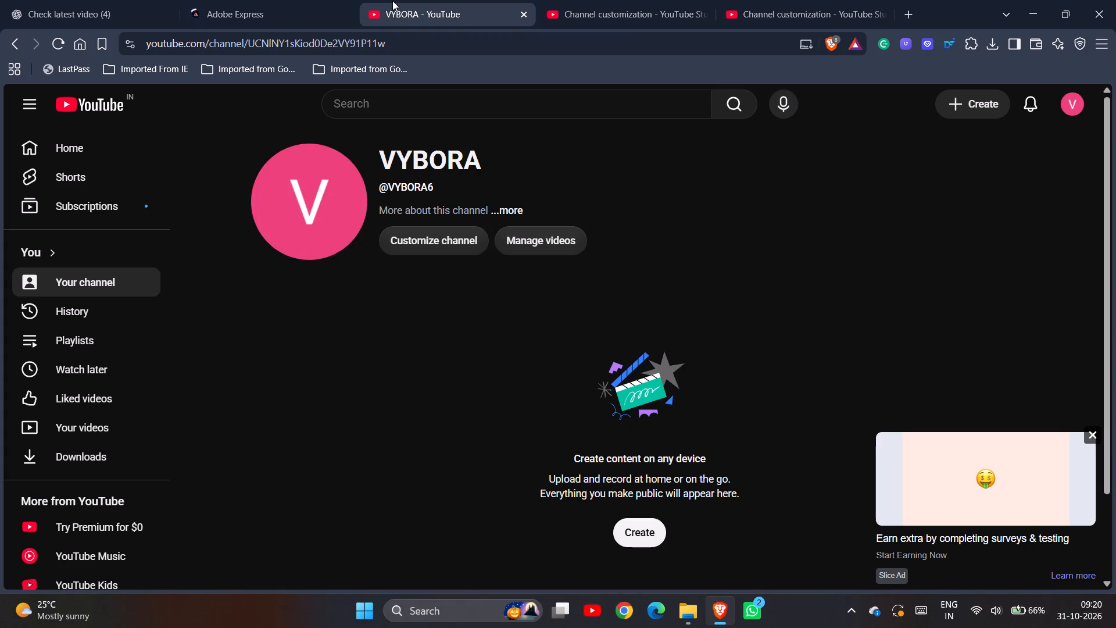
{"action": "left_click", "coordinate": [656, 0]}
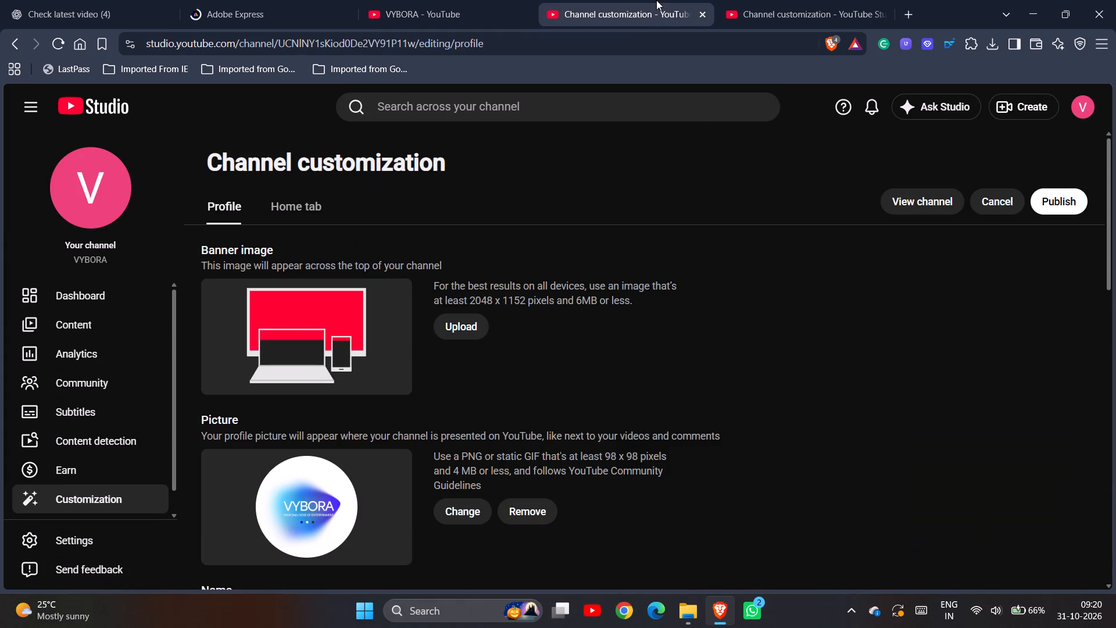
Leave the reopened VYBORA logo design in Adobe Express and open the Adobe Express home page through the landing page.
{"action": "left_click", "coordinate": [243, 17]}
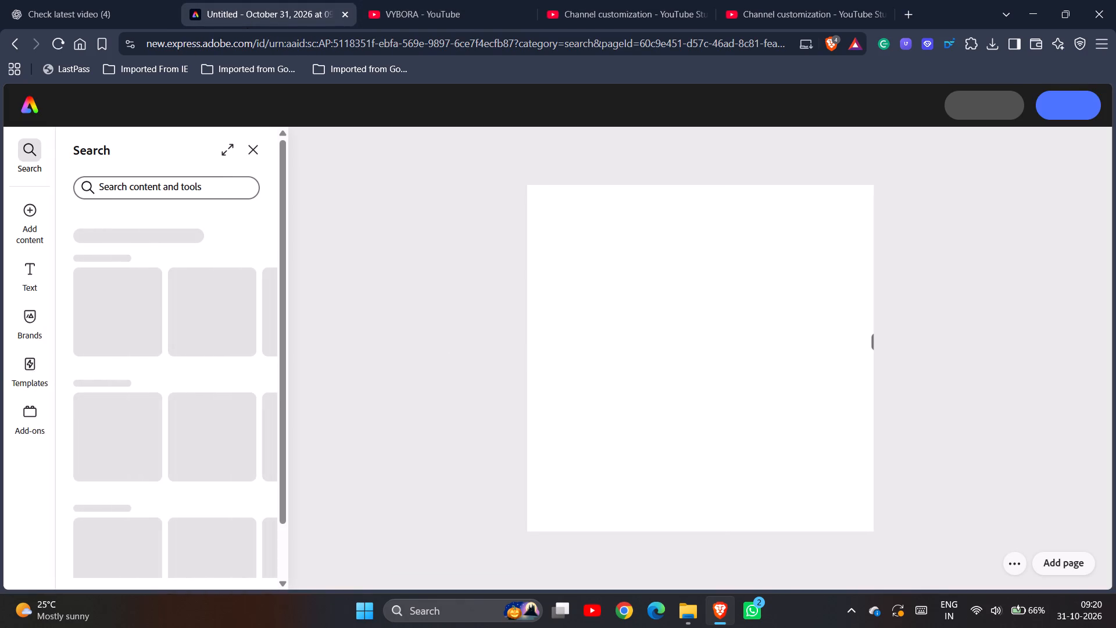
{"action": "left_click", "coordinate": [249, 159]}
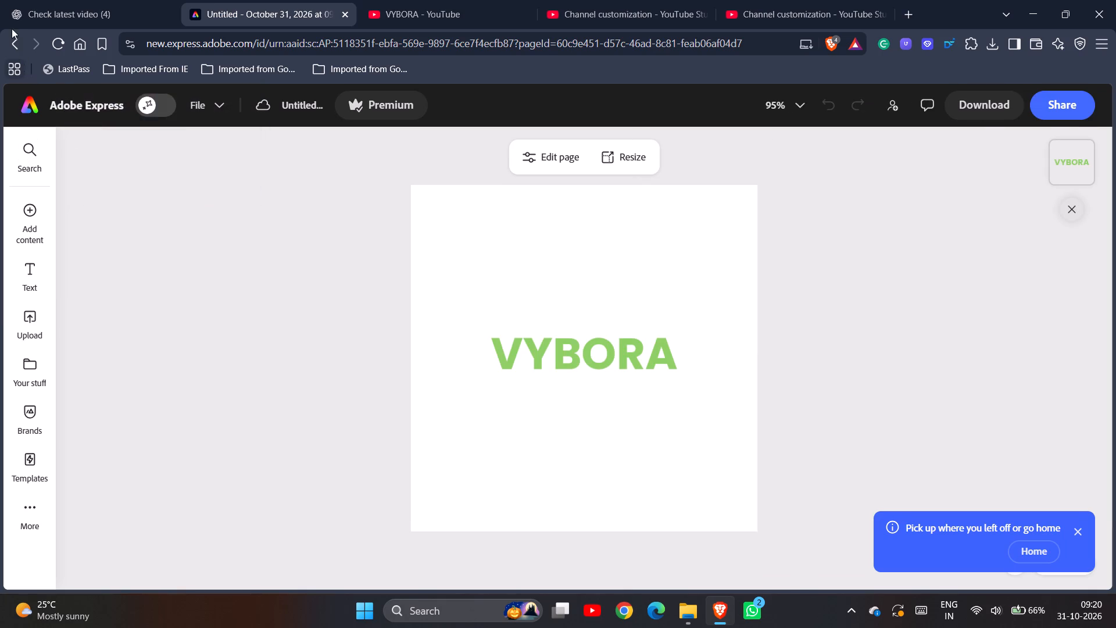
{"action": "left_click", "coordinate": [16, 43]}
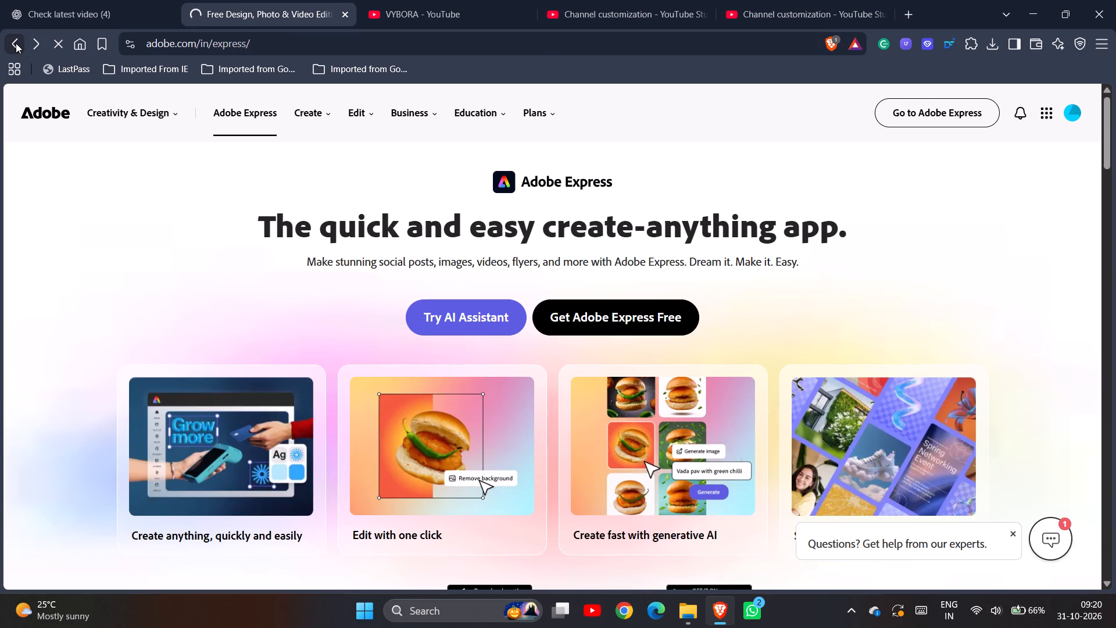
{"action": "left_click", "coordinate": [662, 333]}
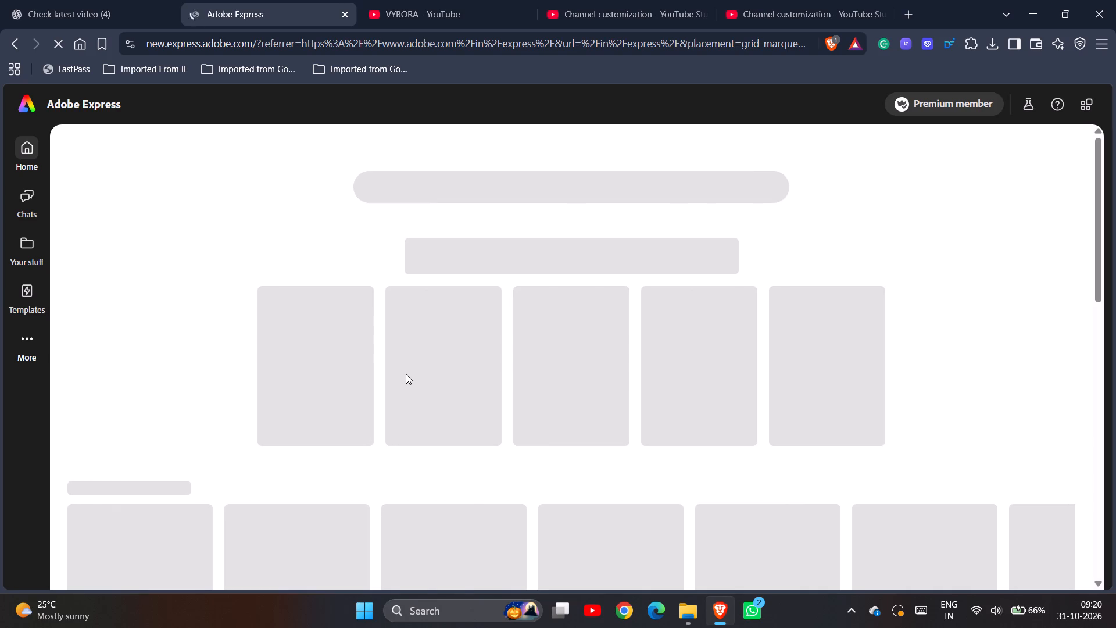
{"action": "scroll", "coordinate": [333, 362], "scroll_direction": "down", "scroll_amount": 1}
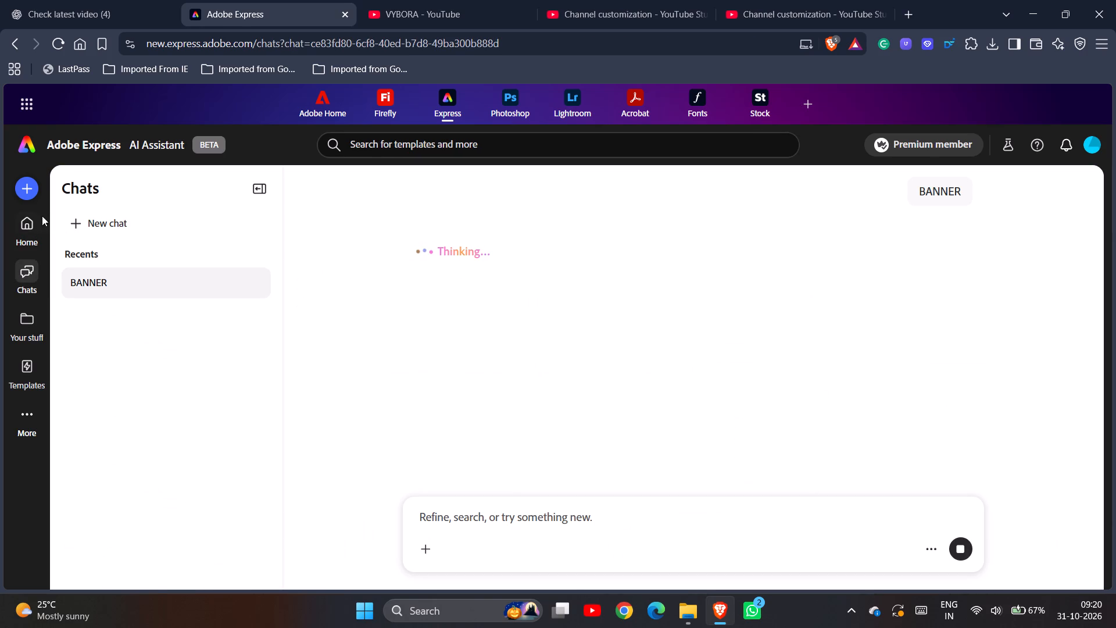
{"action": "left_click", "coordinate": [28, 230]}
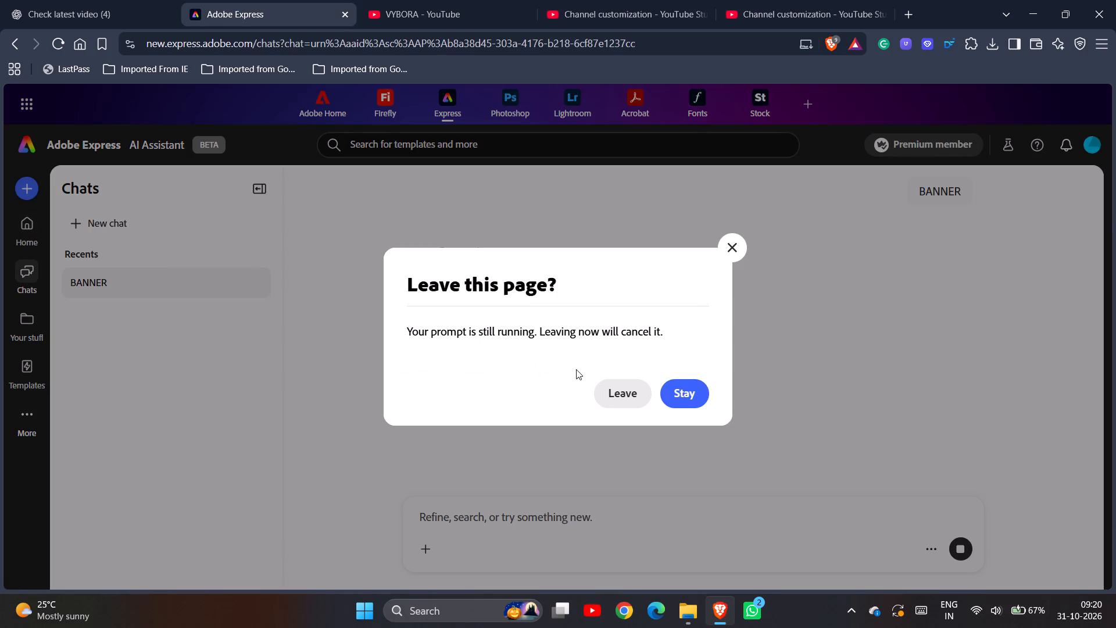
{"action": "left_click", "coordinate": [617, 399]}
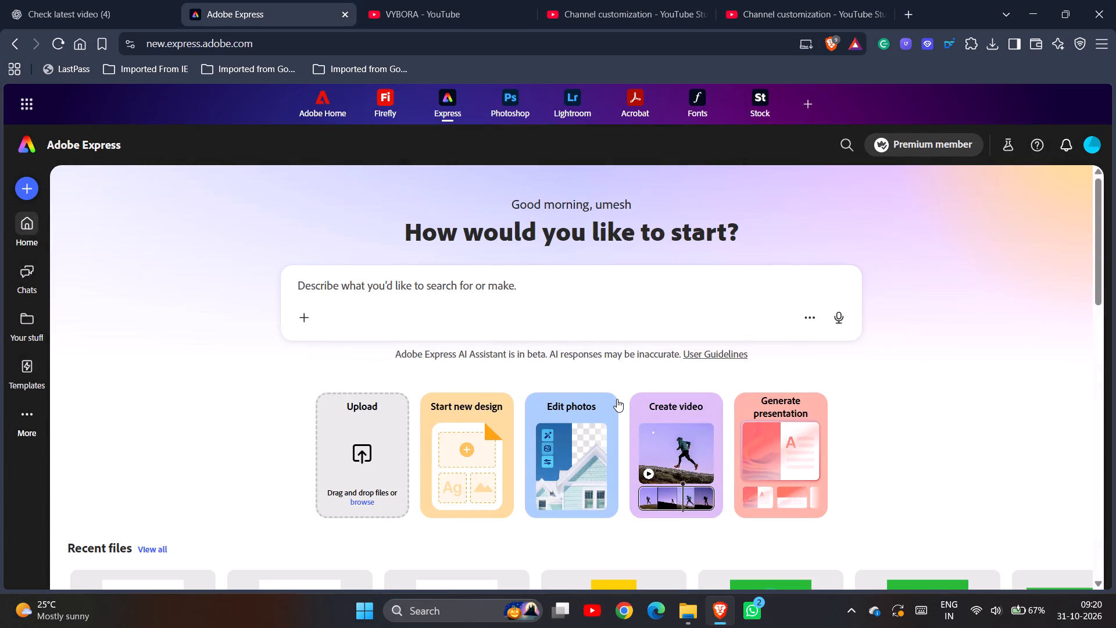
Start a new blank design in the 16:9 Landscape format after browsing the standard and suggested sizes.
{"action": "scroll", "coordinate": [578, 401], "scroll_direction": "down", "scroll_amount": 1}
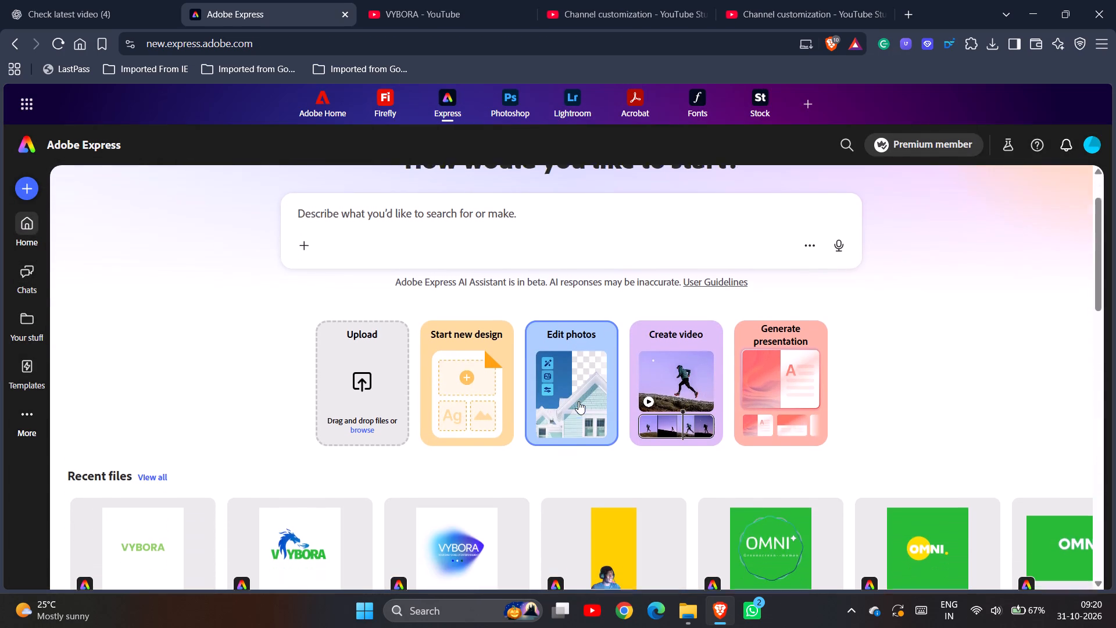
{"action": "scroll", "coordinate": [578, 401], "scroll_direction": "down", "scroll_amount": 1}
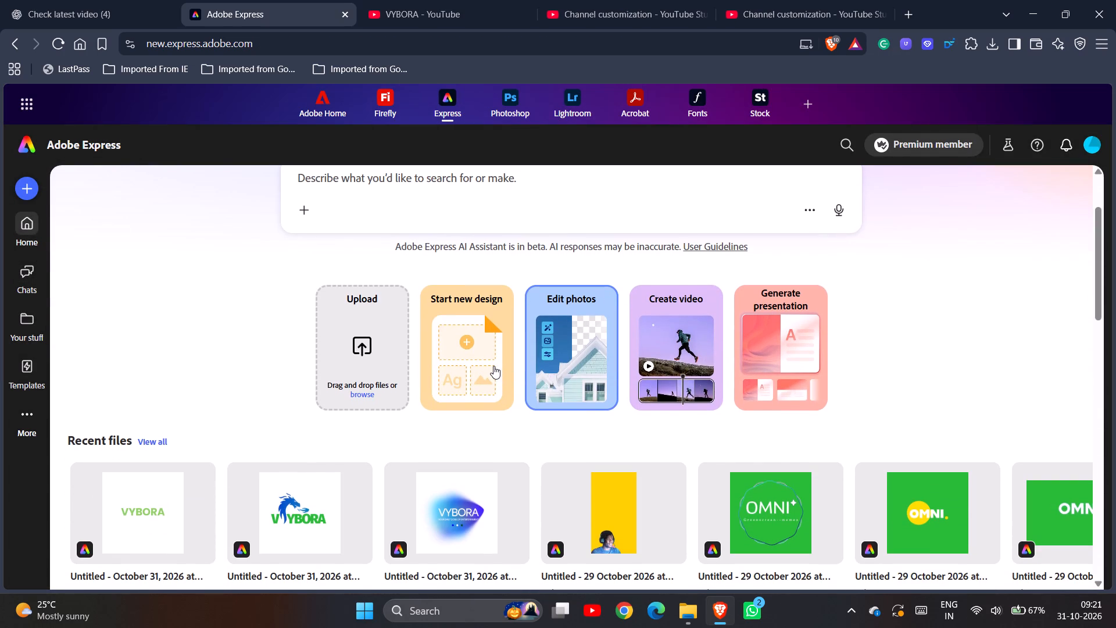
{"action": "left_click", "coordinate": [482, 366]}
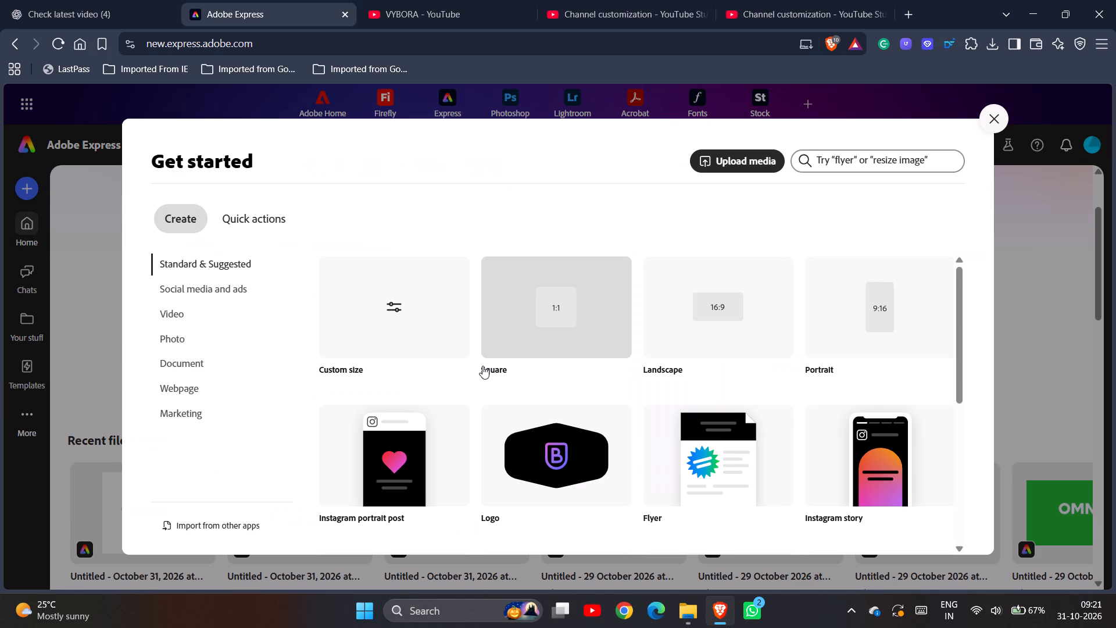
{"action": "scroll", "coordinate": [528, 373], "scroll_direction": "down", "scroll_amount": 6}
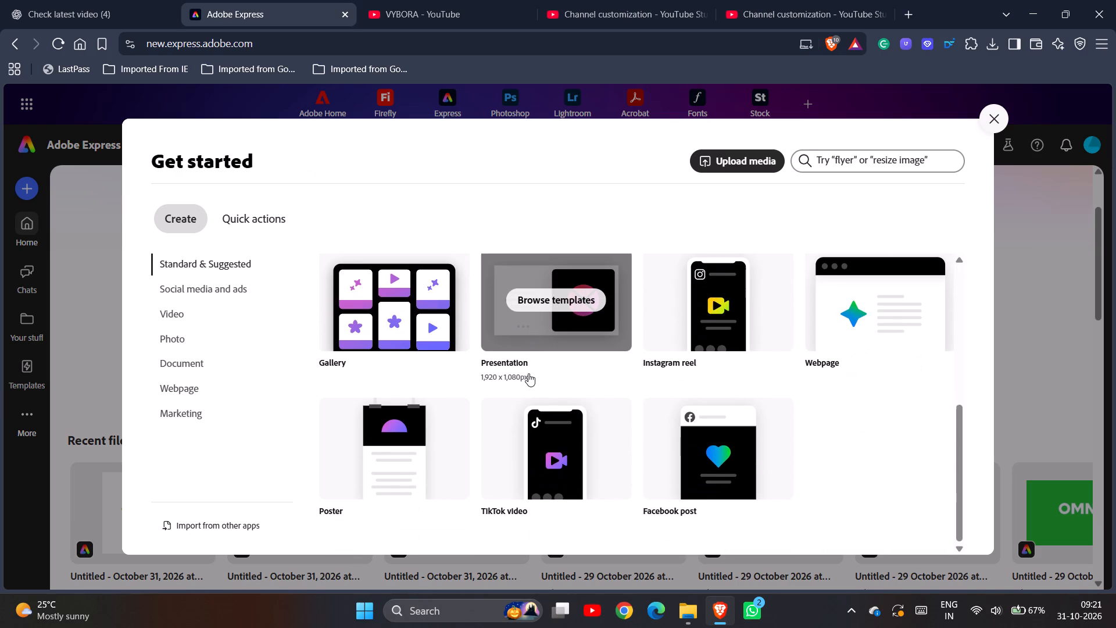
{"action": "scroll", "coordinate": [528, 373], "scroll_direction": "down", "scroll_amount": 2}
{"action": "scroll", "coordinate": [528, 373], "scroll_direction": "up", "scroll_amount": 2}
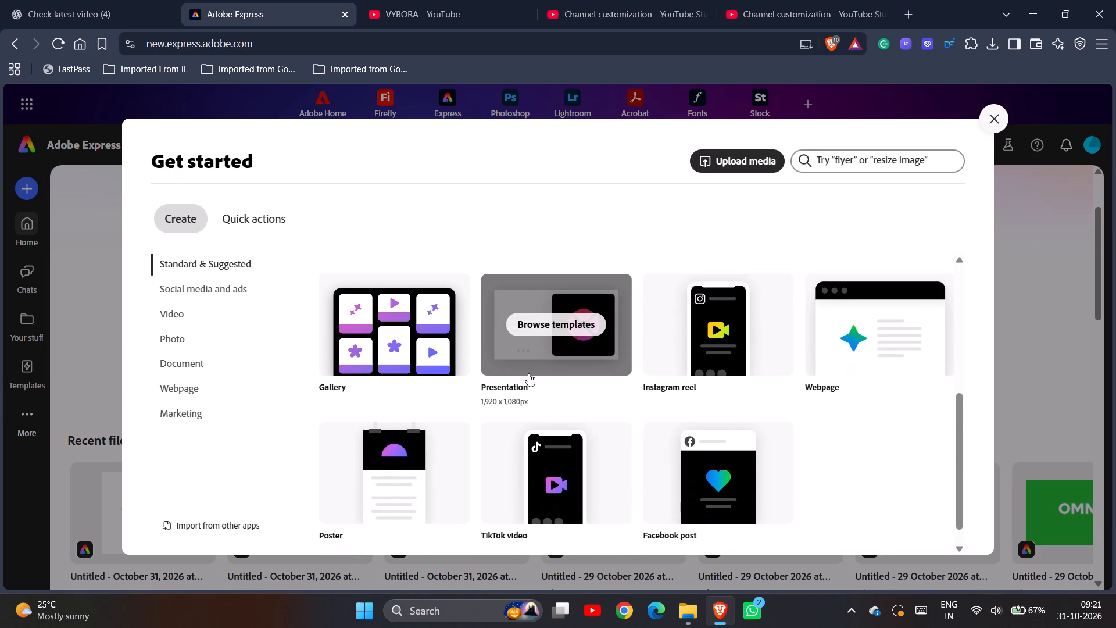
{"action": "scroll", "coordinate": [528, 373], "scroll_direction": "up", "scroll_amount": 4}
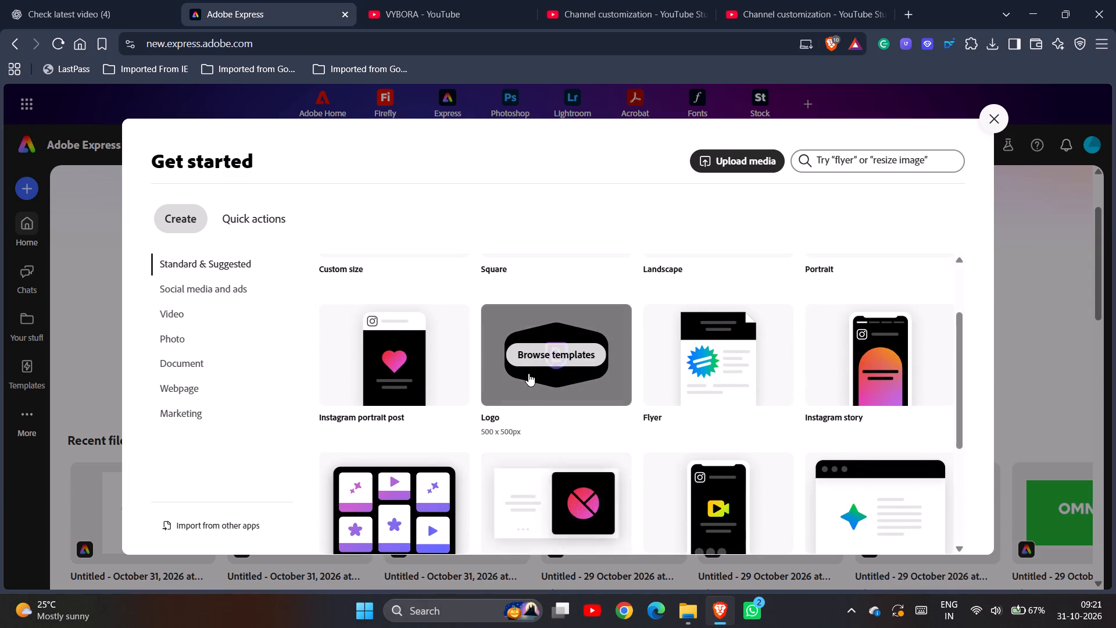
{"action": "scroll", "coordinate": [528, 373], "scroll_direction": "up", "scroll_amount": 2}
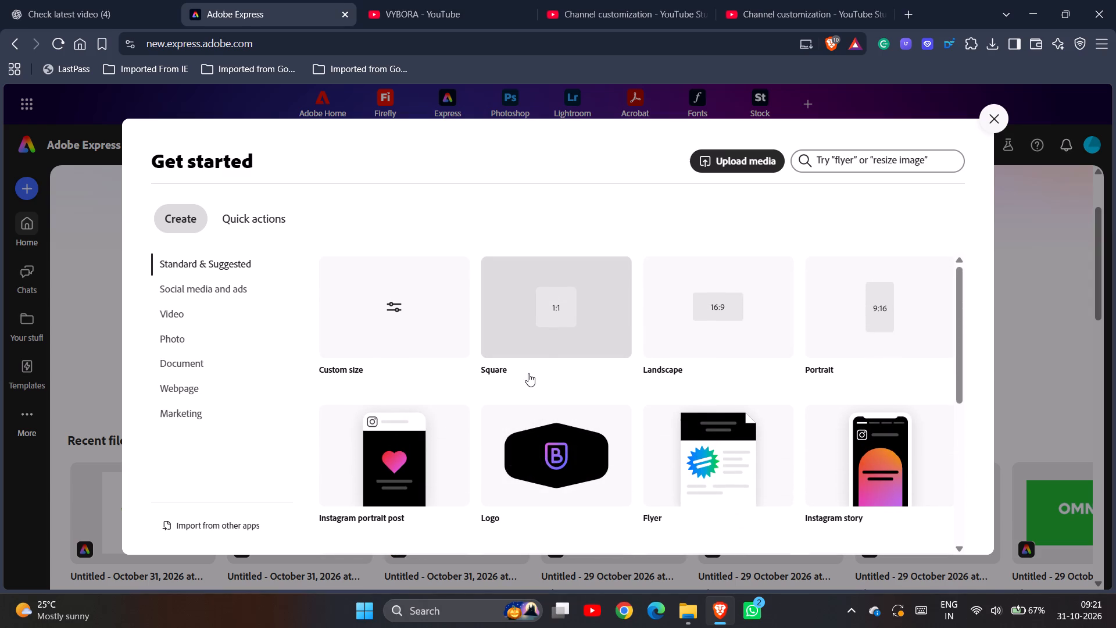
{"action": "left_click", "coordinate": [693, 318]}
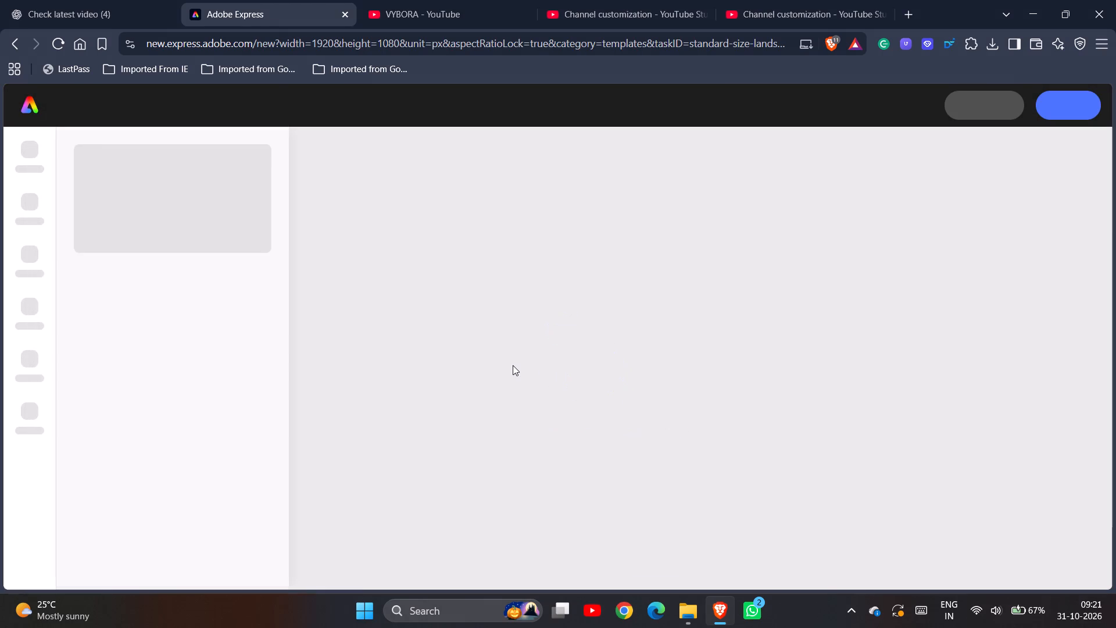